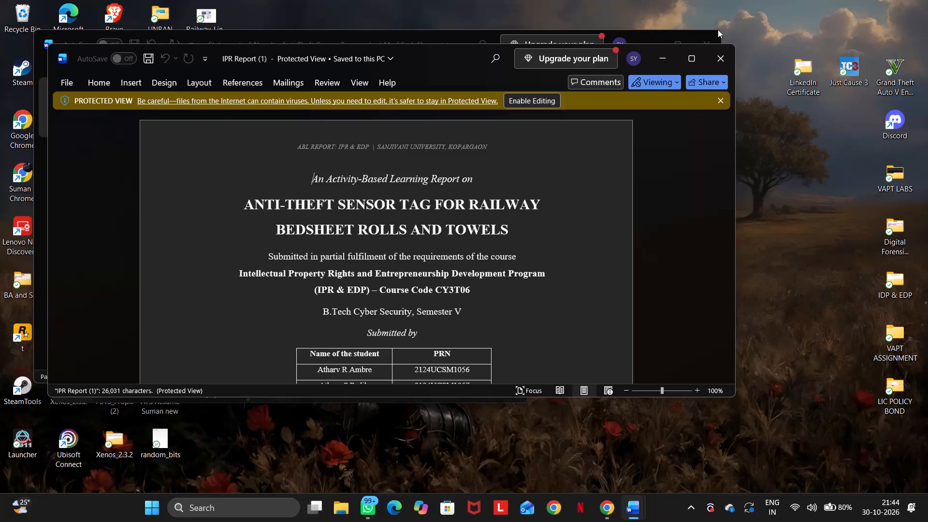
Close the other open report, maximize IPR Report (1) and enable editing in it.
left_click(706, 36)
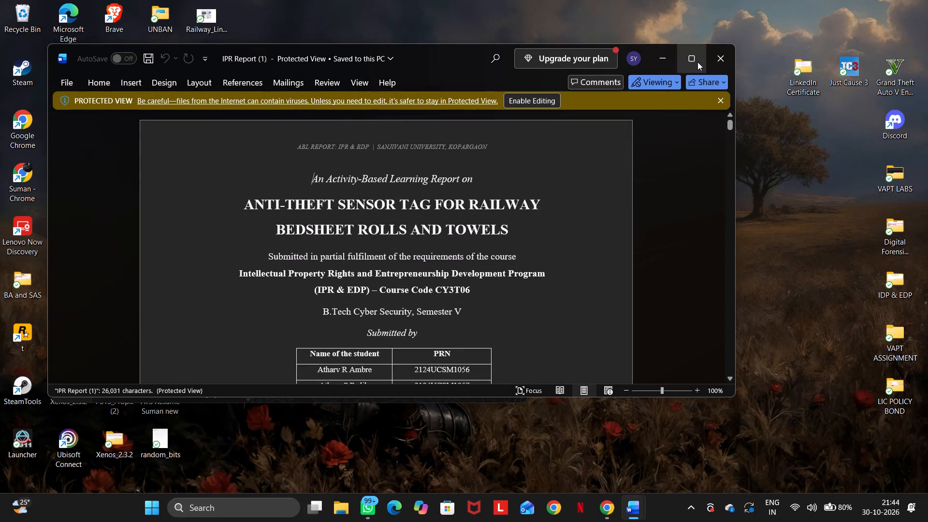
left_click(697, 62)
left_click_drag(507, 66, 507, 66)
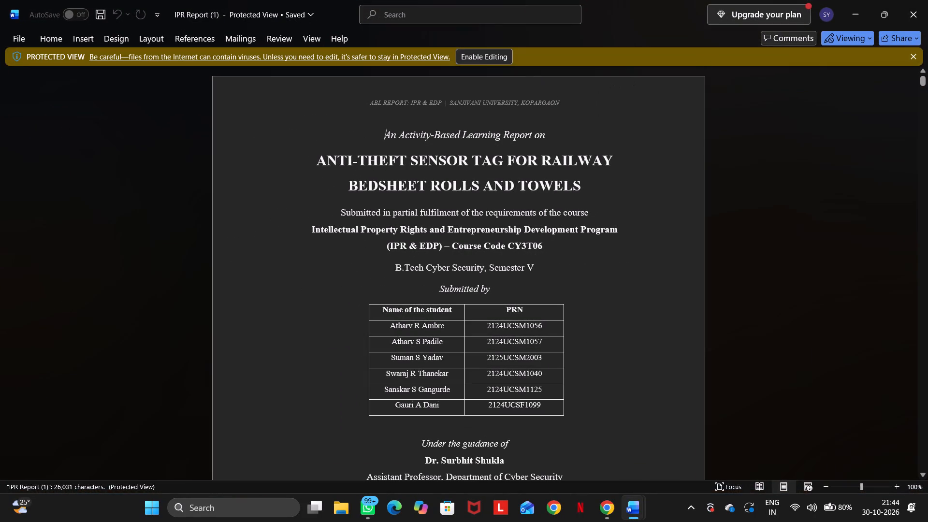
left_click_drag(507, 66, 505, 54)
left_click(505, 54)
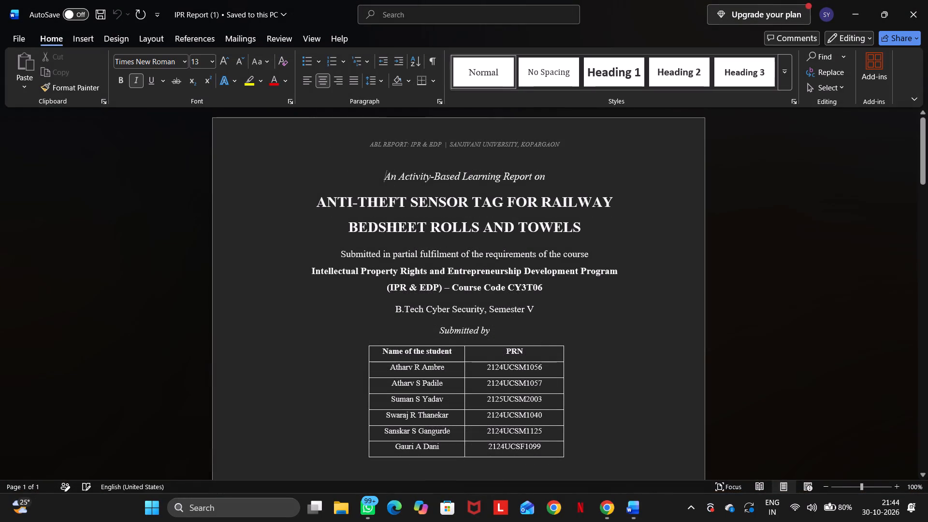
Examine the layout of the title page and the top of the certificate page.
scroll(546, 247, "down", 1)
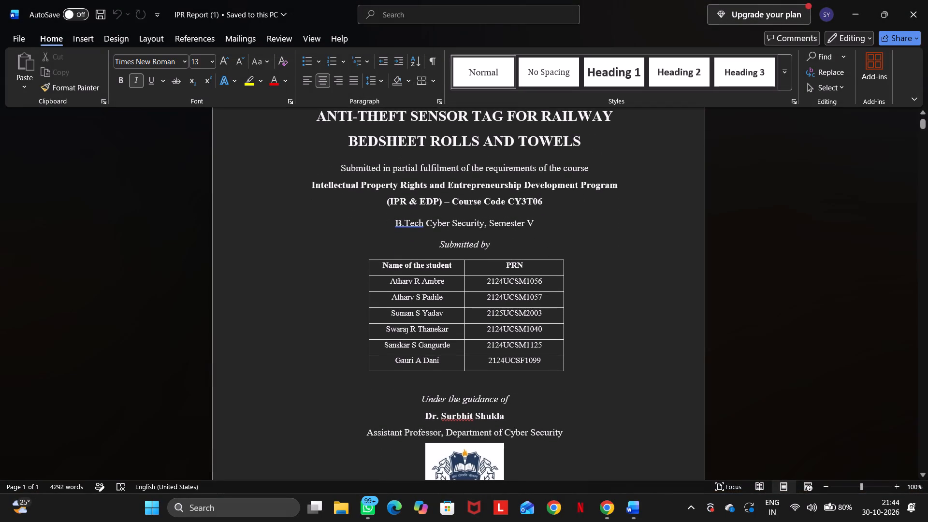
scroll(546, 247, "down", 2)
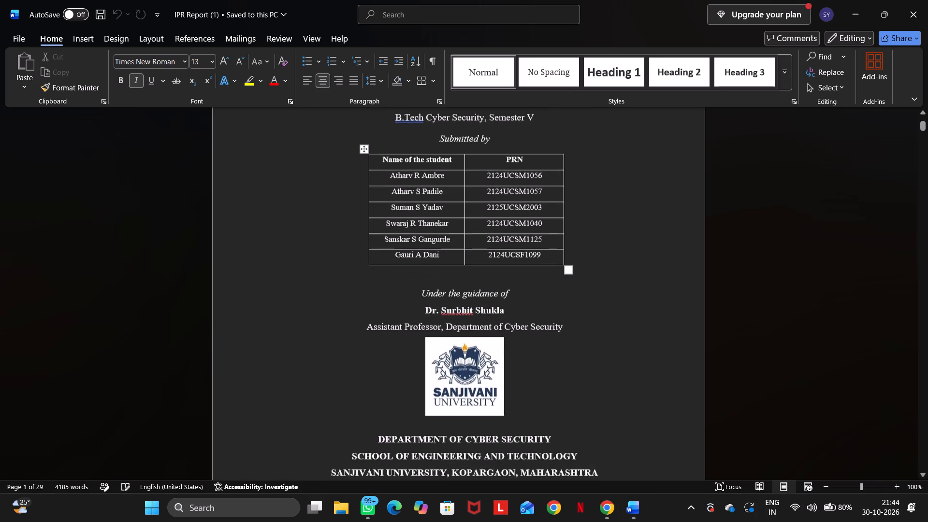
scroll(546, 247, "down", 3)
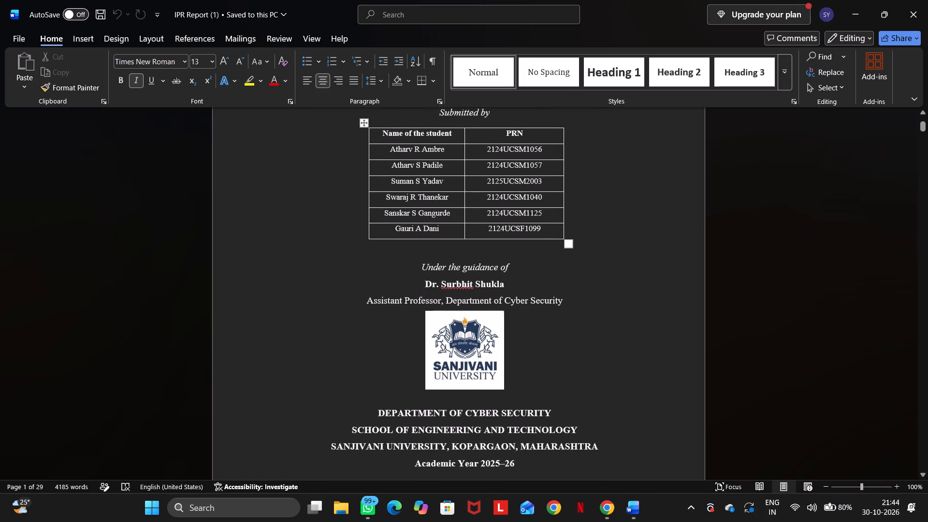
scroll(546, 247, "down", 4)
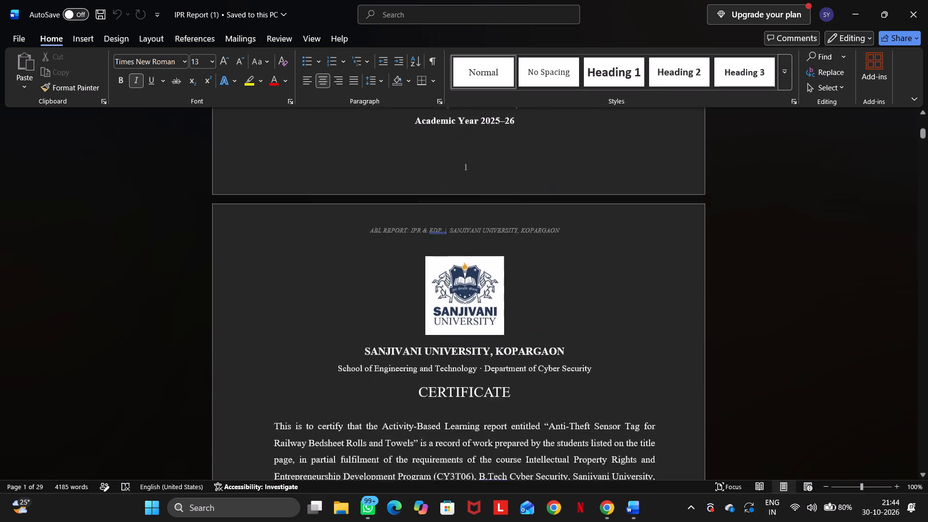
scroll(546, 247, "down", 2)
scroll(546, 247, "up", 4)
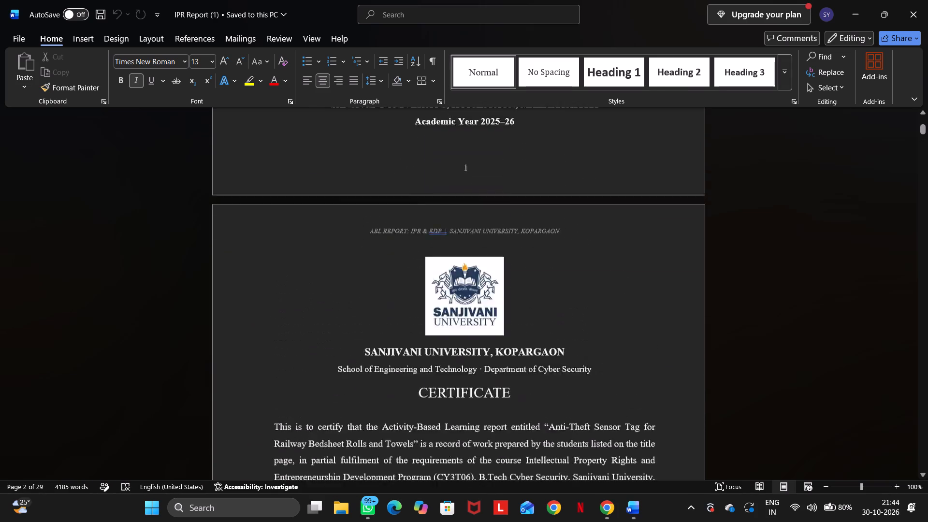
scroll(546, 247, "up", 1)
Make the CERTIFICATE heading on page 2 bold.
scroll(546, 247, "down", 2)
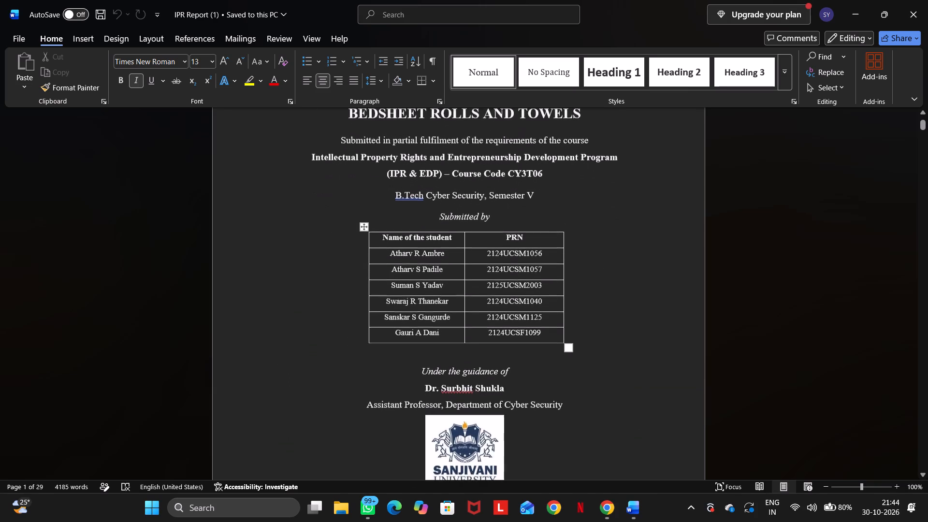
scroll(546, 247, "down", 5)
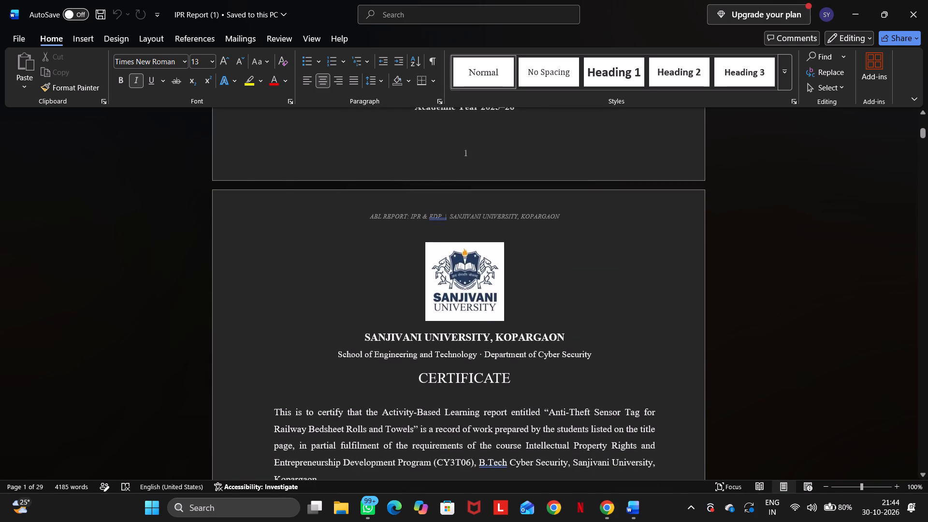
left_click_drag(416, 377, 531, 378)
key("ctrl+b")
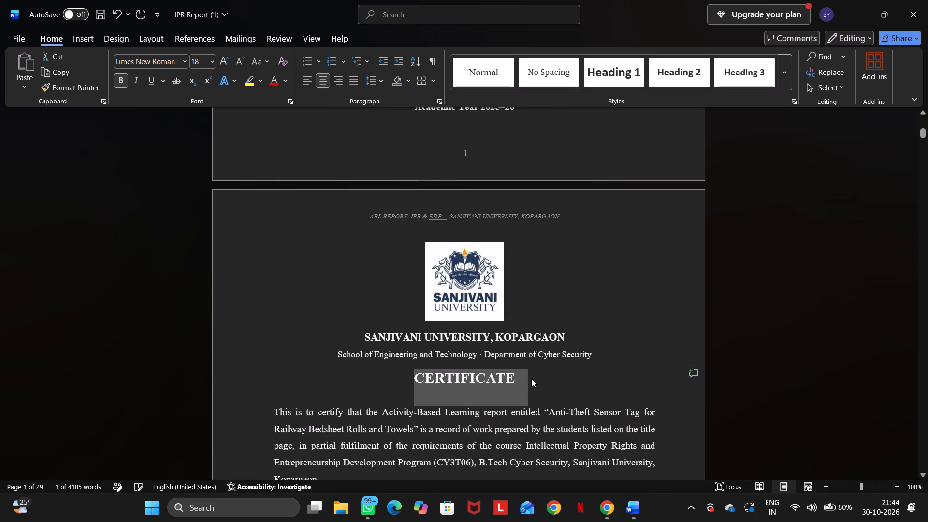
left_click(875, 332)
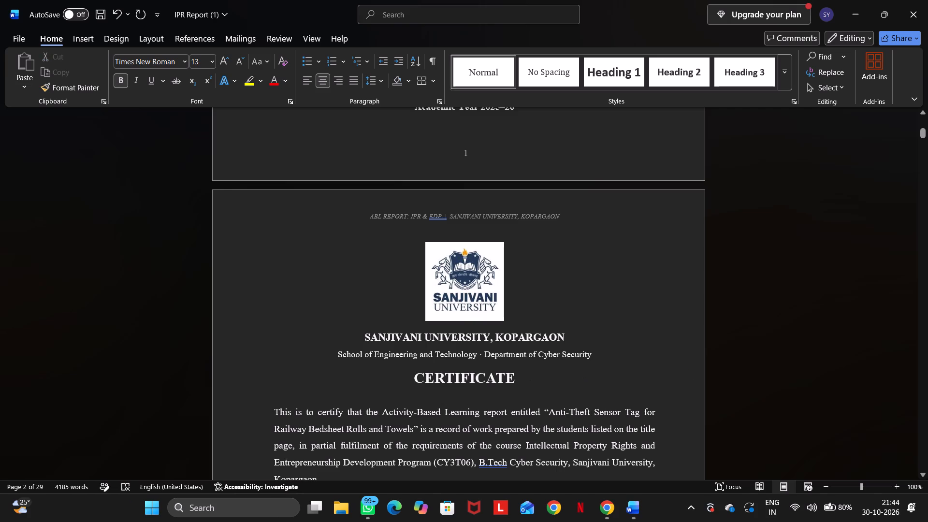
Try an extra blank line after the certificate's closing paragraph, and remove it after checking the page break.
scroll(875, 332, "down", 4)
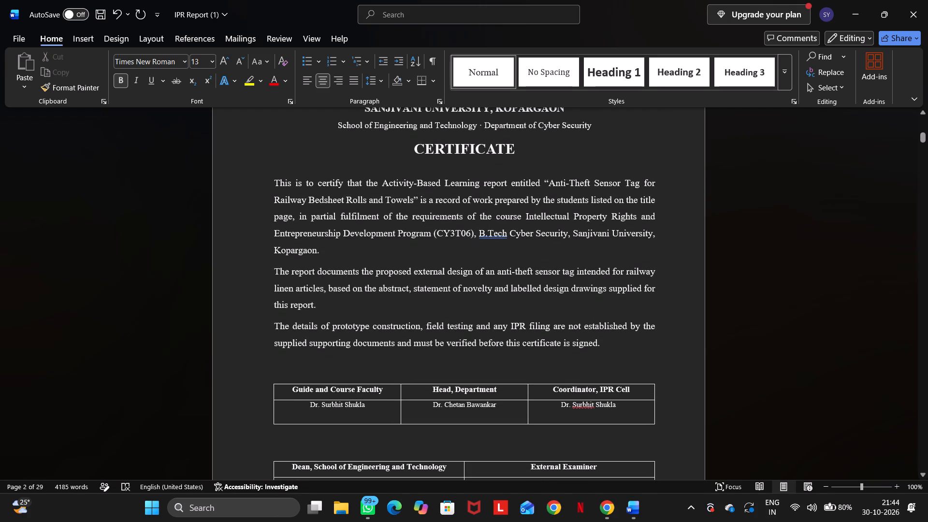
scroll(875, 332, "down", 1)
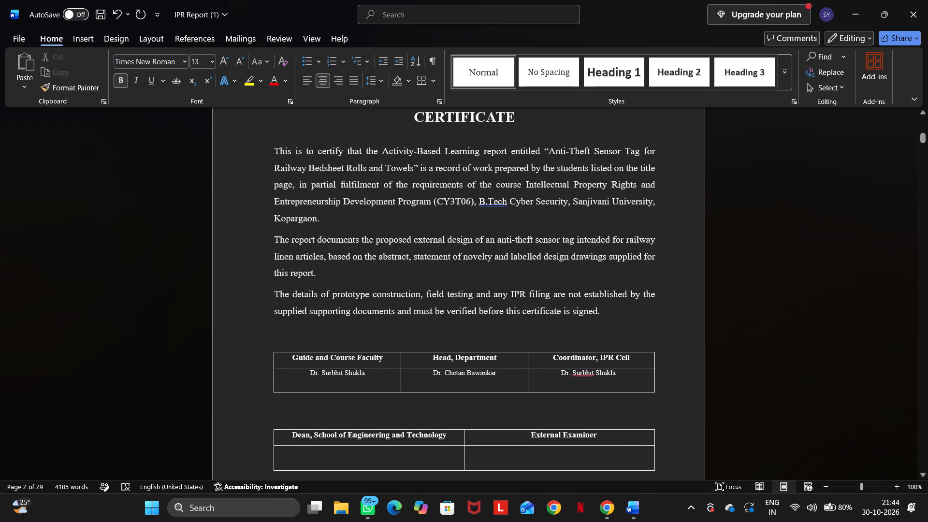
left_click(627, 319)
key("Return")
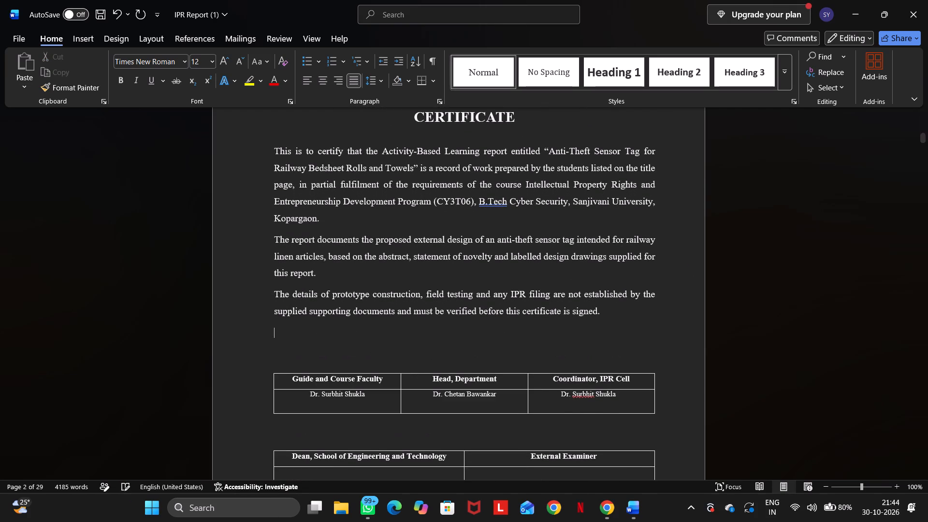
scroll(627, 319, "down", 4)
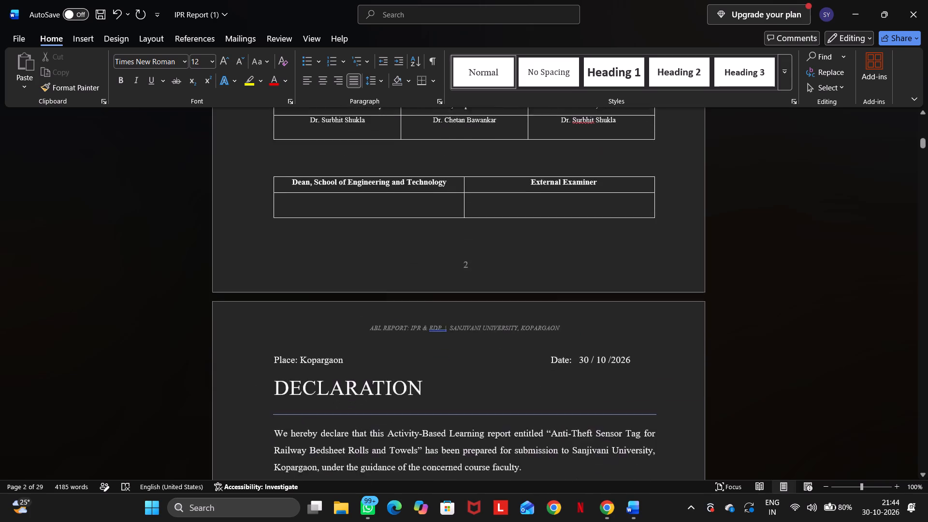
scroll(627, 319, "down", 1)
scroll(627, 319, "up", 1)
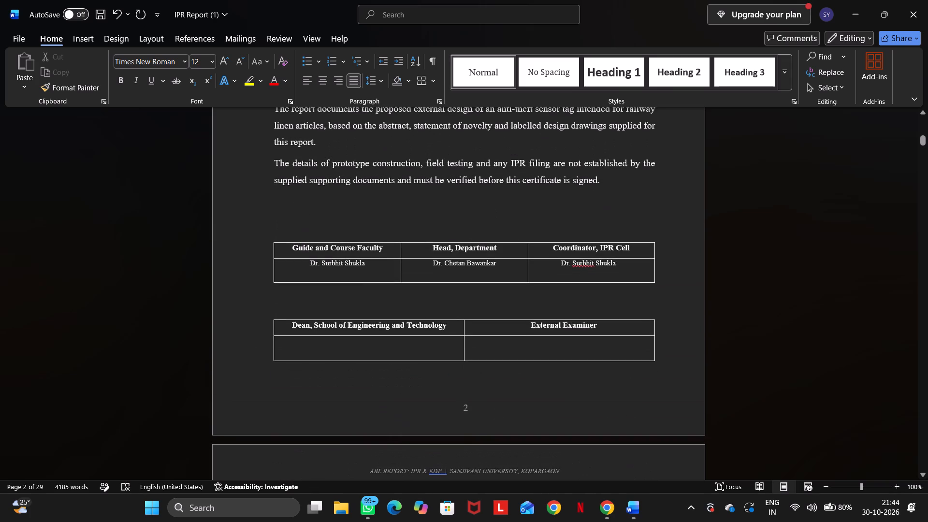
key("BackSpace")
Open the recent file IPR_EDP_ABL_Report_Sanjivani_University_Cyber_Security (1) from File Explorer and enable editing in it.
scroll(627, 319, "down", 1)
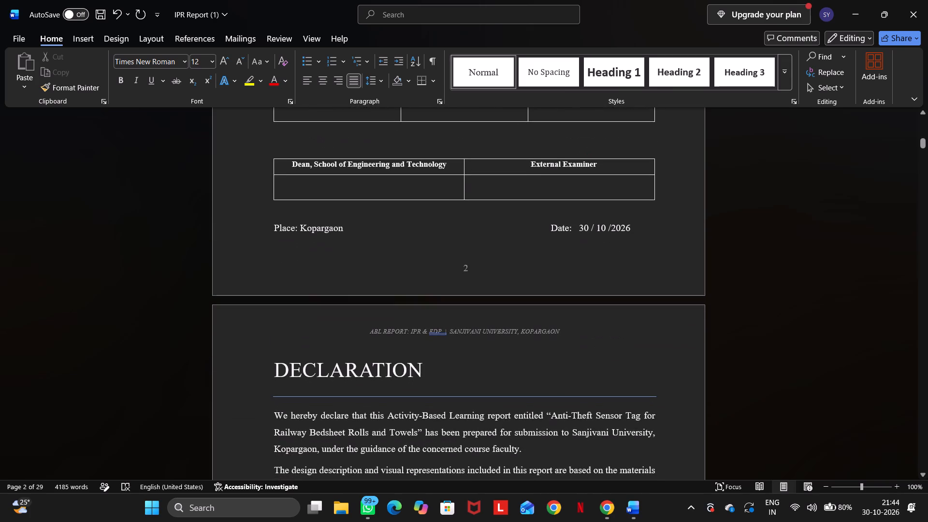
scroll(627, 319, "down", 1)
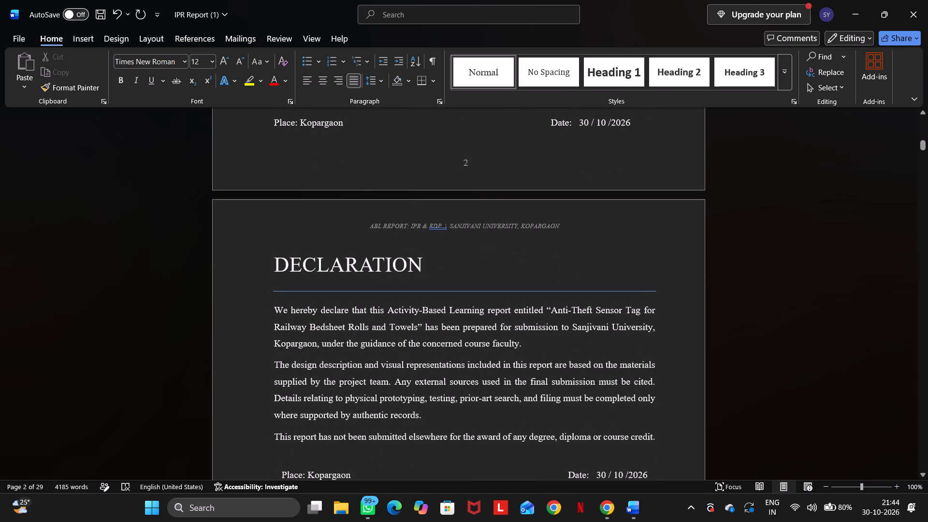
scroll(794, 333, "down", 1)
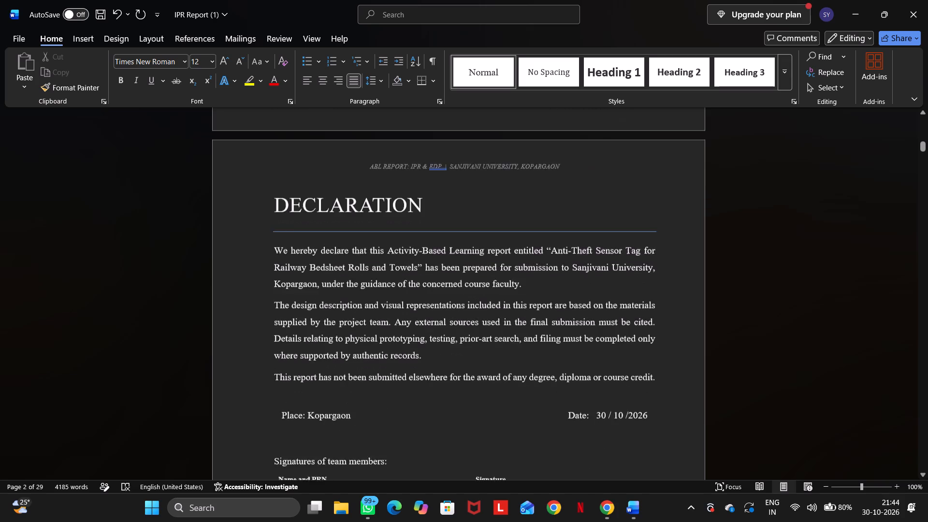
scroll(794, 333, "down", 1)
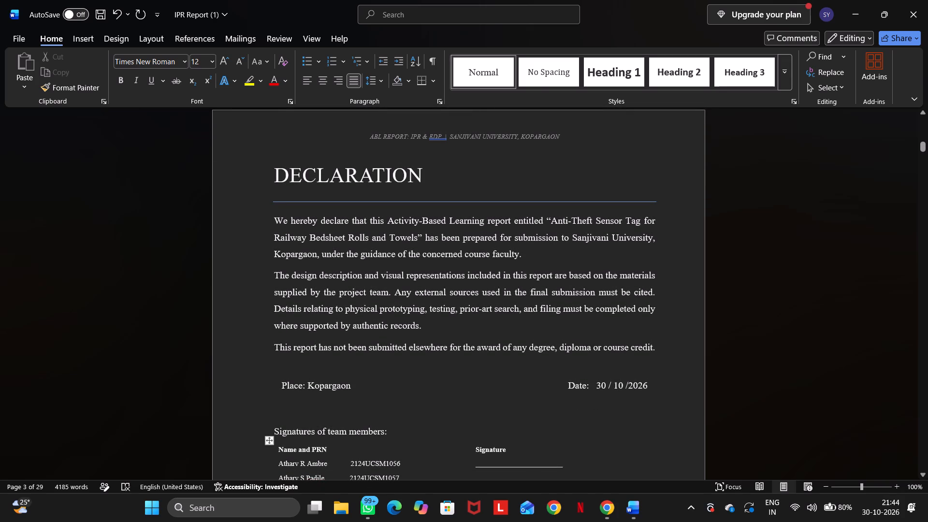
left_click(342, 510)
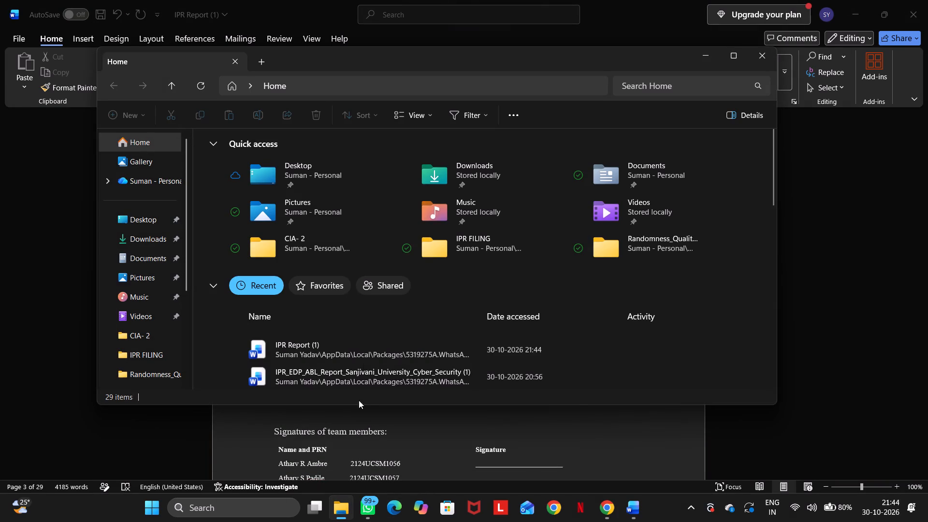
double_click(345, 370)
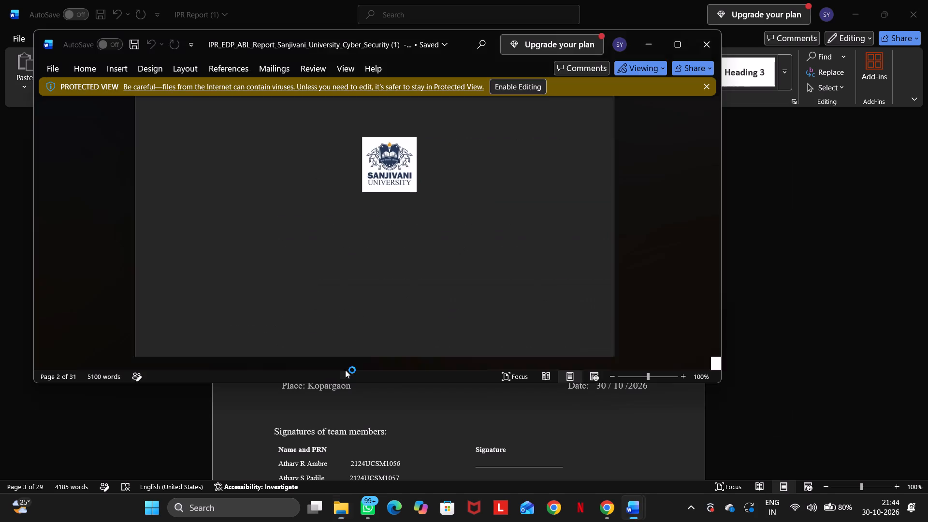
scroll(452, 245, "down", 10)
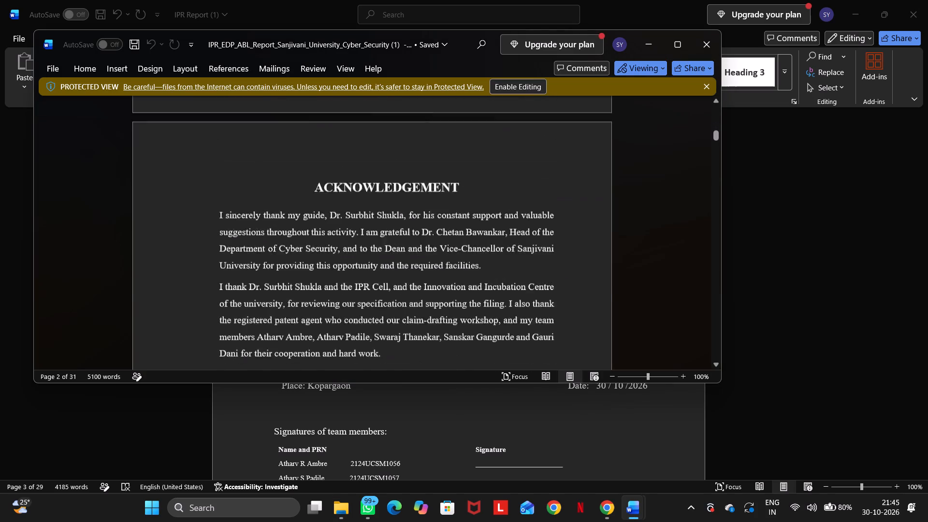
scroll(452, 245, "up", 1)
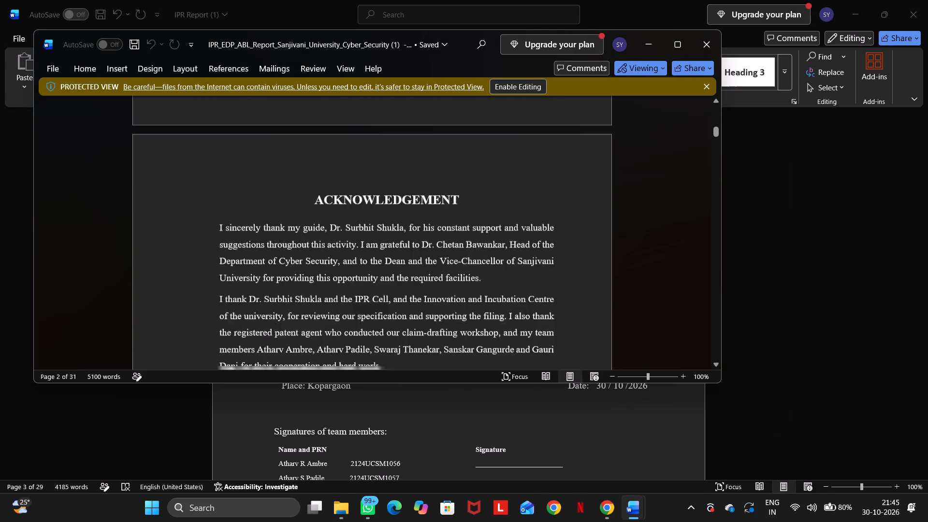
scroll(452, 245, "up", 3)
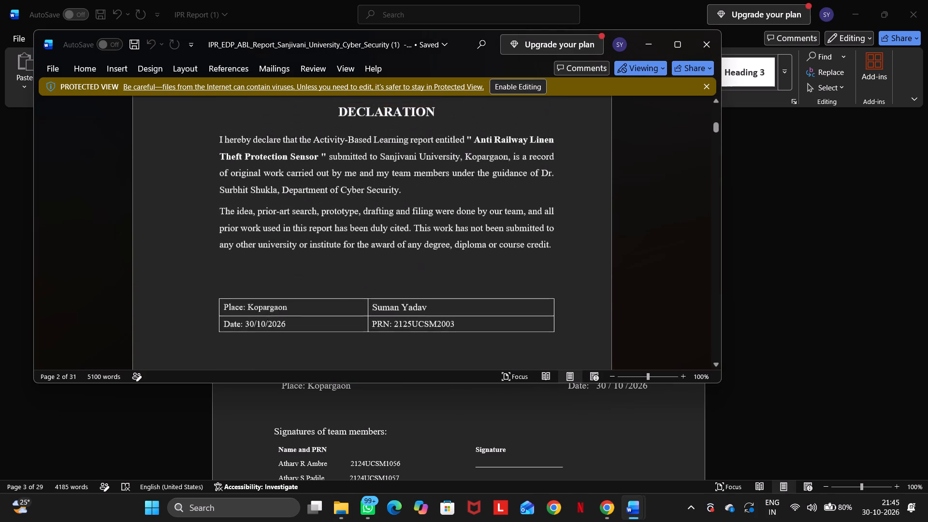
scroll(452, 245, "up", 1)
left_click(530, 86)
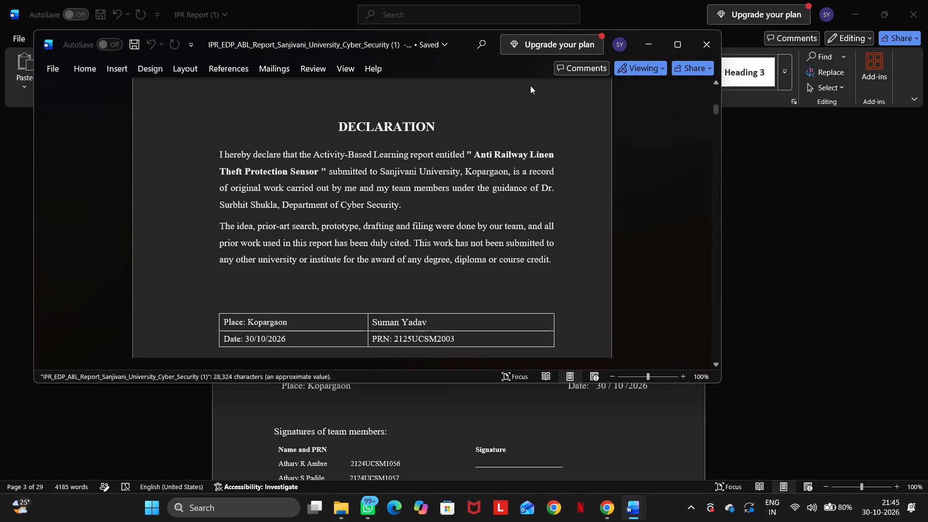
Copy the centred bold DECLARATION heading from this report and paste it over the DECLARATION heading in IPR Report (1).
scroll(435, 211, "down", 6)
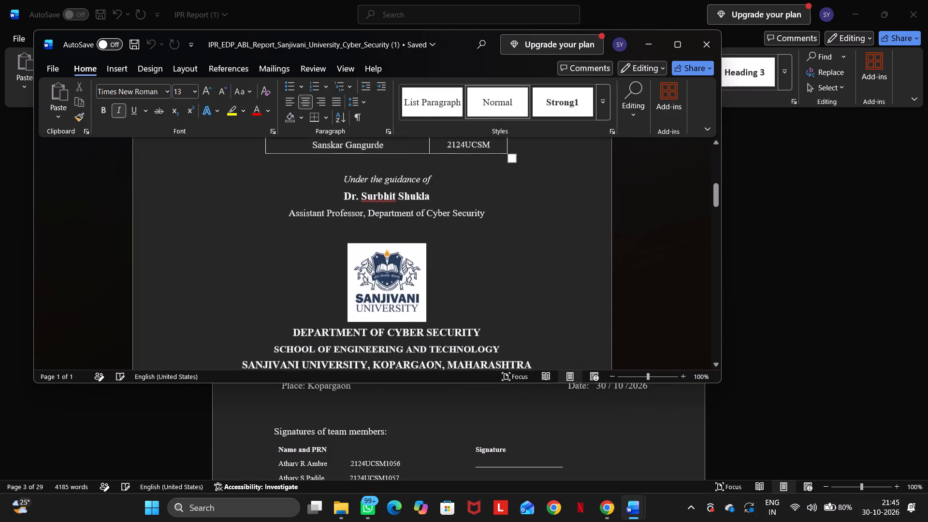
scroll(435, 211, "down", 5)
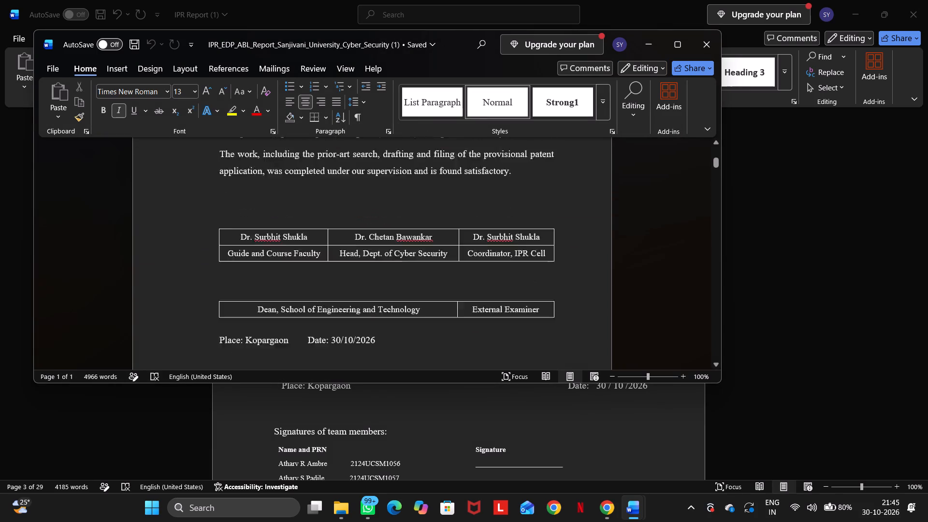
scroll(435, 211, "down", 3)
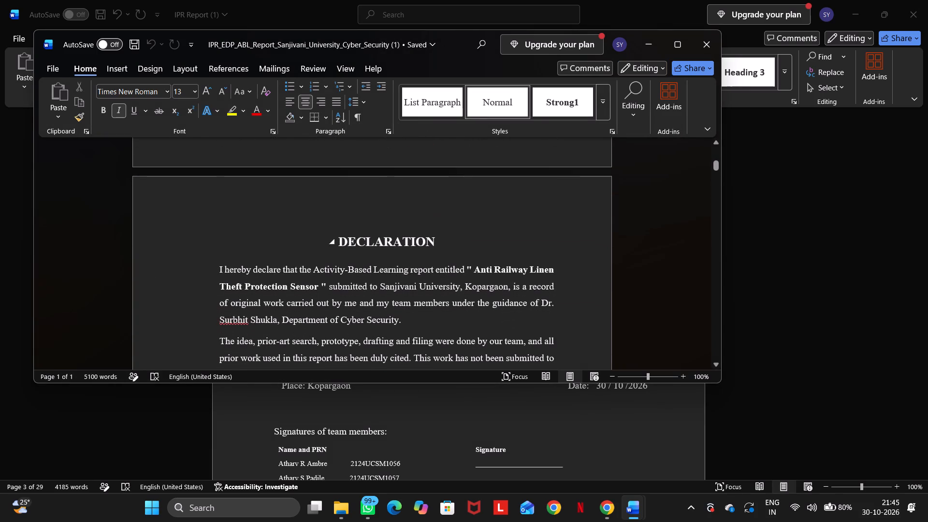
left_click(340, 241)
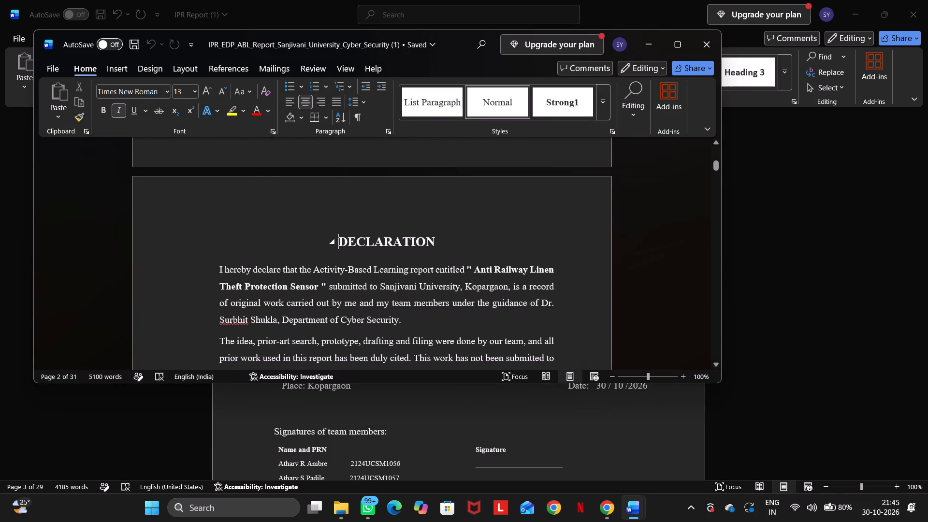
left_click(352, 242)
left_click_drag(337, 241, 440, 236)
key("ctrl+c")
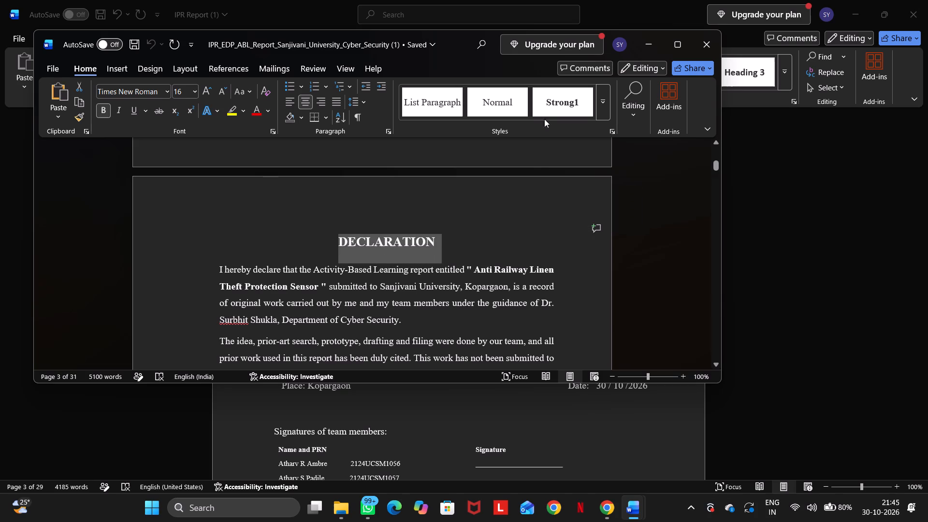
left_click(651, 48)
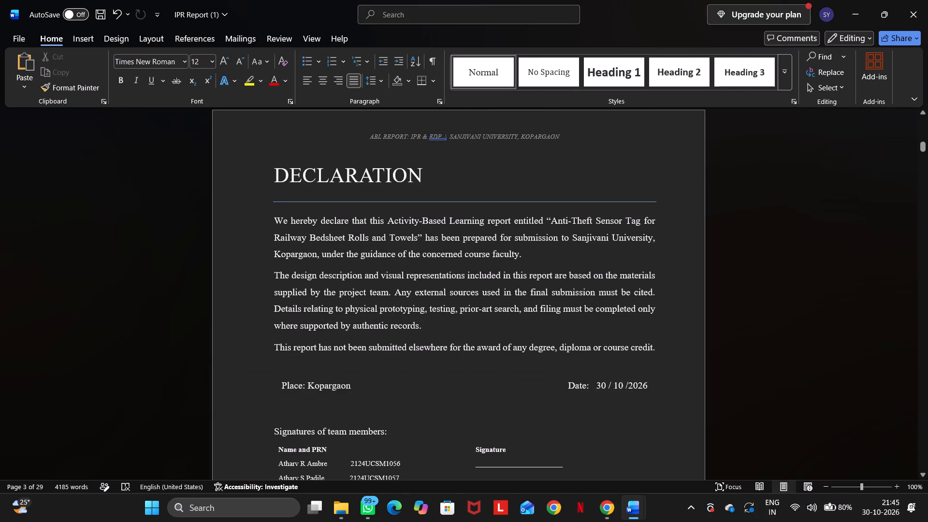
left_click_drag(276, 174, 444, 176)
key("ctrl+v")
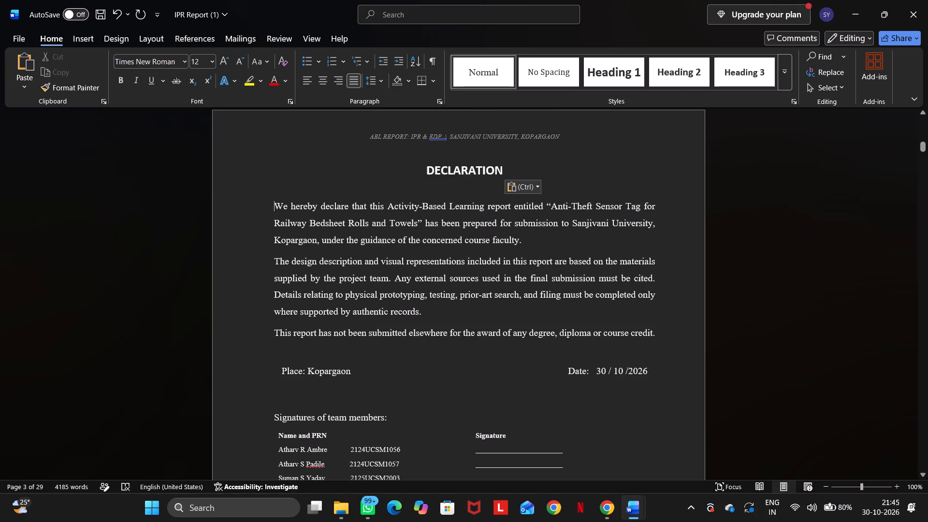
Set the font of the pasted DECLARATION heading on page 3 to Times New Roman.
left_click_drag(428, 172, 507, 169)
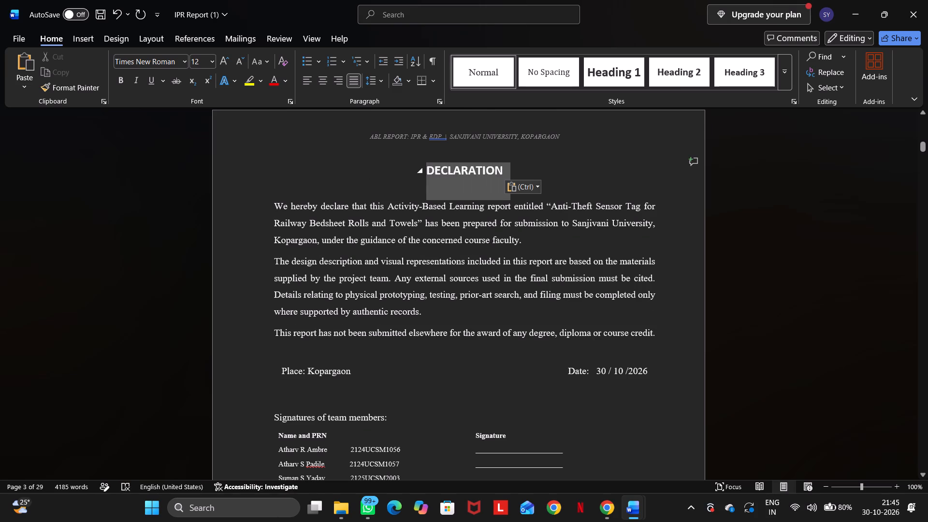
left_click_drag(507, 169, 507, 168)
left_click(152, 59)
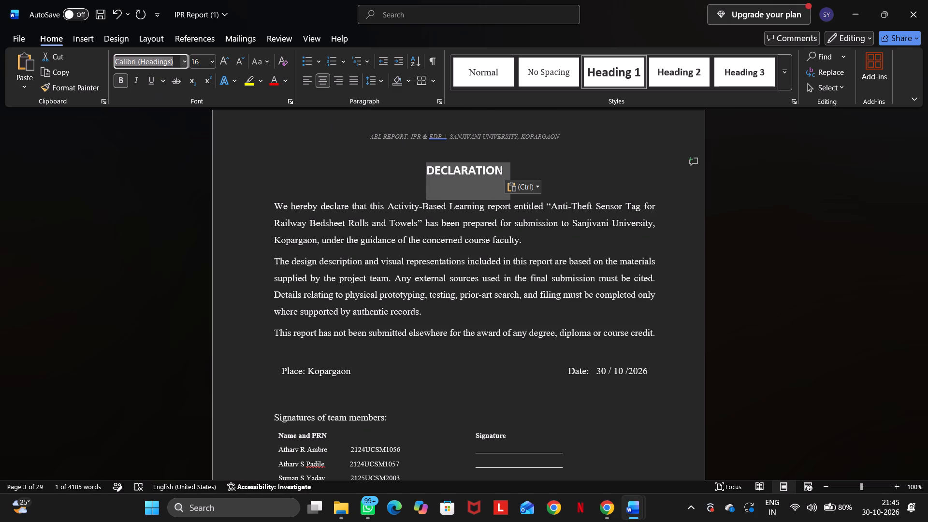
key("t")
key("Return")
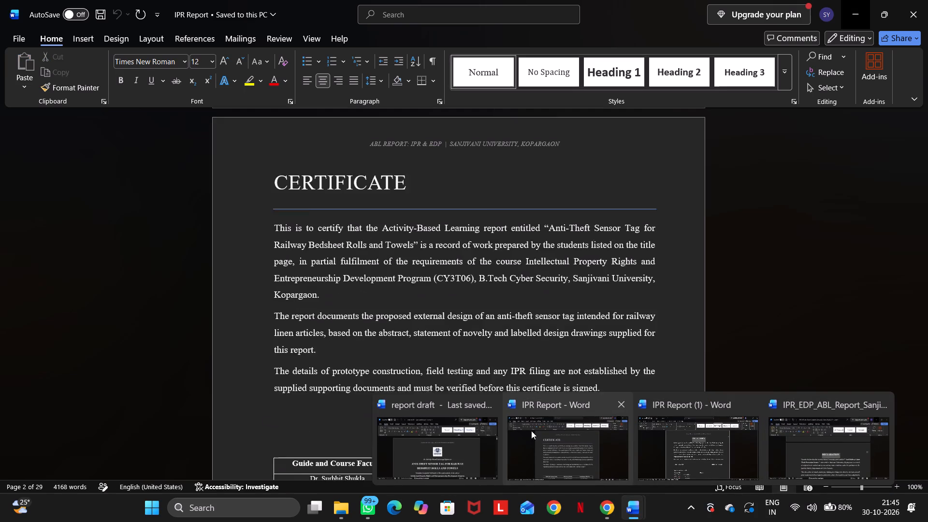
Close the open IPR Report and report draft documents, keeping IPR Report (1) and the IPR_EDP_ABL report open.
left_click(620, 411)
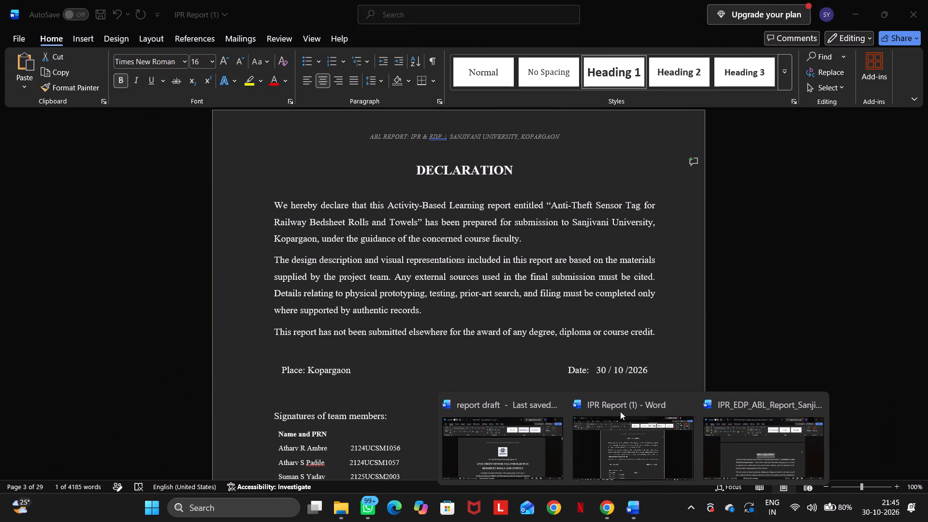
left_click(549, 406)
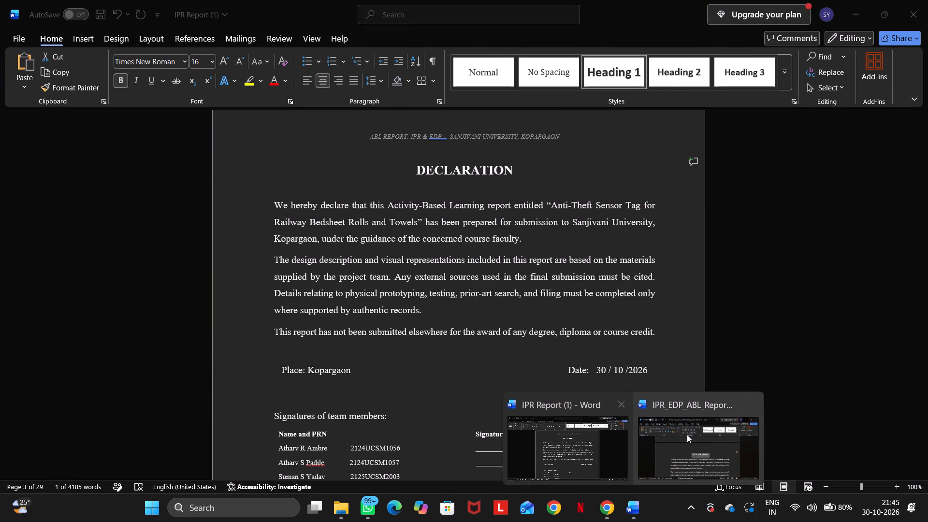
Examine the DECLARATION page in IPR_EDP_ABL_Report_Sanjivani_University_Cyber_Security (1), copying its two body paragraphs, and return to IPR Report (1).
left_click(704, 439)
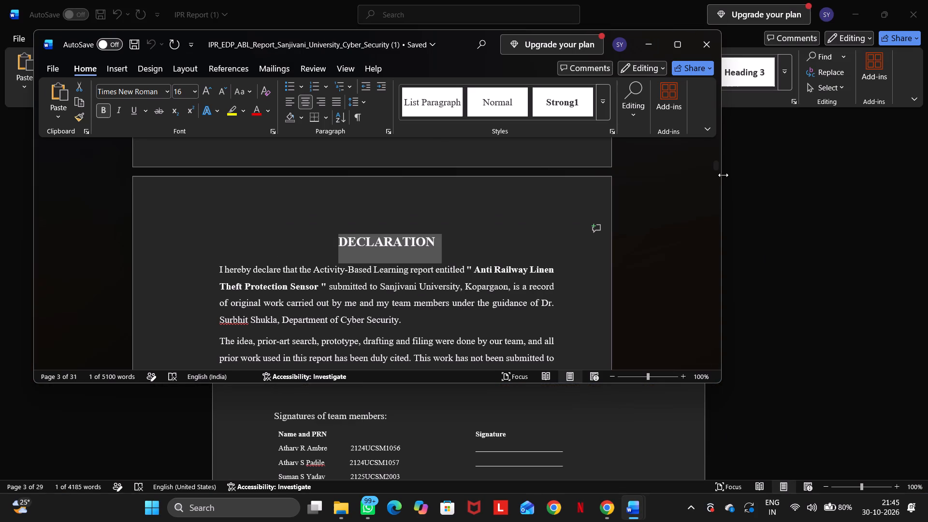
left_click(882, 14)
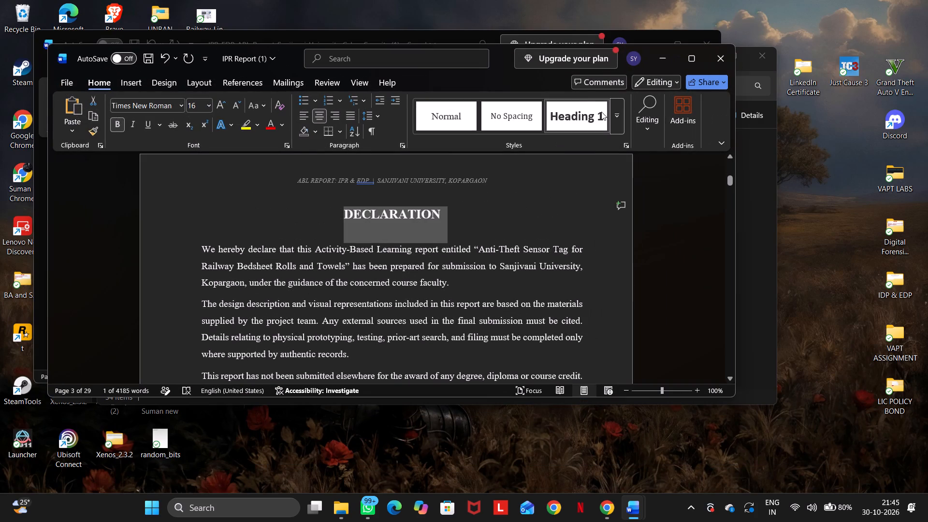
left_click(697, 58)
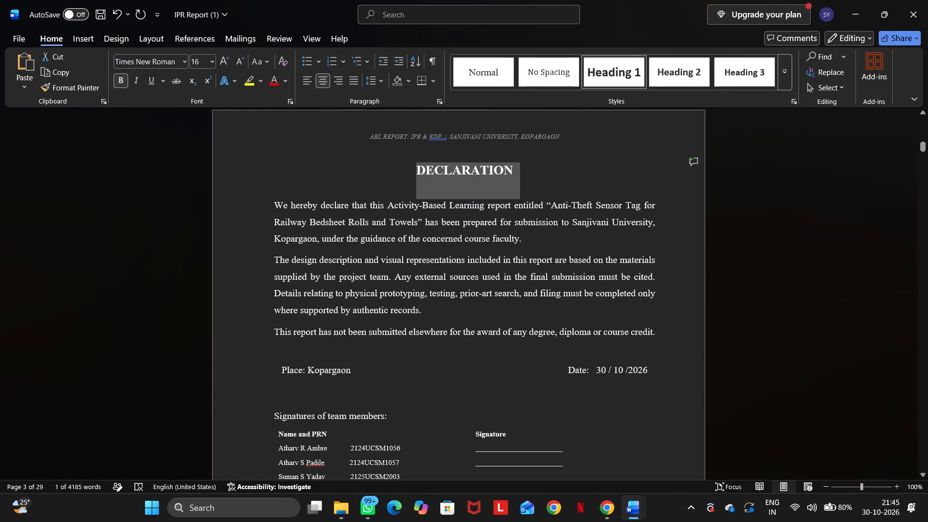
left_click(769, 302)
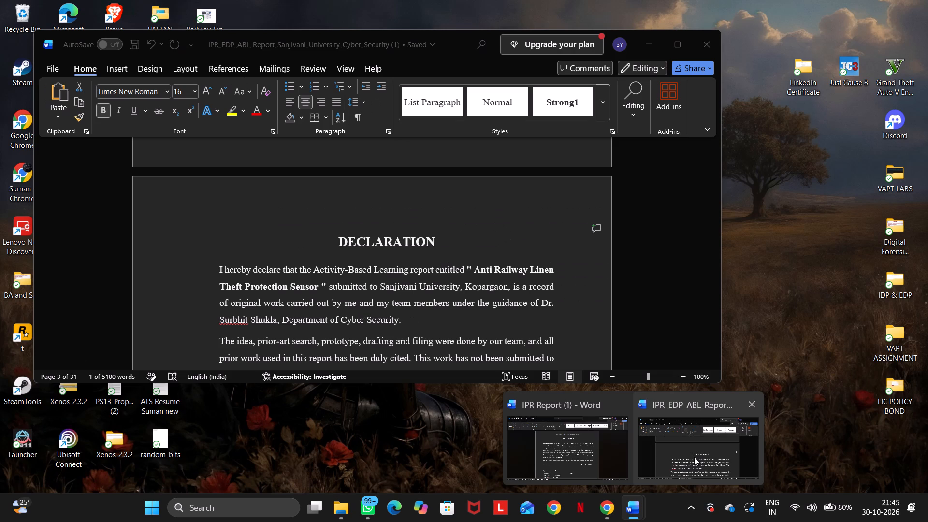
left_click(694, 457)
scroll(435, 324, "down", 1)
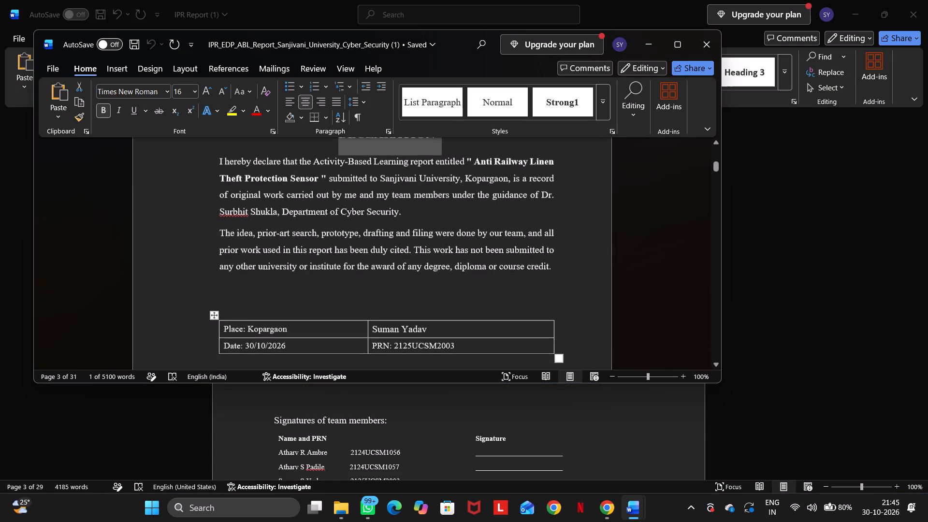
scroll(435, 324, "down", 1)
left_click_drag(218, 174, 557, 276)
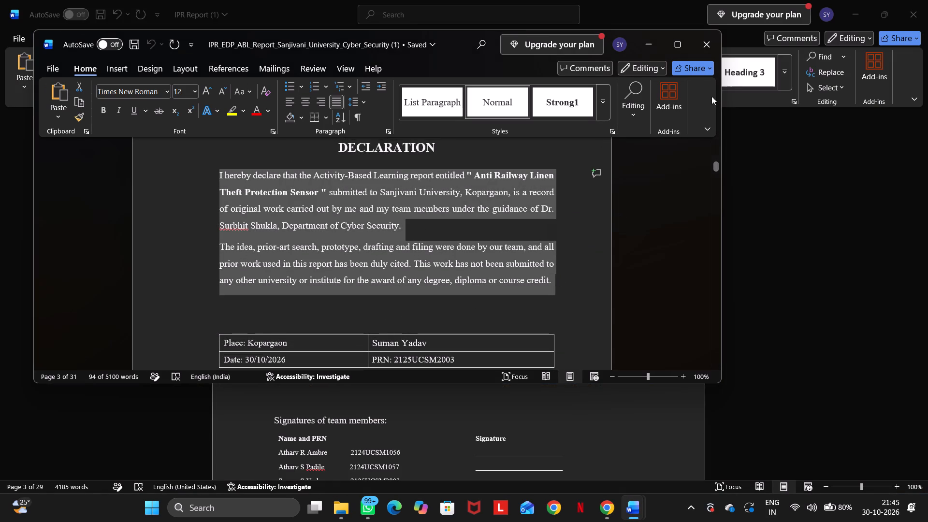
key("ctrl+c")
left_click(654, 46)
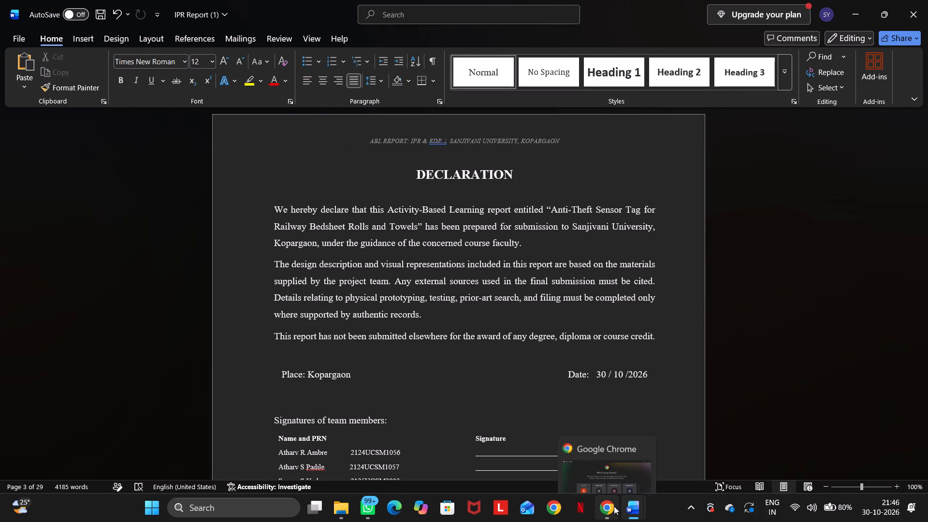
left_click(688, 447)
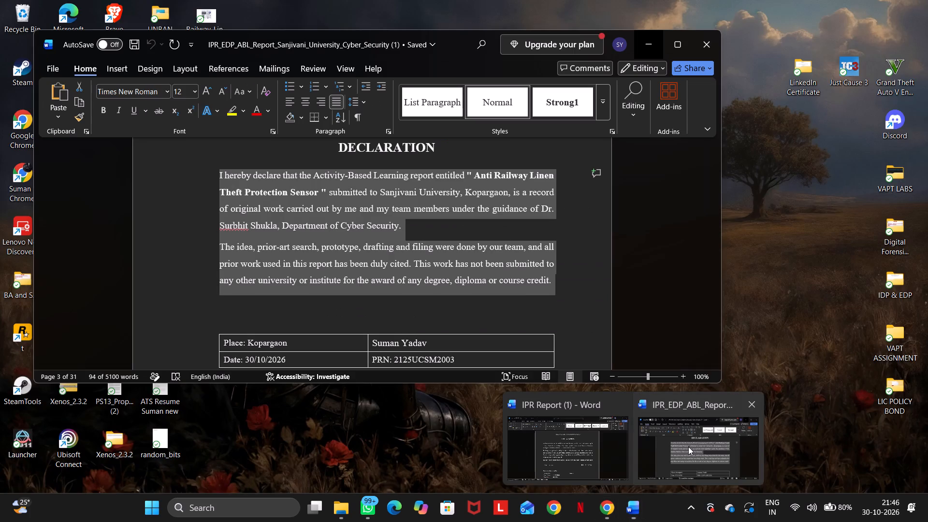
scroll(522, 288, "down", 1)
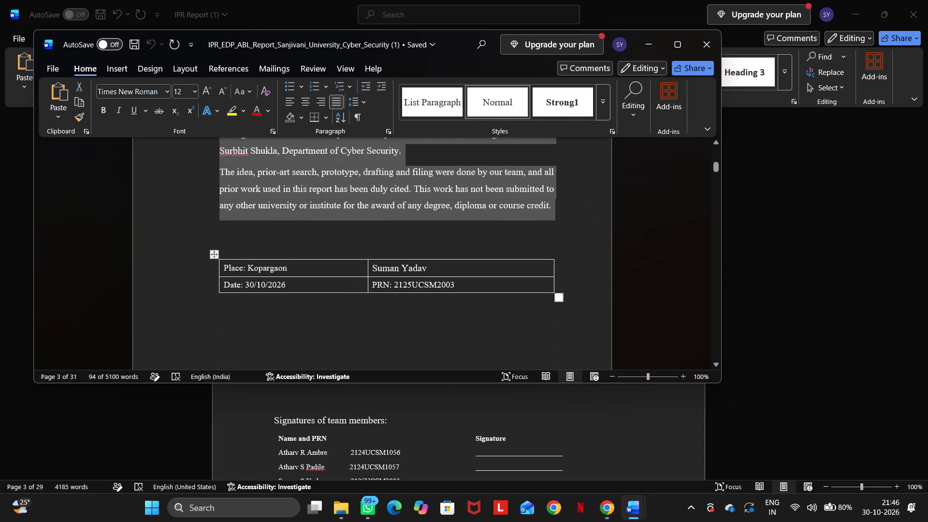
left_click(651, 35)
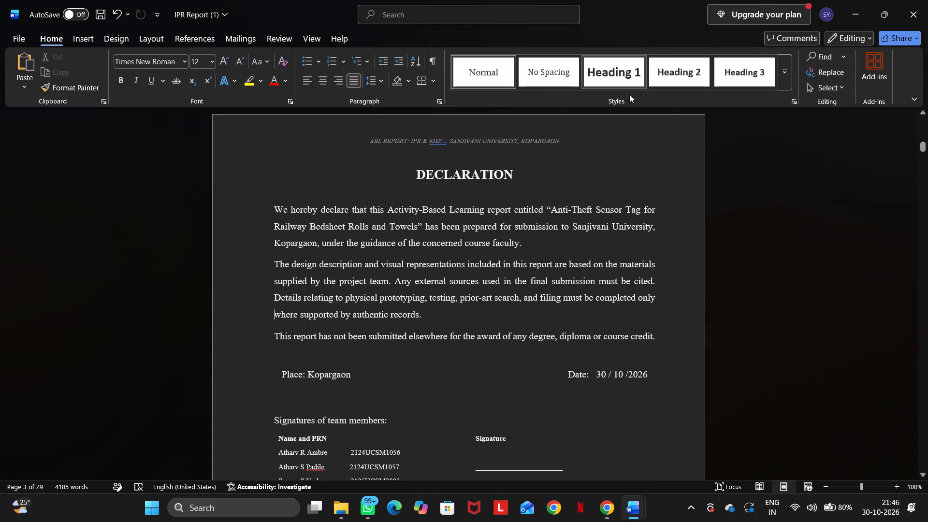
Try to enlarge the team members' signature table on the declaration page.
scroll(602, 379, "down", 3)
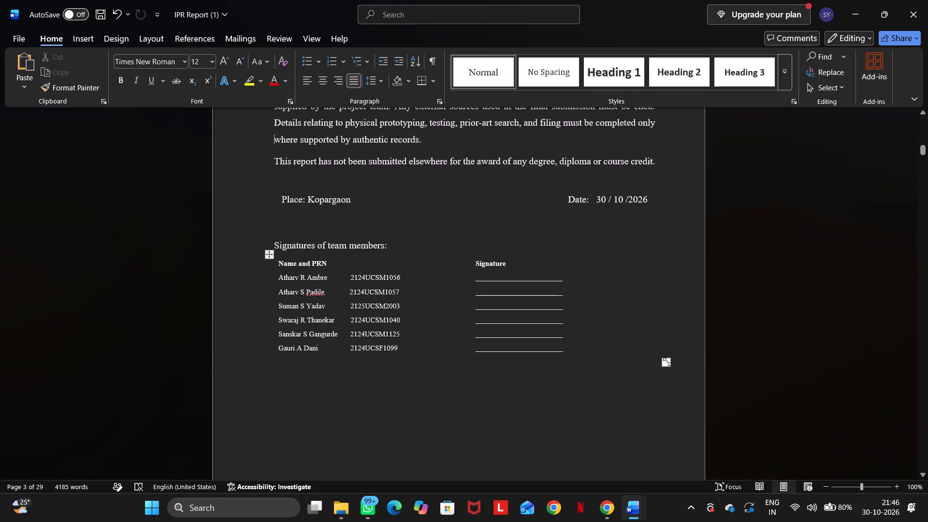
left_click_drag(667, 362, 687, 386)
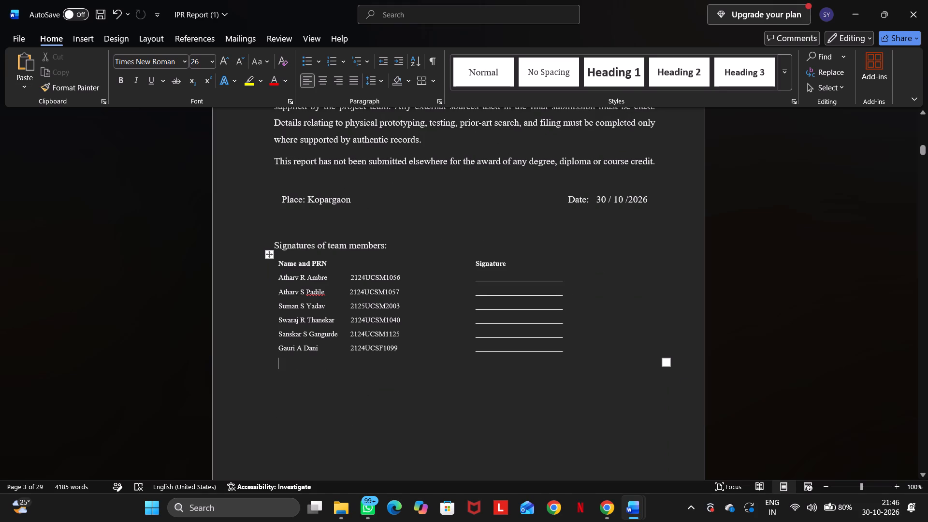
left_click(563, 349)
Set the font size of the CERTIFICATE heading on page 2 to 16.
scroll(563, 349, "up", 2)
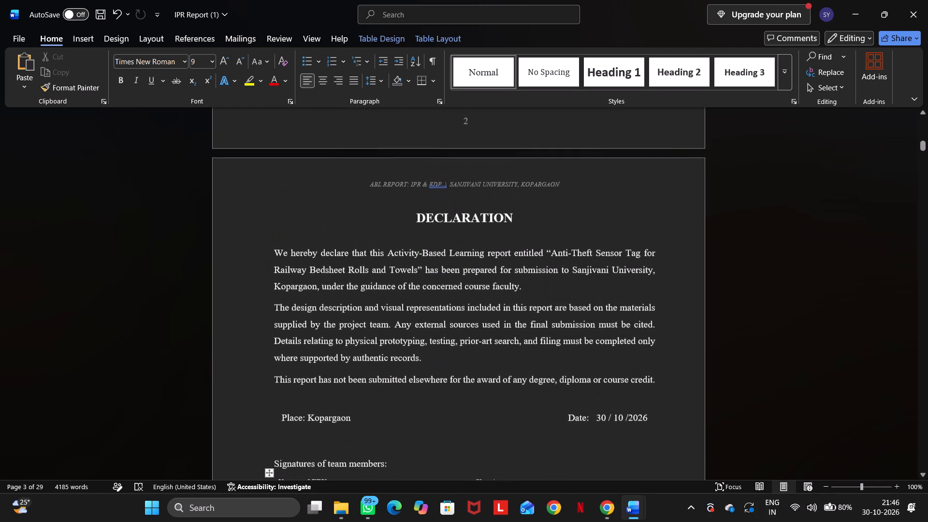
scroll(563, 349, "up", 6)
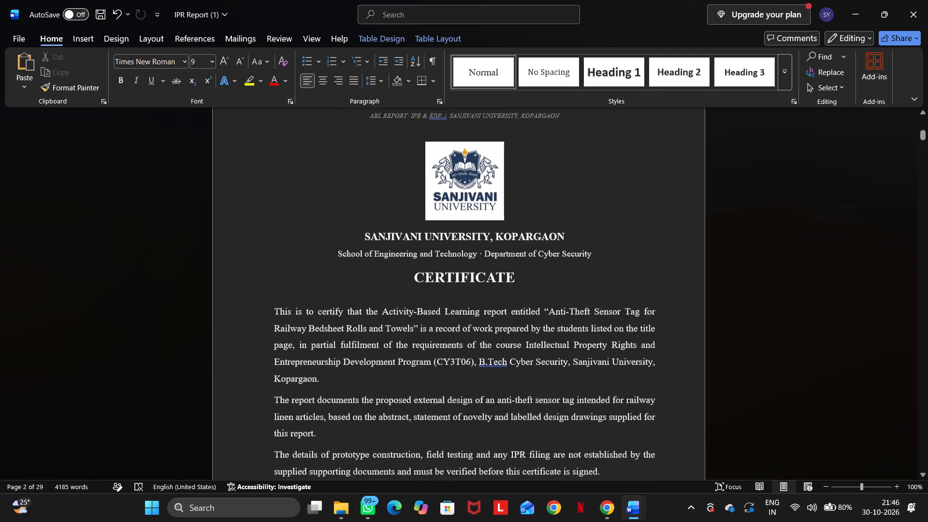
left_click(493, 285)
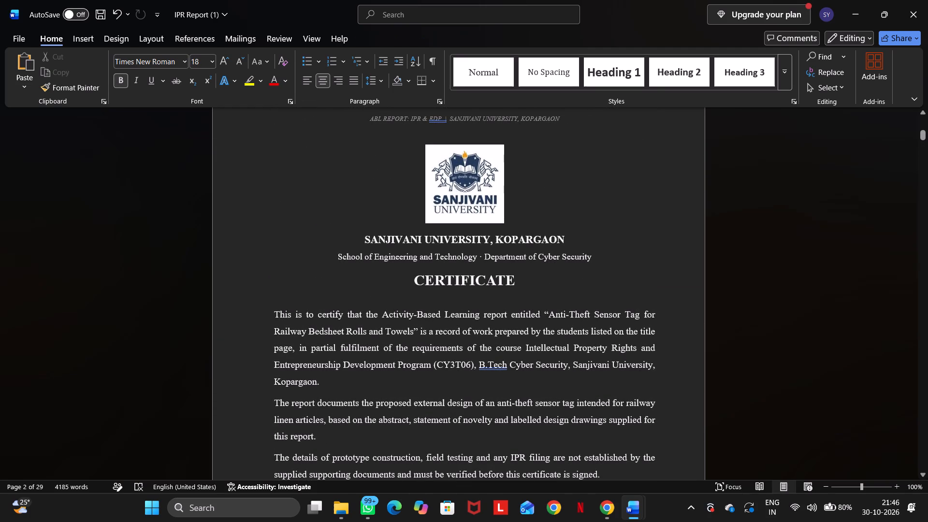
left_click_drag(415, 282, 518, 282)
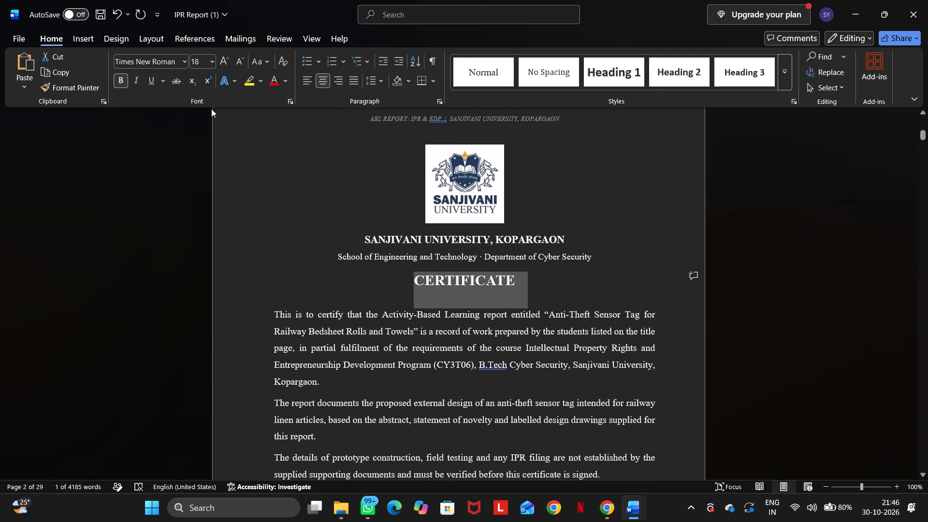
left_click(204, 60)
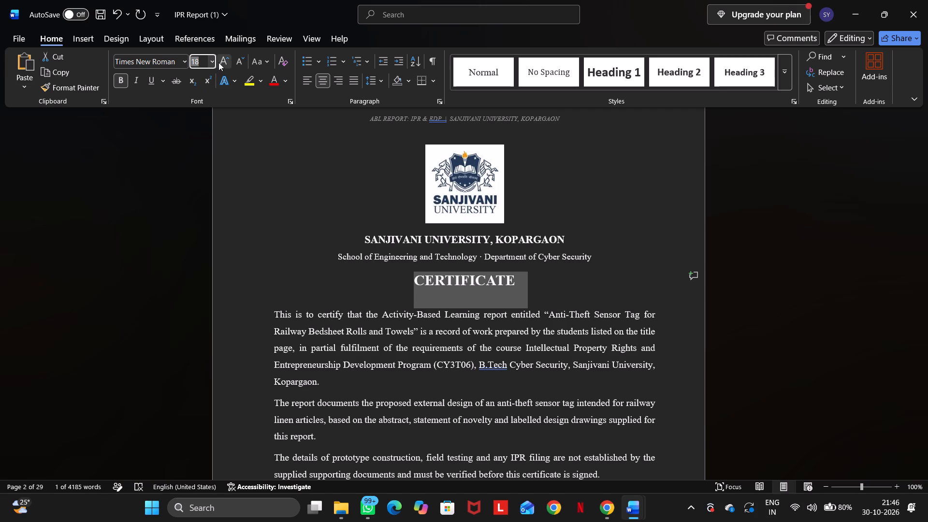
left_click(213, 62)
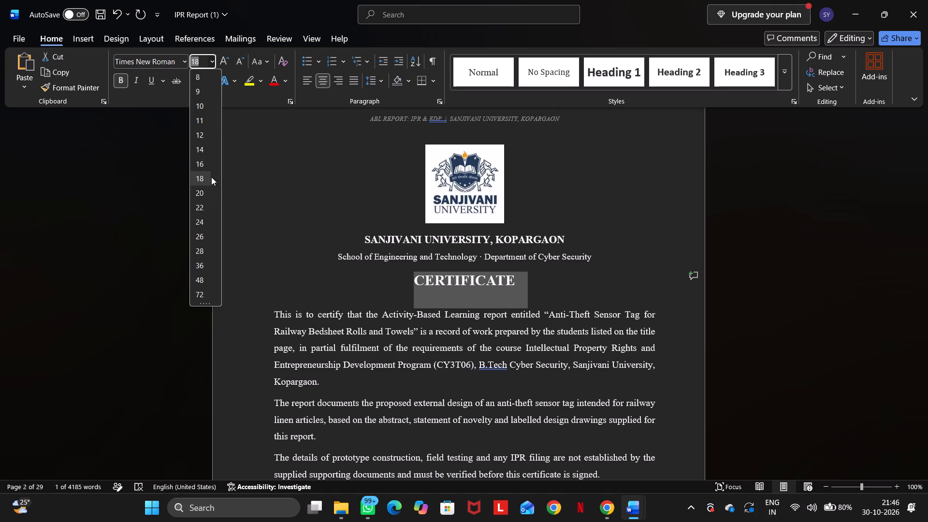
left_click(201, 164)
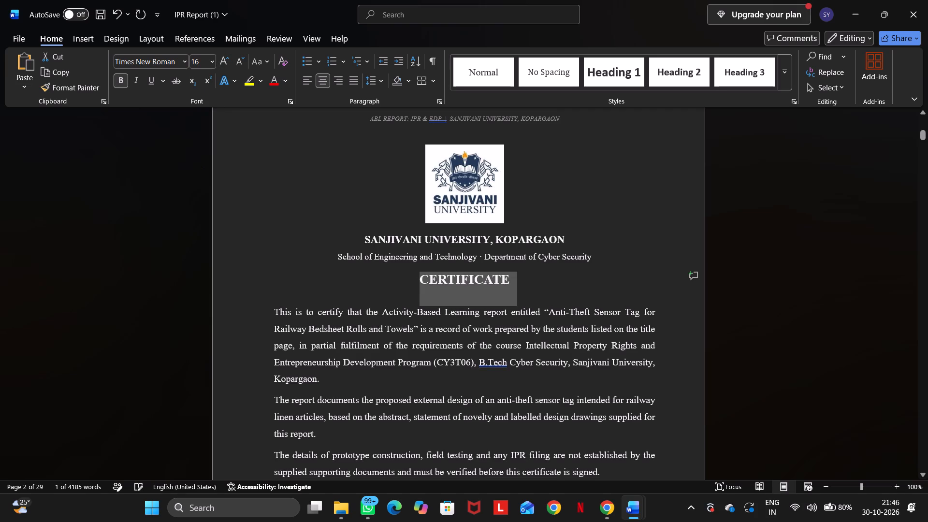
left_click(842, 294)
Enlarge the team members' signature table on the declaration page, making it slightly wider with more space between its rows.
scroll(842, 294, "down", 5)
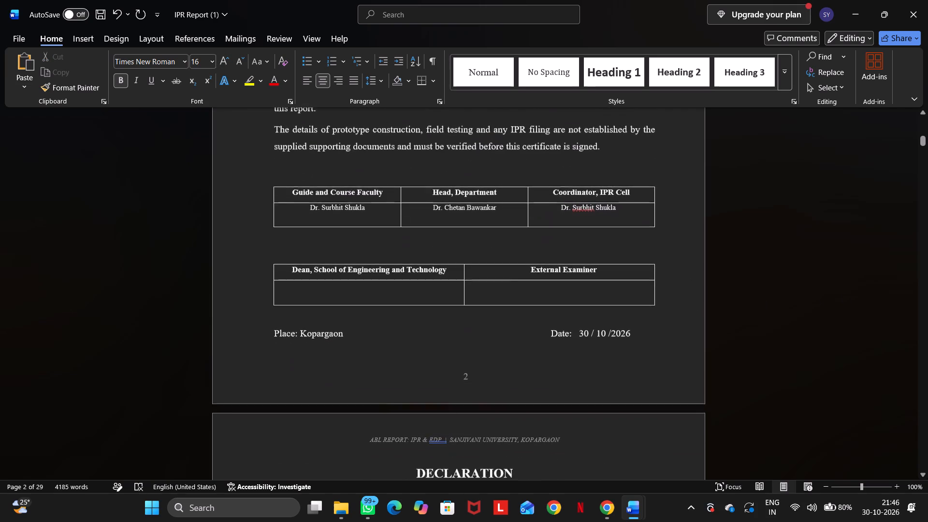
scroll(842, 294, "down", 2)
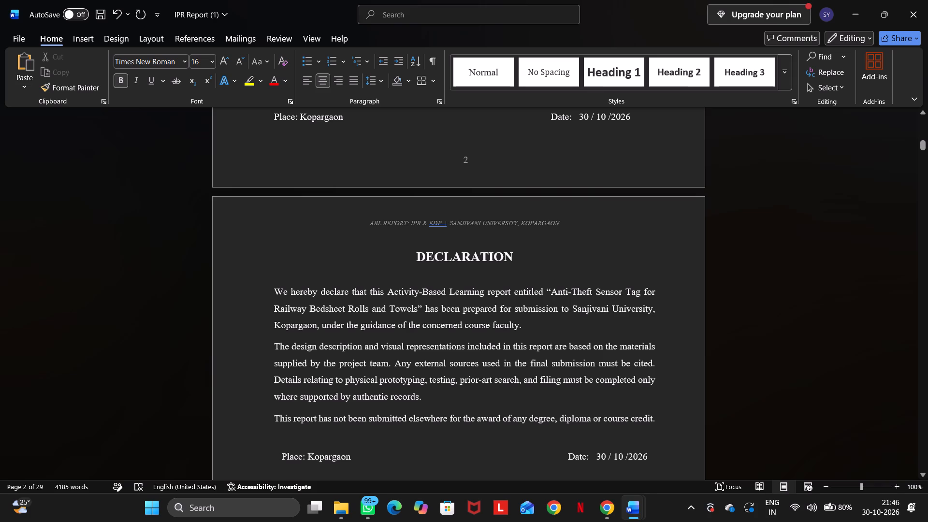
scroll(392, 337, "down", 2)
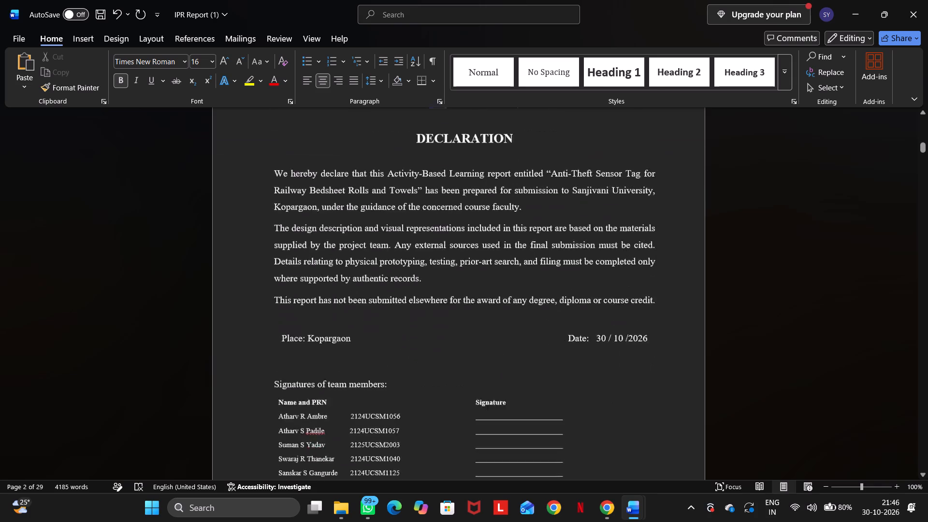
scroll(392, 337, "down", 1)
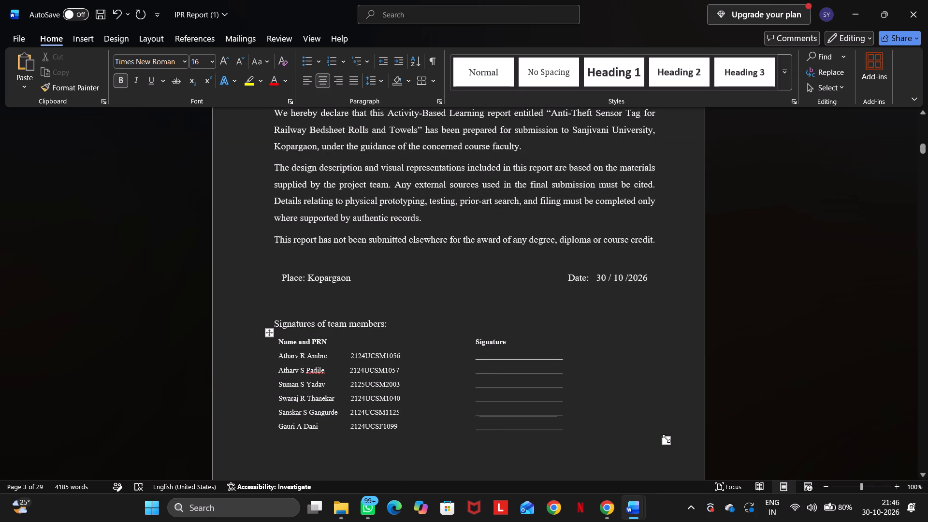
left_click_drag(666, 438, 654, 396)
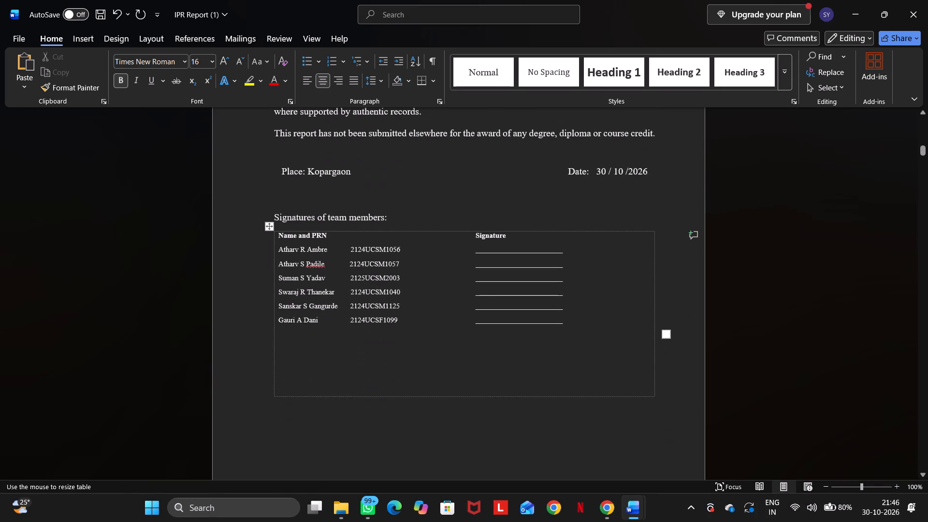
left_click_drag(654, 396, 653, 397)
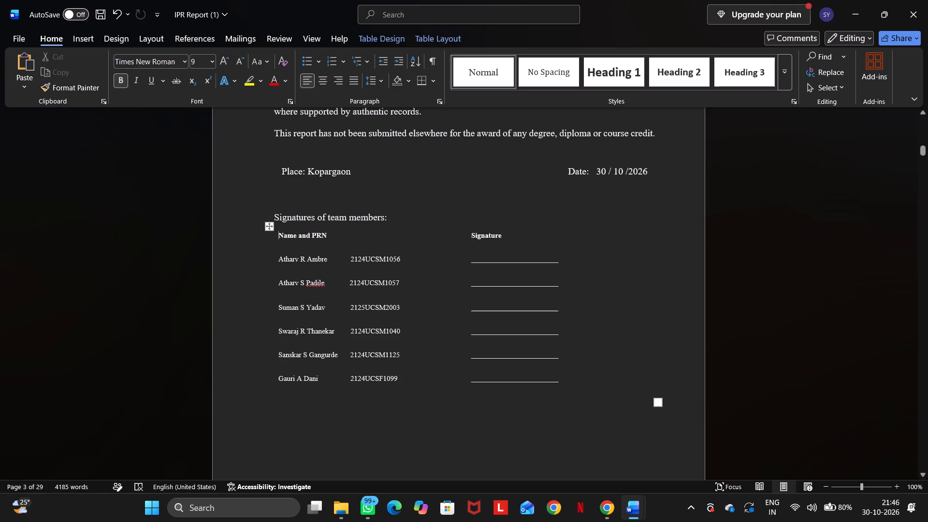
left_click_drag(656, 405, 639, 348)
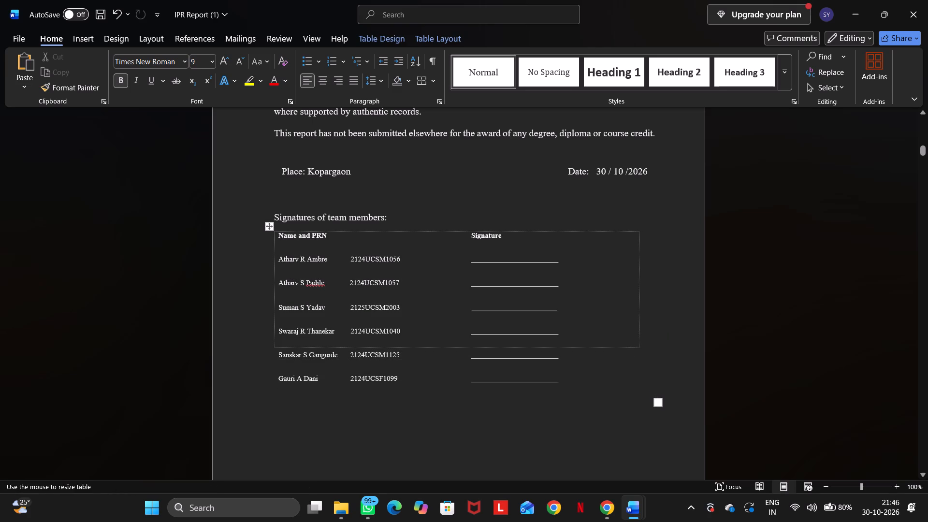
left_click_drag(639, 348, 670, 380)
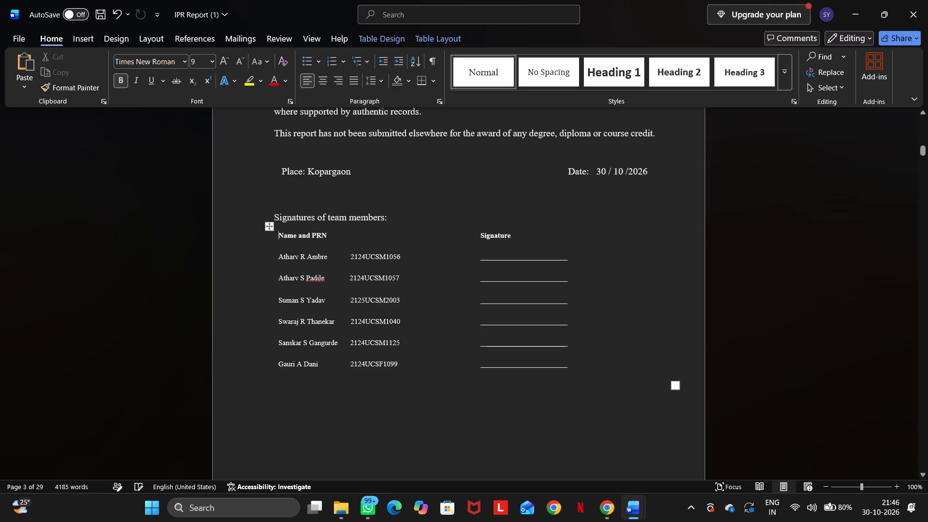
left_click(772, 365)
double_click(838, 297)
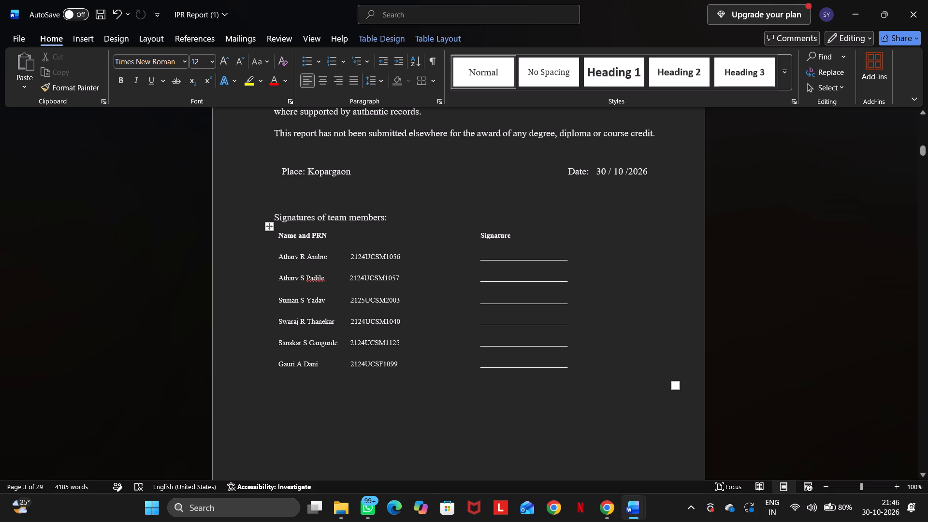
Copy the ACKNOWLEDGEMENT heading on page 4 of IPR_EDP_ABL_Report_Sanjivani_University_Cyber_Security (1).
scroll(838, 297, "down", 4)
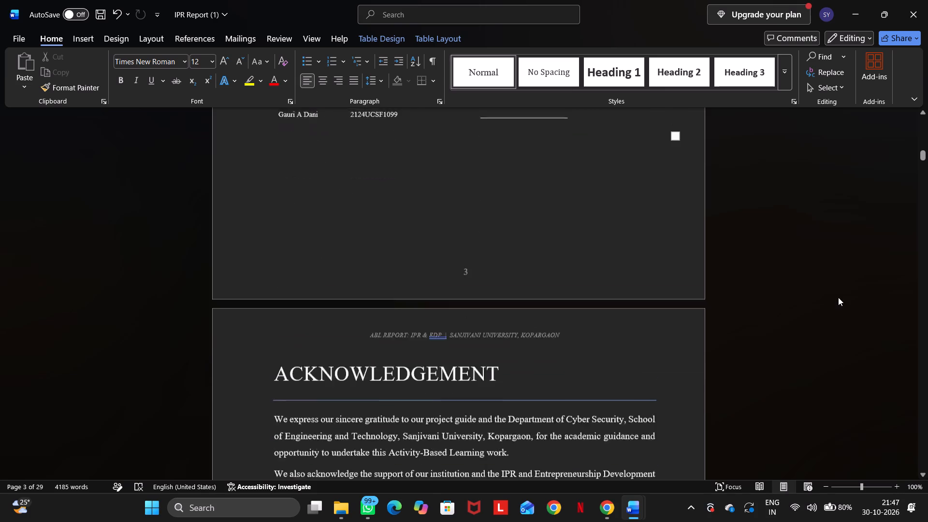
scroll(838, 297, "down", 2)
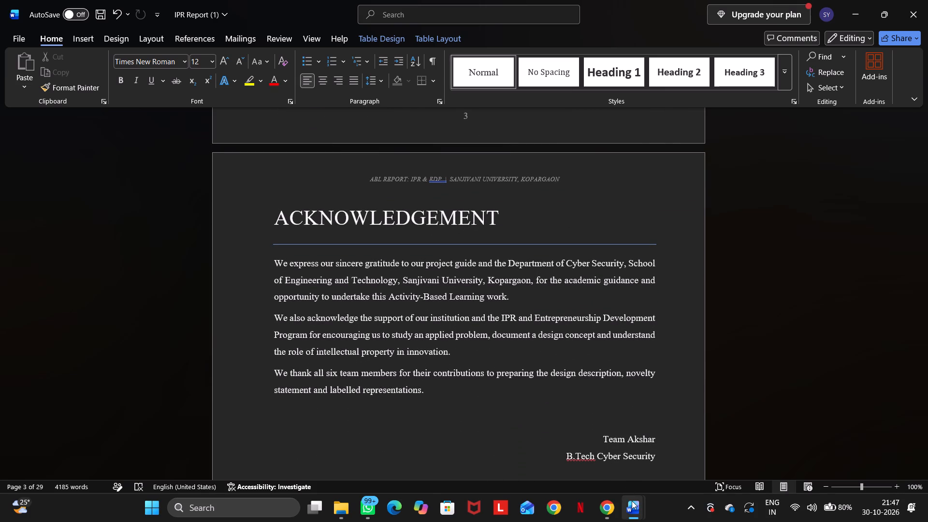
left_click(694, 458)
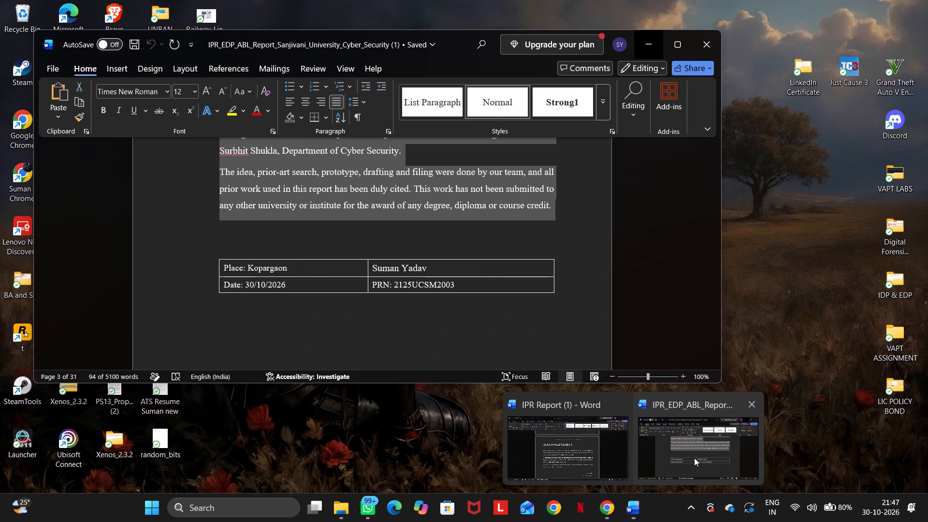
scroll(620, 321, "down", 5)
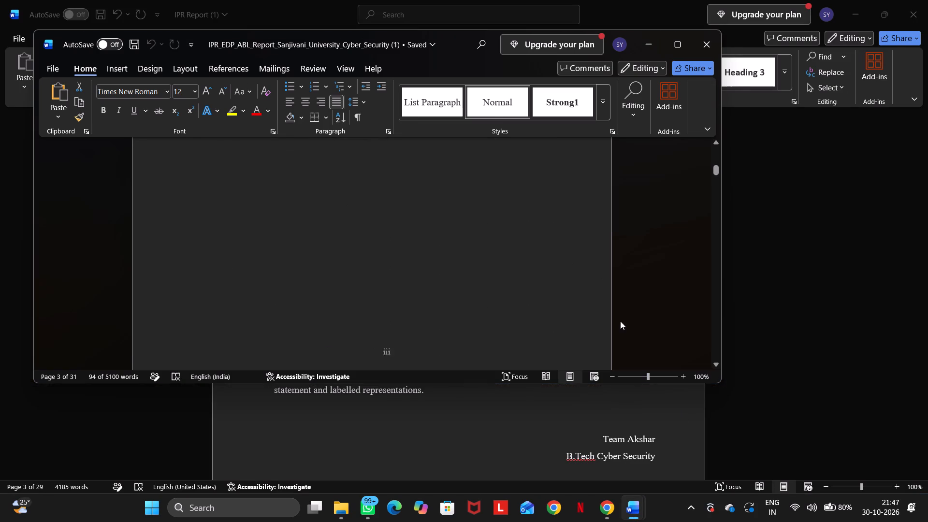
scroll(620, 321, "down", 3)
scroll(620, 321, "up", 1)
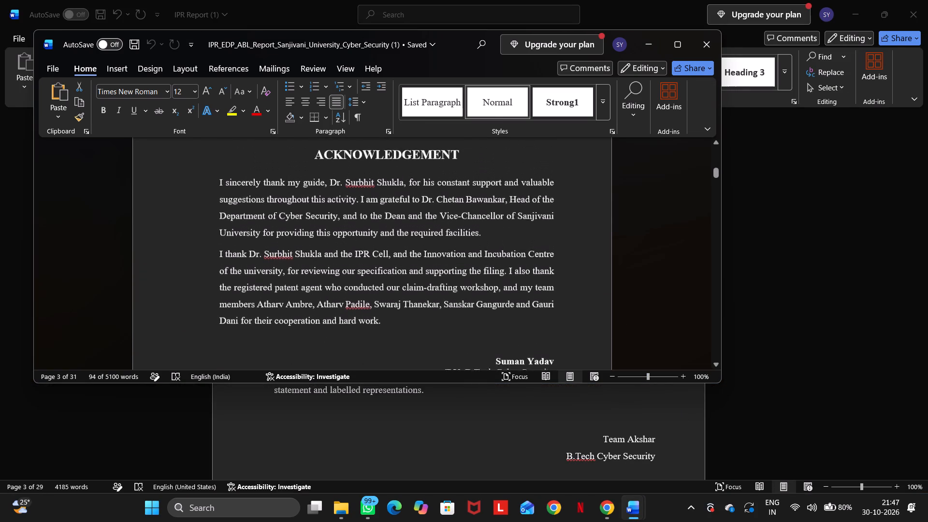
scroll(620, 321, "up", 1)
left_click_drag(316, 170, 437, 159)
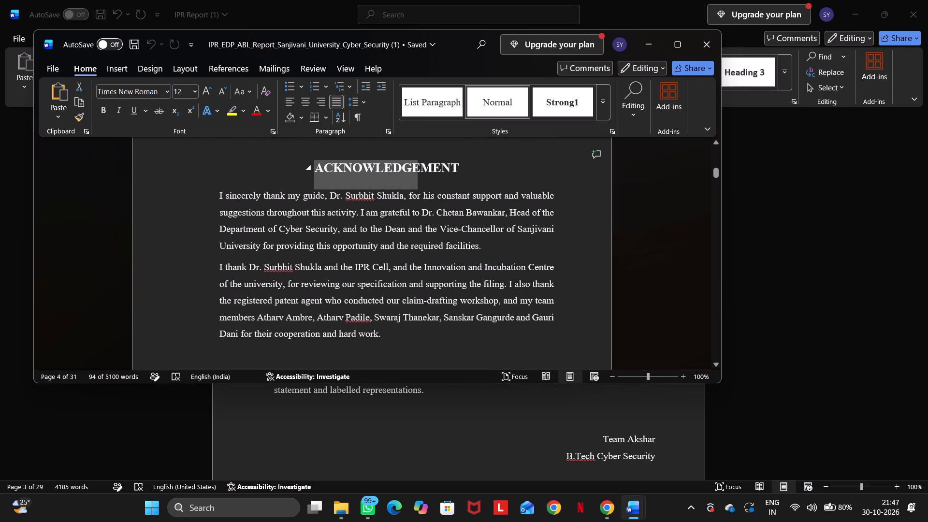
left_click_drag(437, 159, 469, 160)
key("ctrl+c")
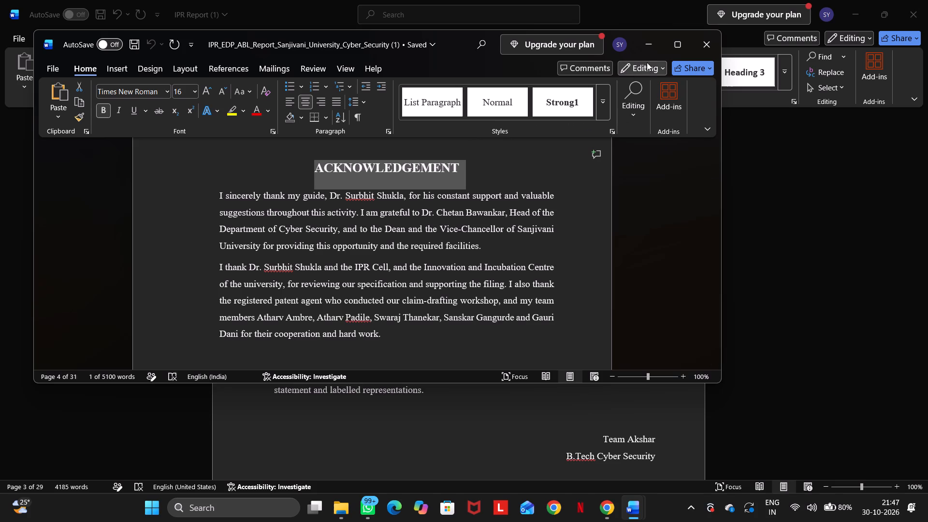
Replace the ACKNOWLEDGEMENT heading in IPR Report (1) with the copied heading and set its font to Times New Roman.
left_click(648, 51)
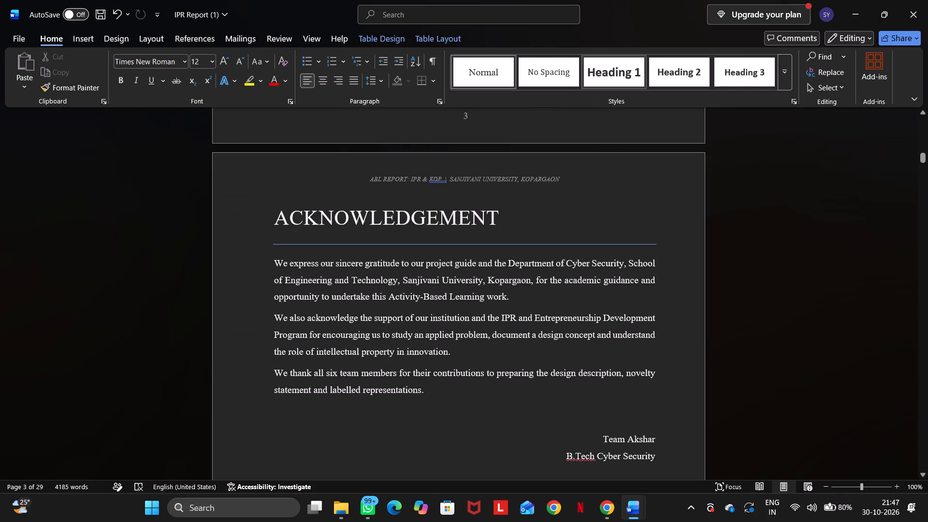
left_click_drag(275, 212, 641, 215)
key("ctrl+v")
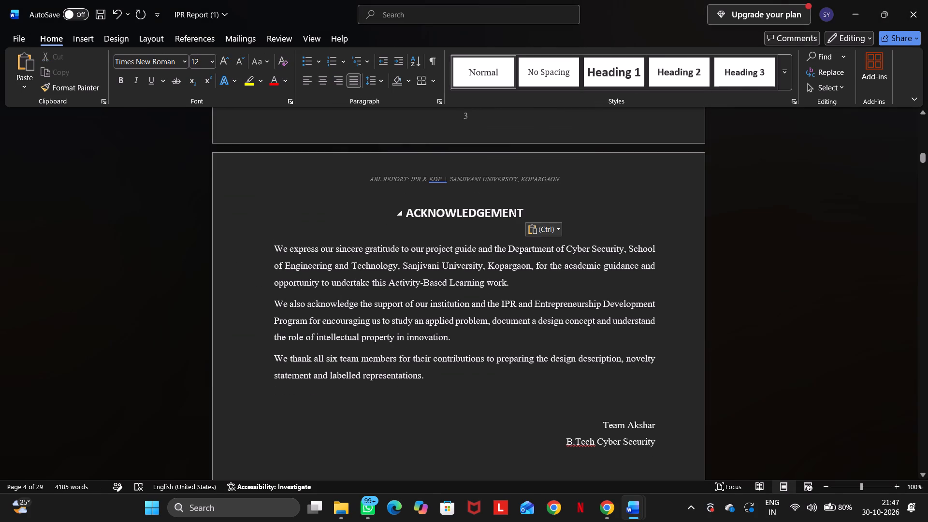
left_click_drag(408, 209, 576, 205)
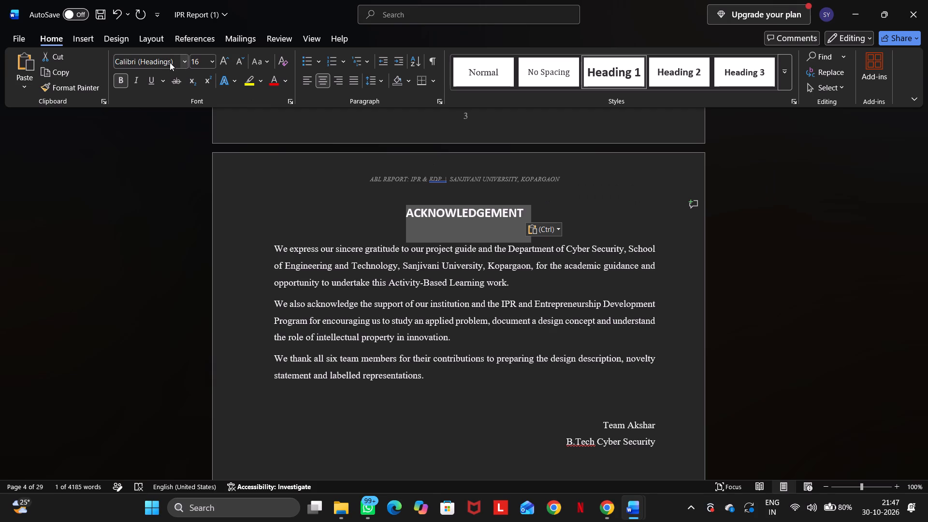
left_click(170, 62)
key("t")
key("Return")
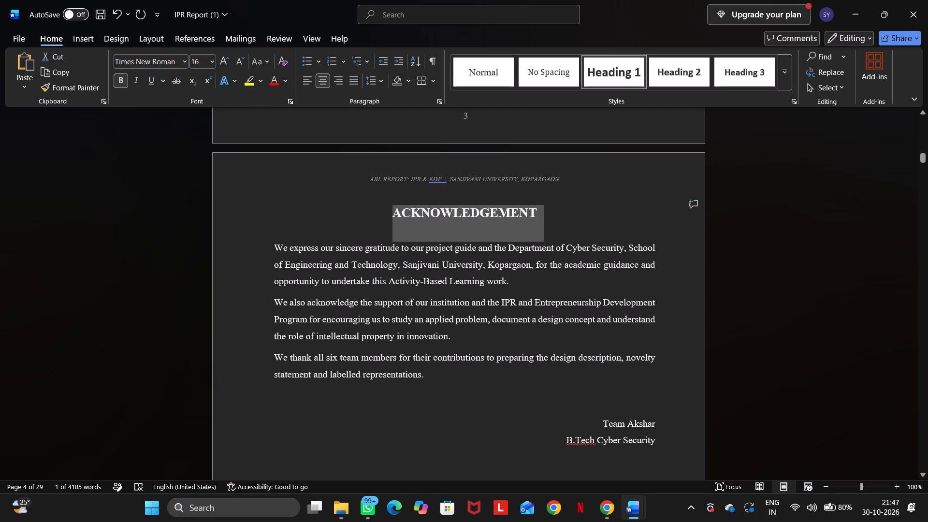
Copy the ABSTRACT heading on page 5 of IPR_EDP_ABL_Report_Sanjivani_University_Cyber_Security (1).
scroll(426, 331, "down", 1)
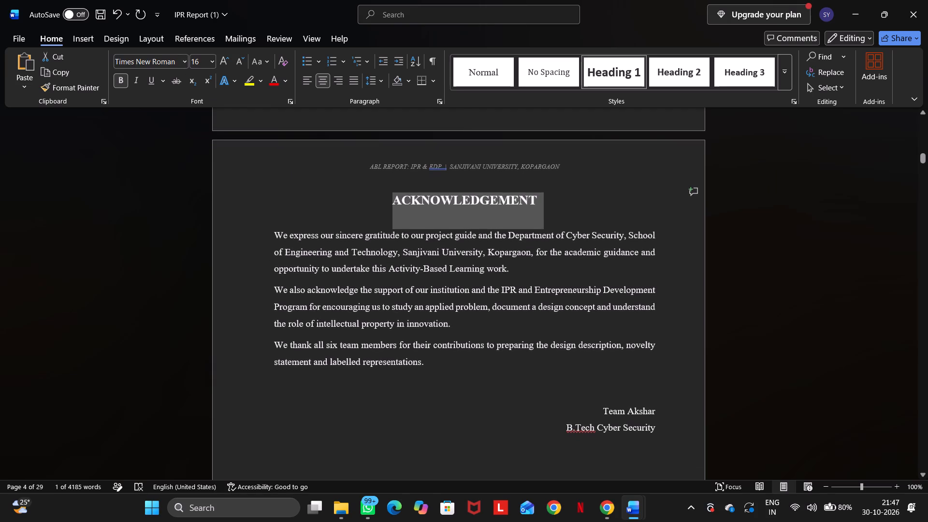
scroll(426, 331, "down", 3)
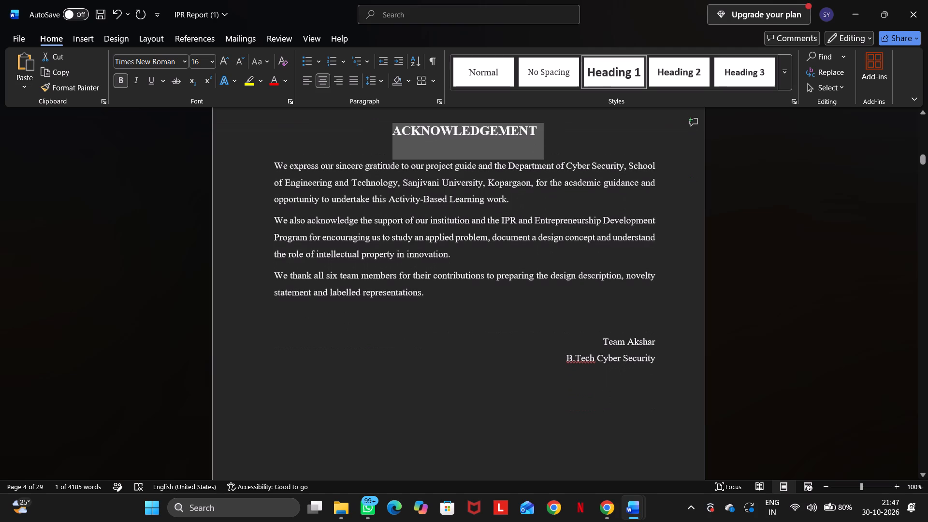
scroll(426, 331, "down", 2)
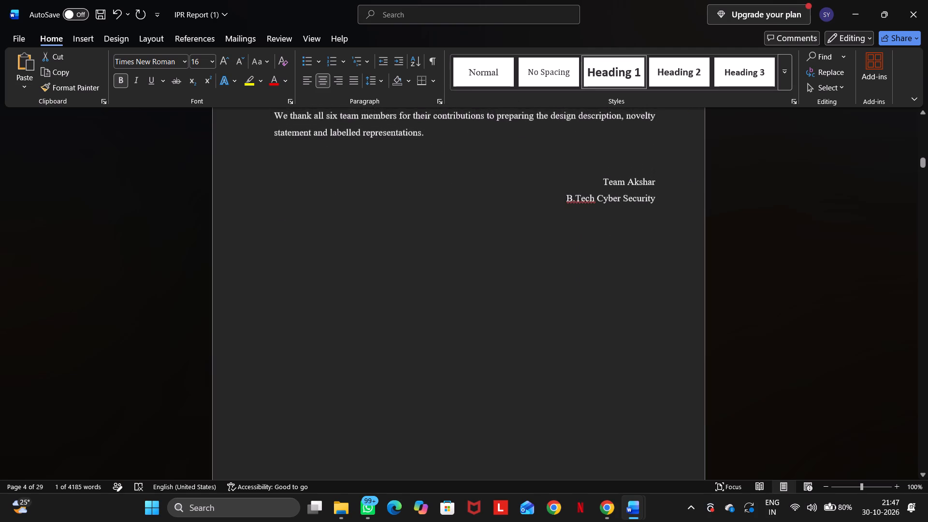
left_click(653, 186)
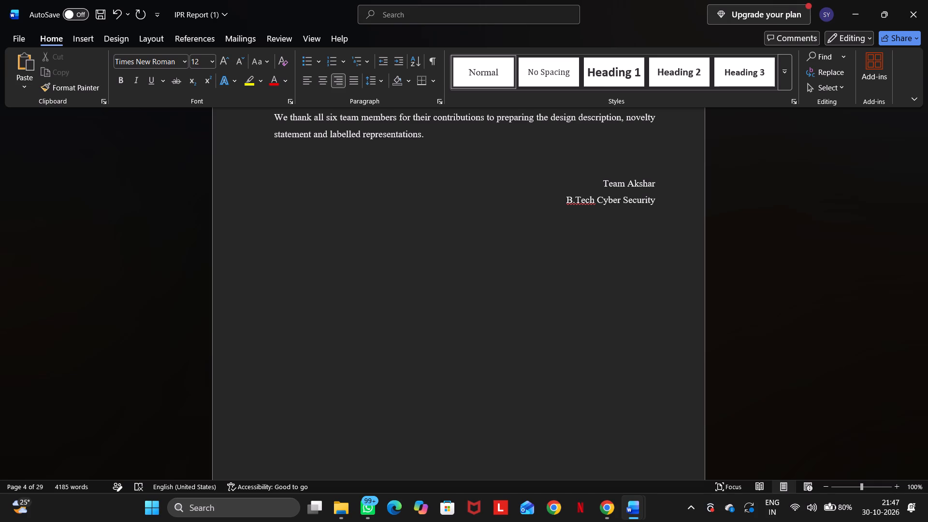
scroll(714, 143, "down", 4)
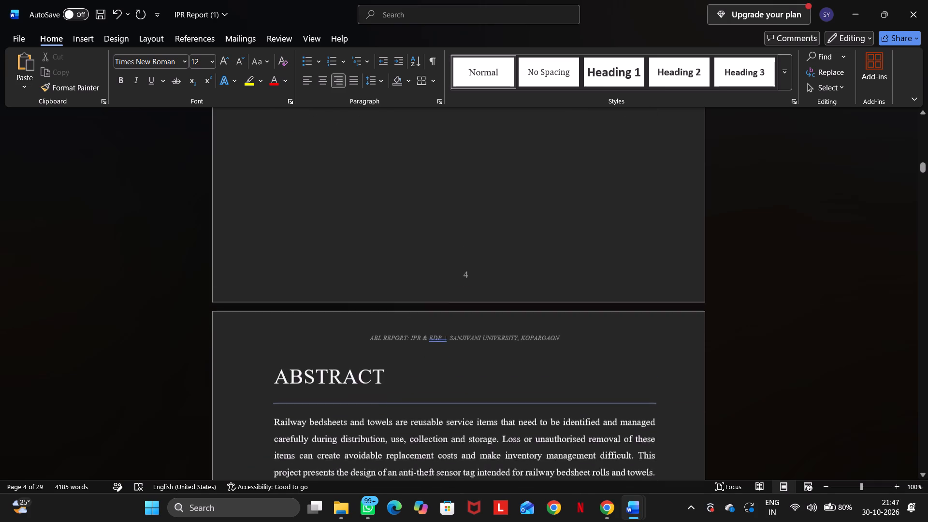
scroll(714, 143, "down", 1)
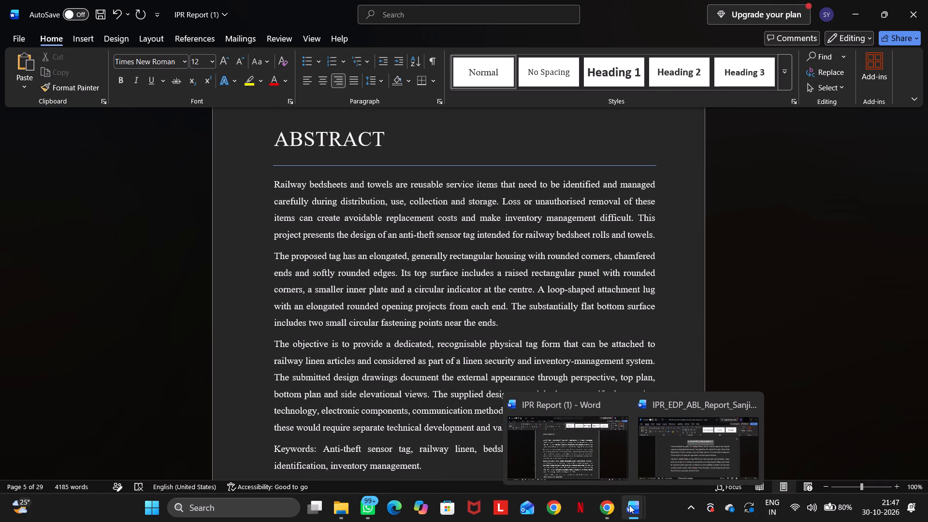
left_click(660, 455)
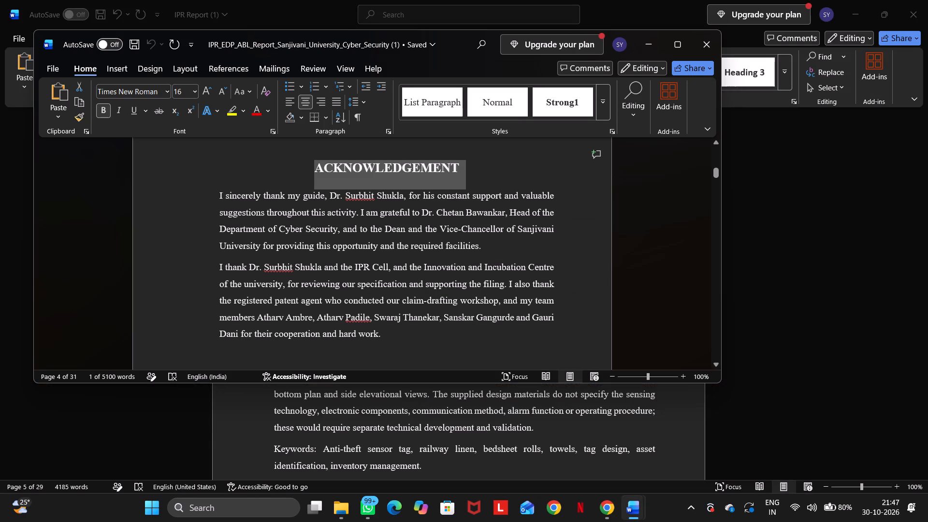
scroll(524, 206, "down", 7)
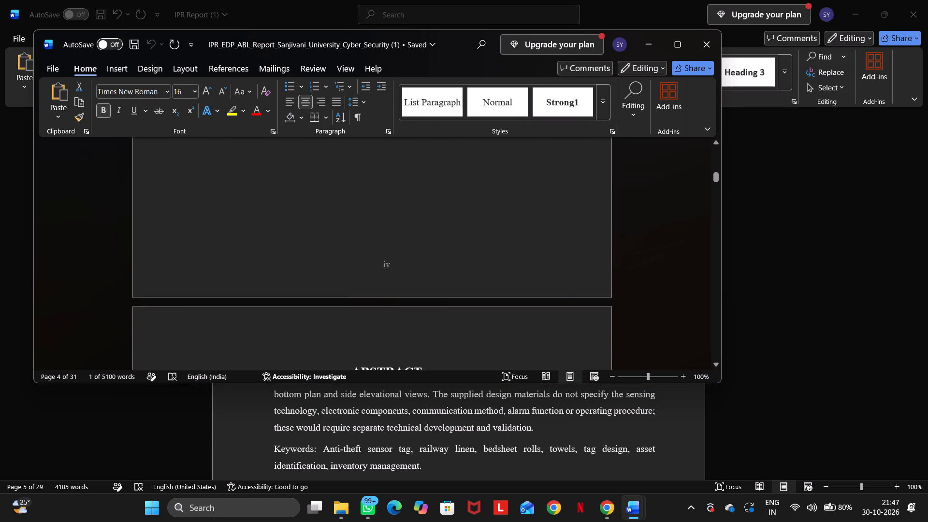
scroll(524, 206, "down", 1)
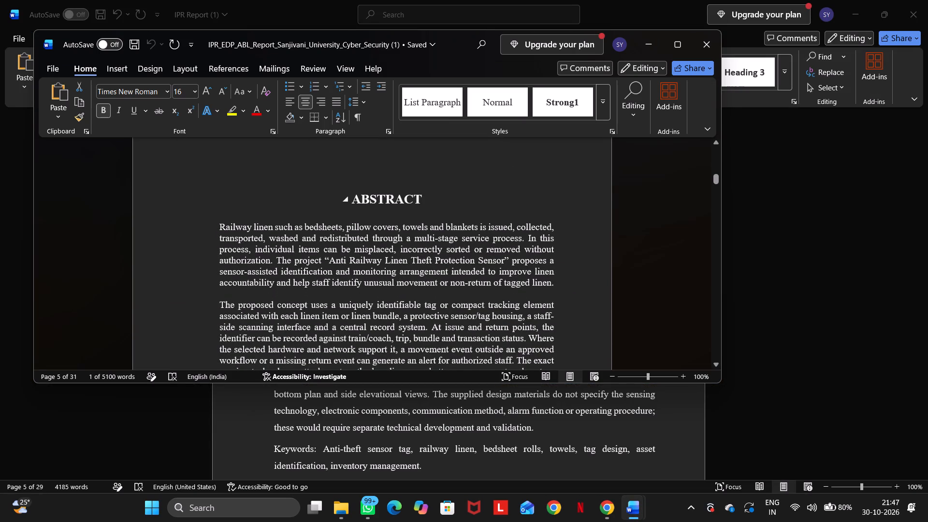
left_click_drag(351, 200, 435, 198)
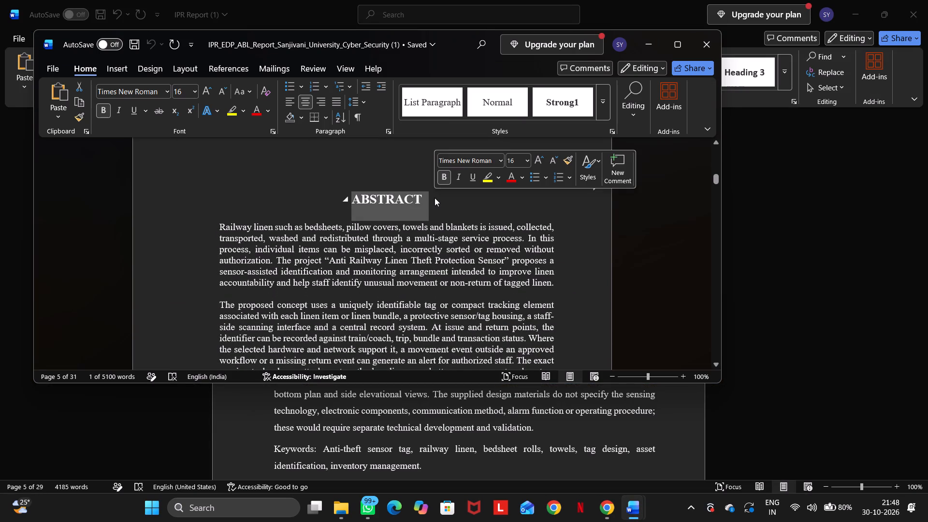
key("ctrl+c")
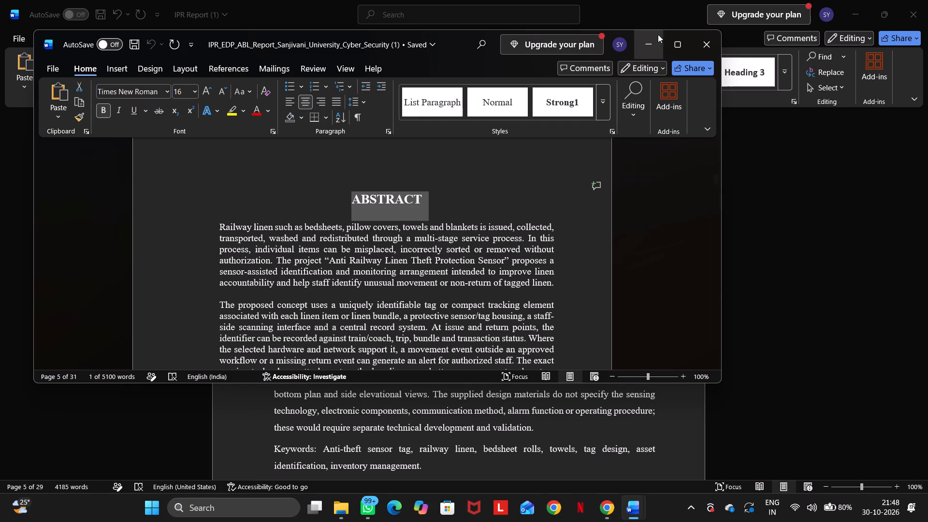
Replace the ABSTRACT heading in IPR Report (1) with the copied heading and set its font to Times New Roman.
left_click(650, 42)
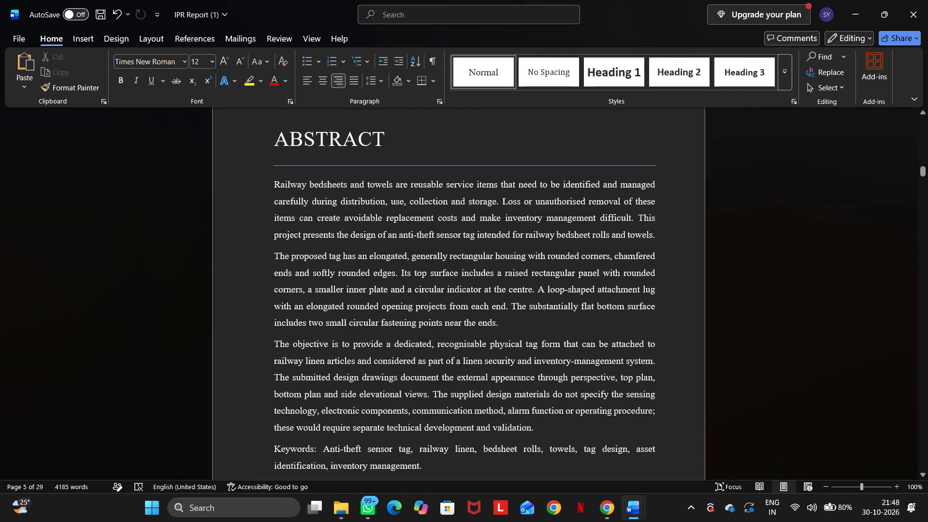
left_click_drag(278, 139, 677, 158)
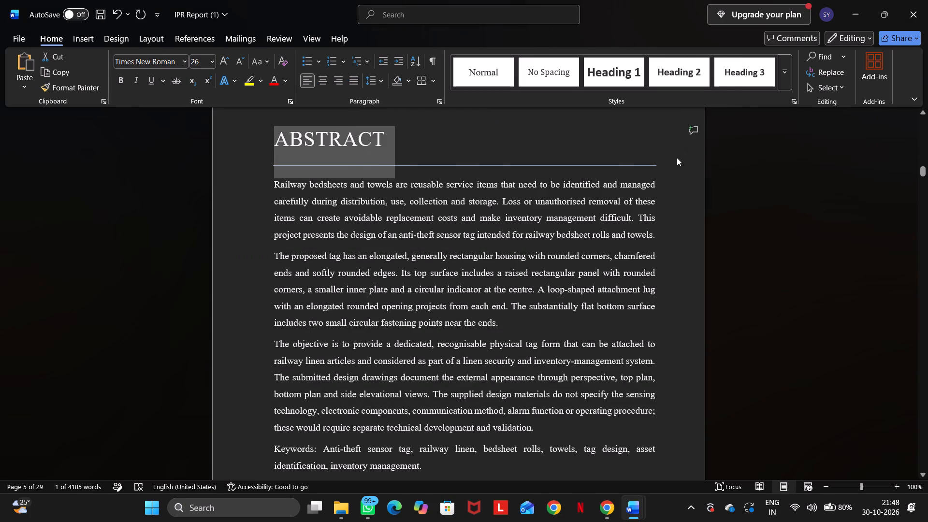
key("ctrl+v")
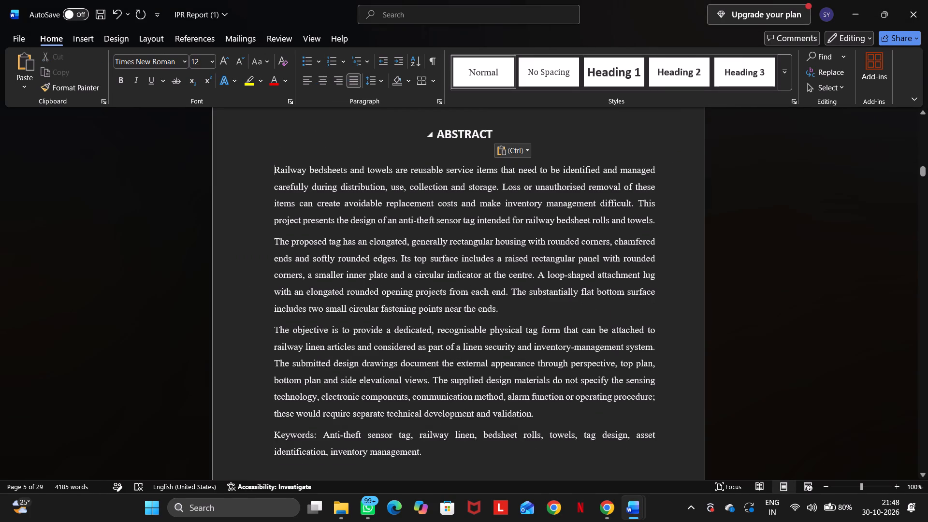
left_click_drag(437, 133, 501, 130)
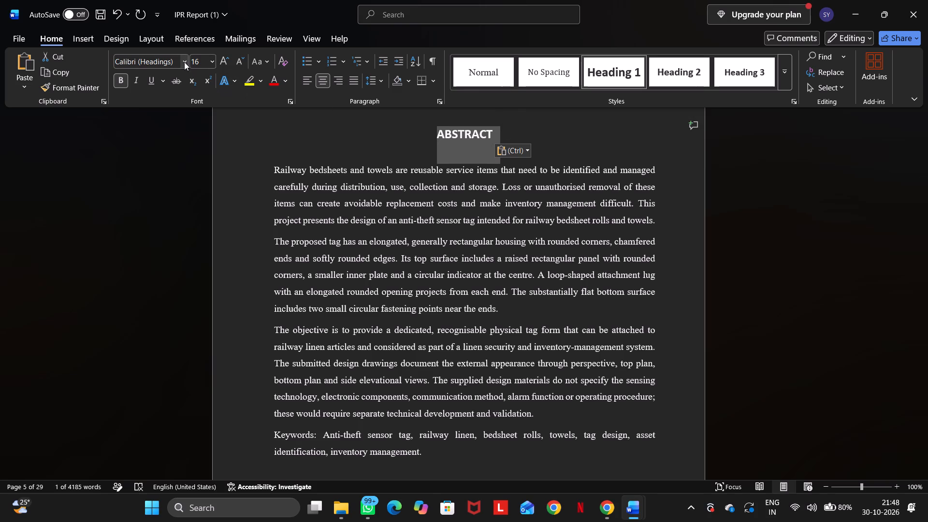
left_click(178, 62)
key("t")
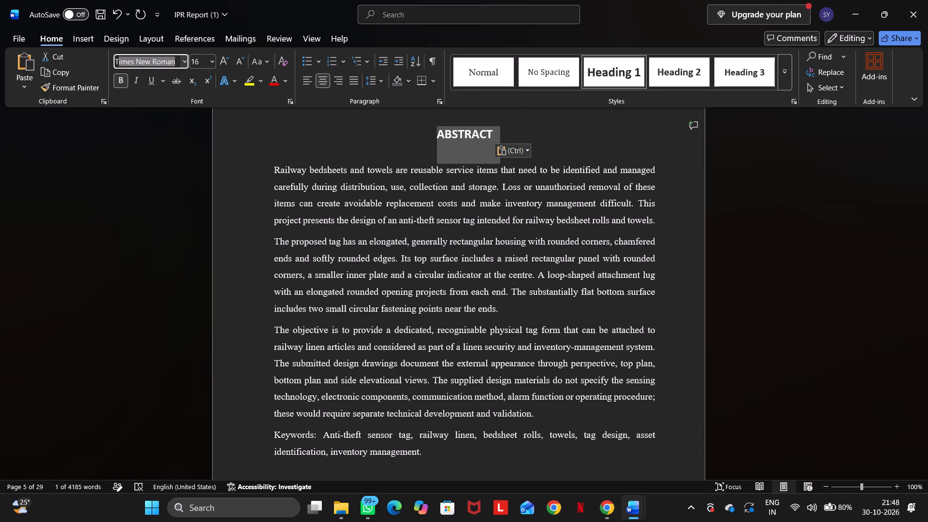
key("Return")
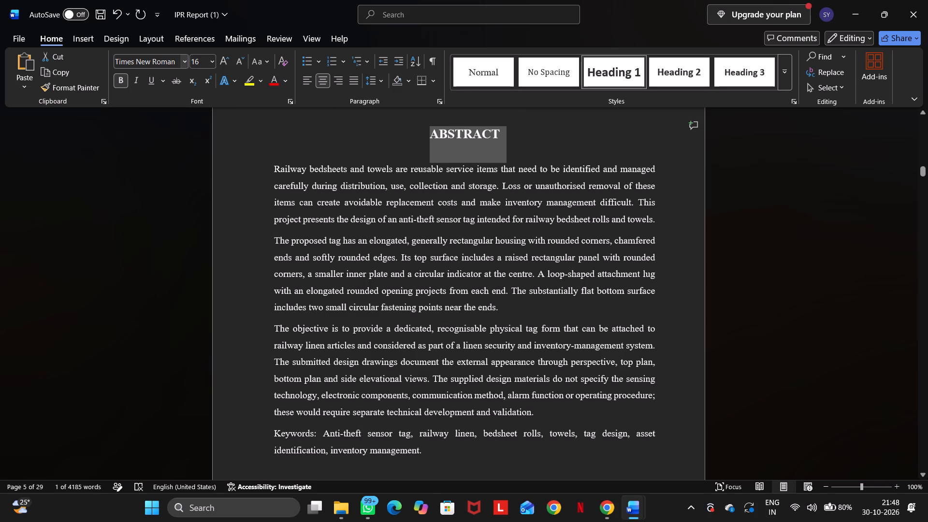
left_click(822, 343)
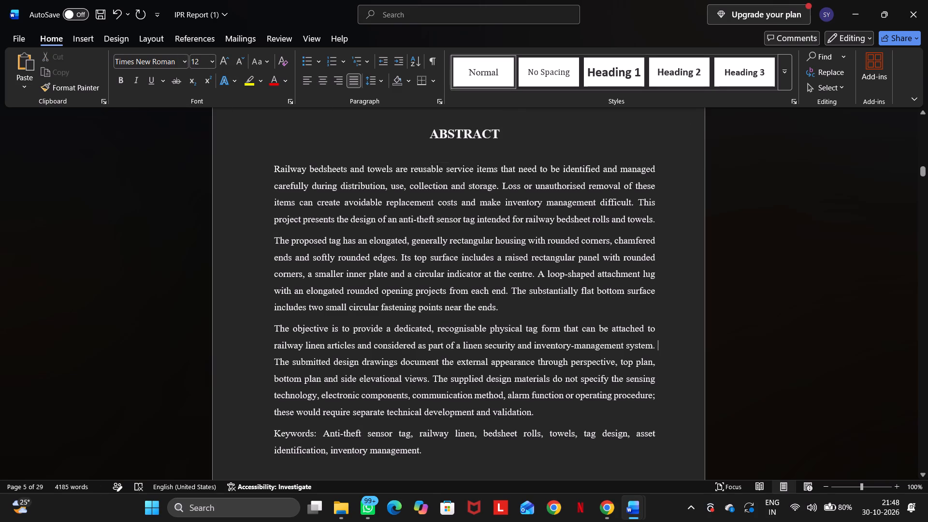
Copy the TABLE OF CONTENTS heading on page 6 of IPR_EDP_ABL_Report_Sanjivani_University_Cyber_Security (1).
scroll(822, 343, "down", 3)
scroll(822, 343, "right", 1)
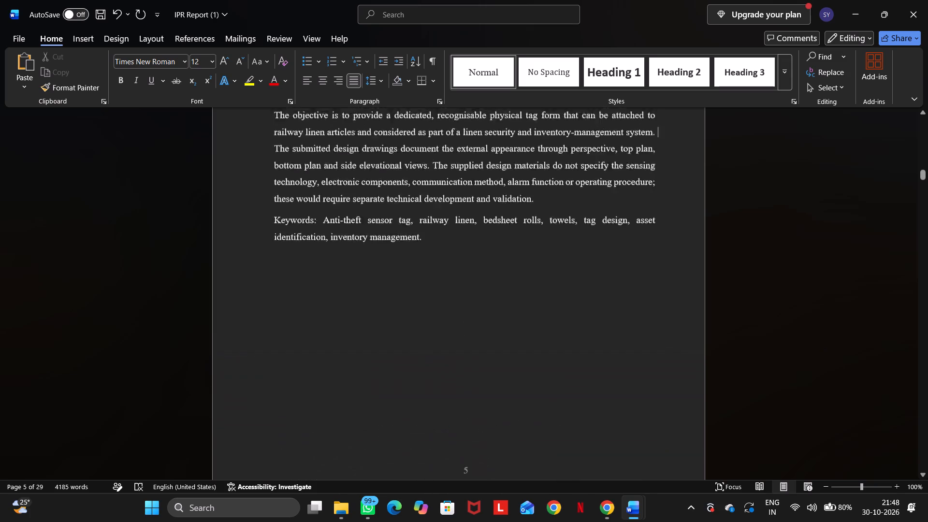
scroll(822, 343, "right", 1)
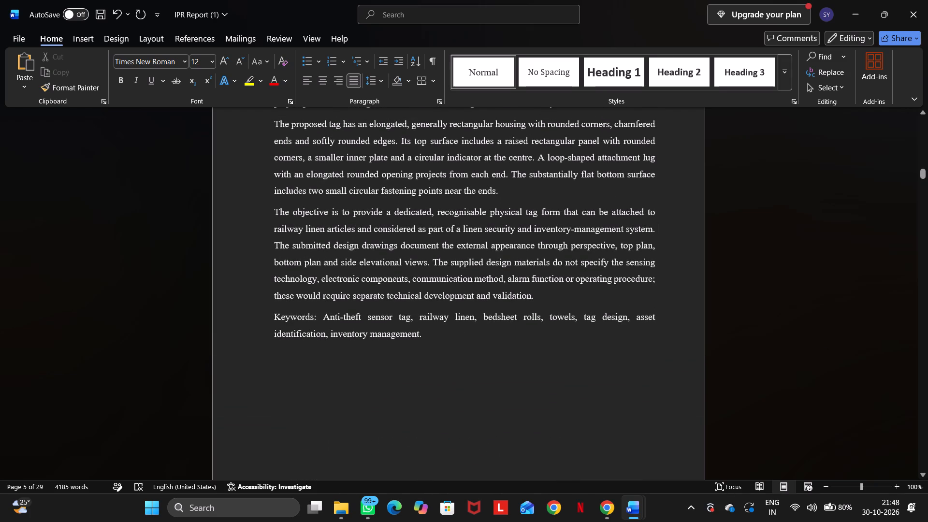
scroll(753, 350, "up", 9)
scroll(753, 350, "down", 5)
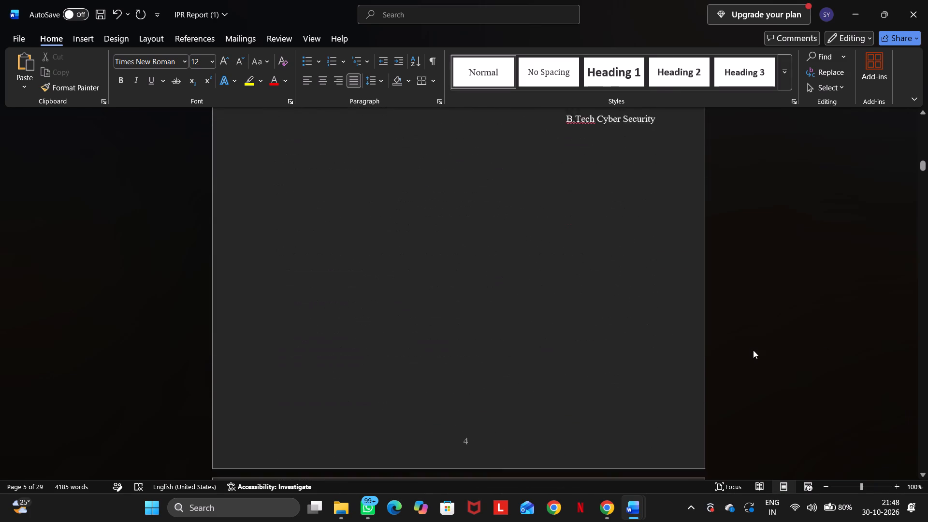
scroll(753, 350, "down", 6)
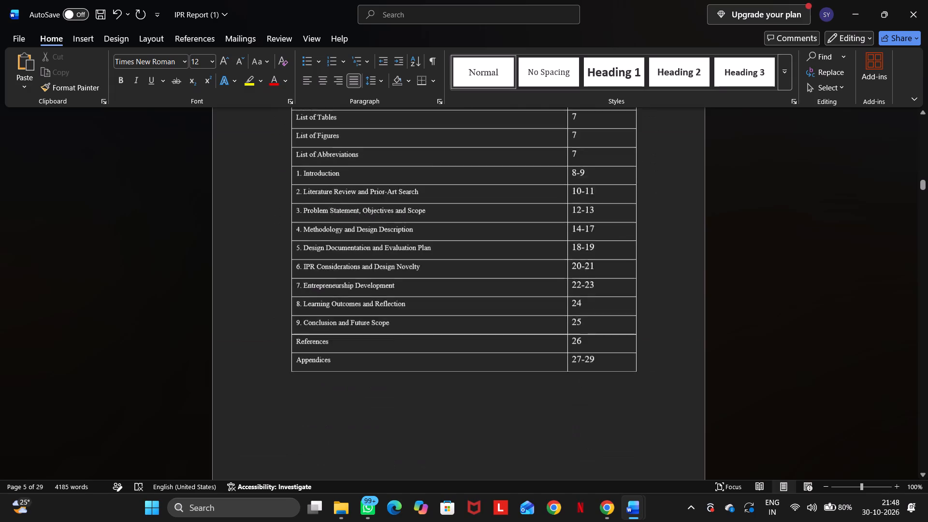
scroll(753, 350, "down", 1)
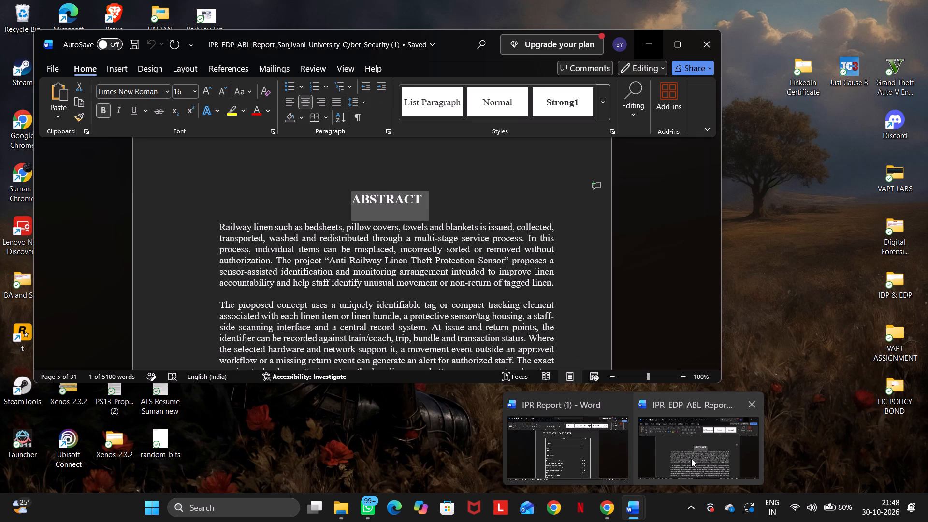
left_click(691, 459)
scroll(591, 293, "down", 3)
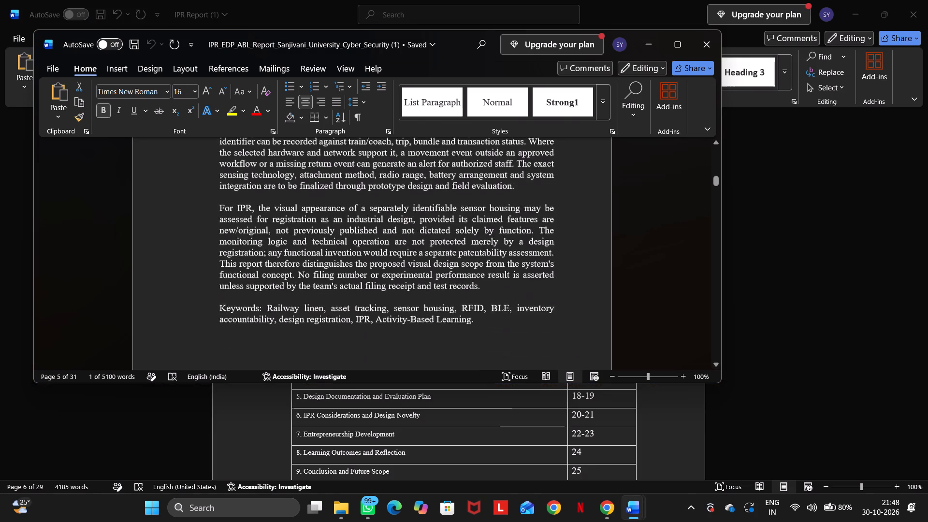
scroll(591, 293, "down", 4)
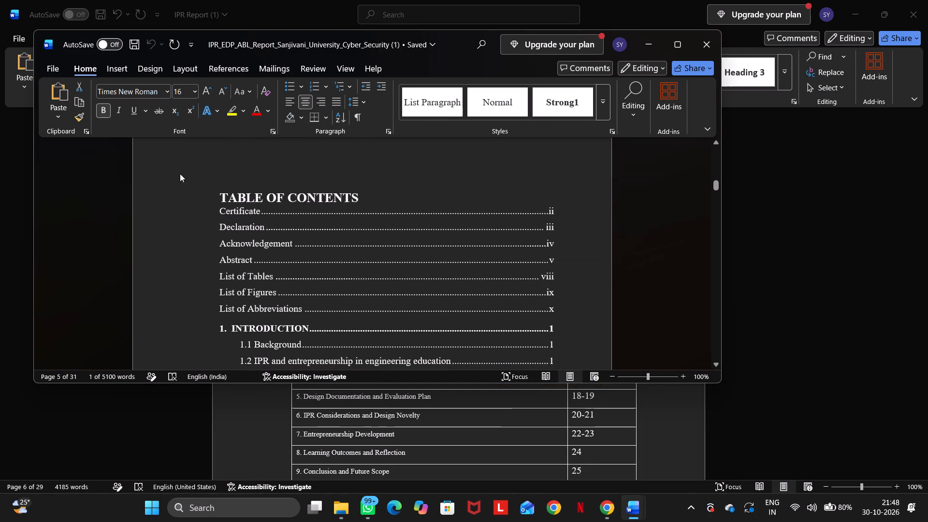
left_click_drag(221, 196, 231, 196)
left_click_drag(231, 196, 370, 186)
key("ctrl+c")
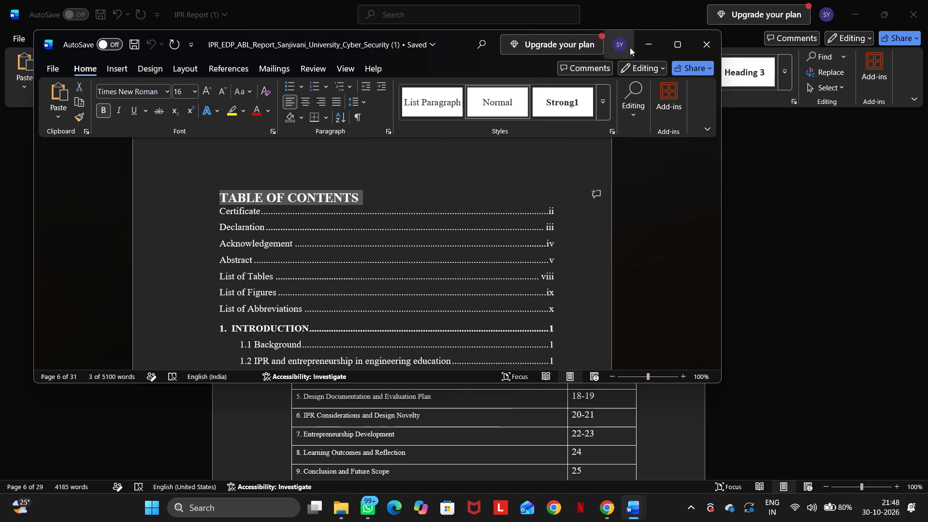
Replace the TABLE OF CONTENTS heading in IPR Report (1) with the copied heading and centre it.
left_click(639, 46)
left_click_drag(276, 130, 657, 143)
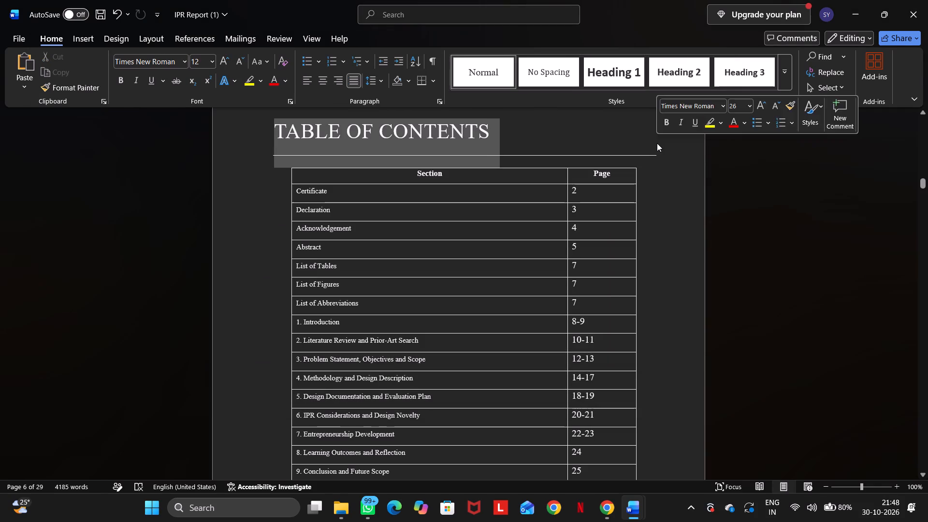
key("ctrl+v")
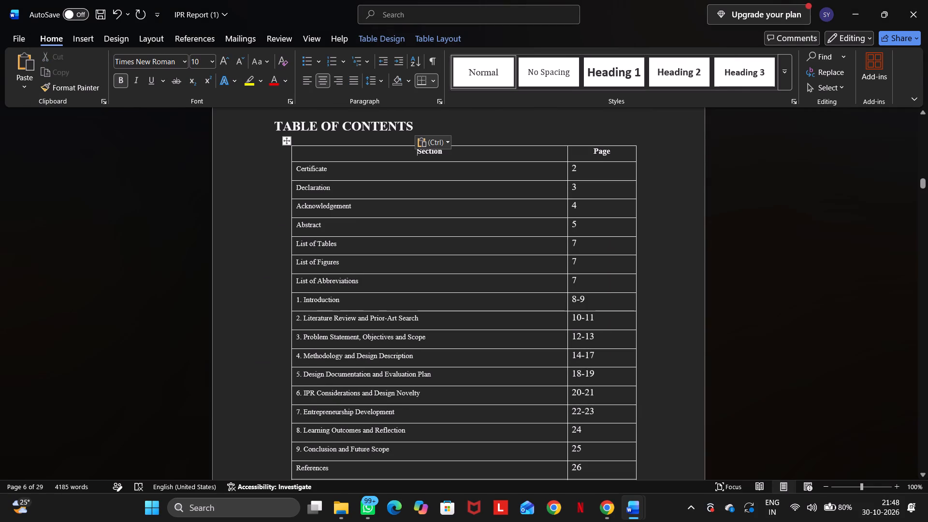
left_click_drag(276, 124, 404, 118)
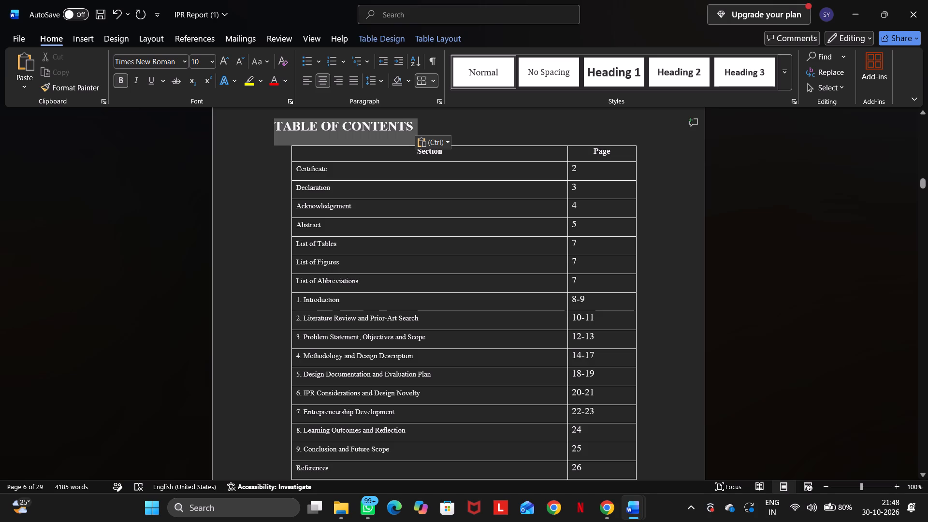
left_click_drag(404, 118, 424, 117)
left_click(318, 79)
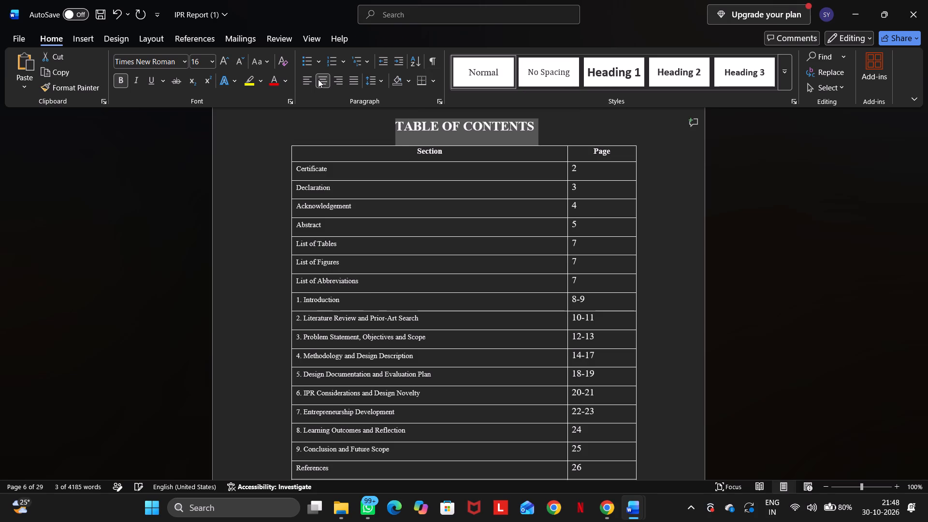
left_click(780, 203)
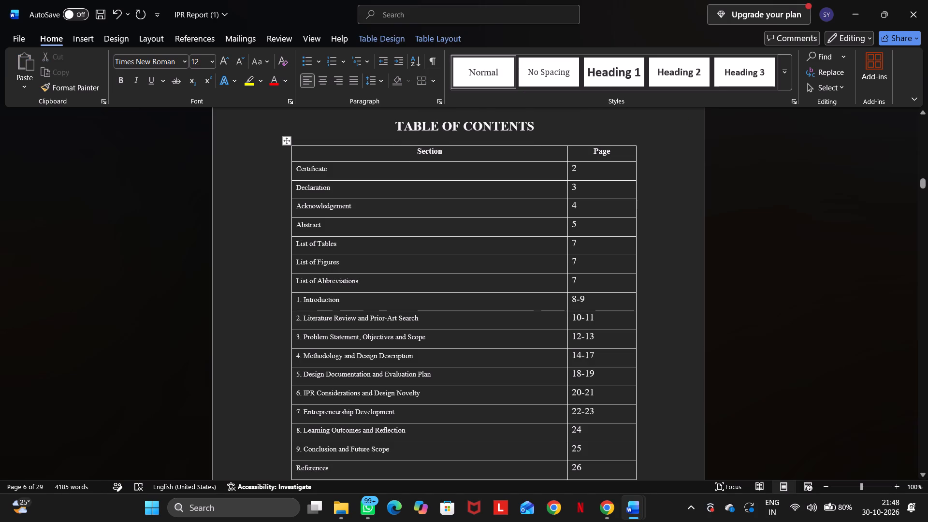
Copy the LIST OF TABLES heading on page 8 of IPR_EDP_ABL_Report_Sanjivani_University_Cyber_Security (1).
scroll(780, 203, "down", 2)
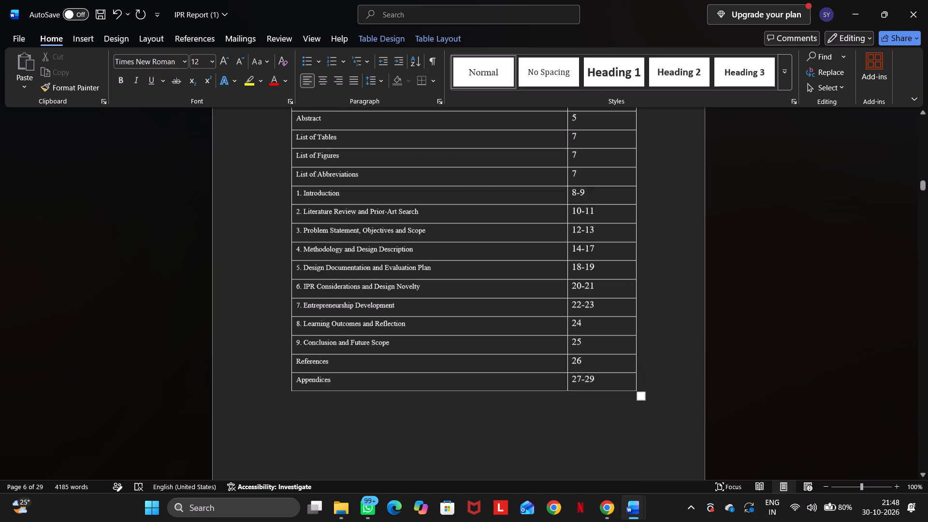
scroll(780, 203, "down", 2)
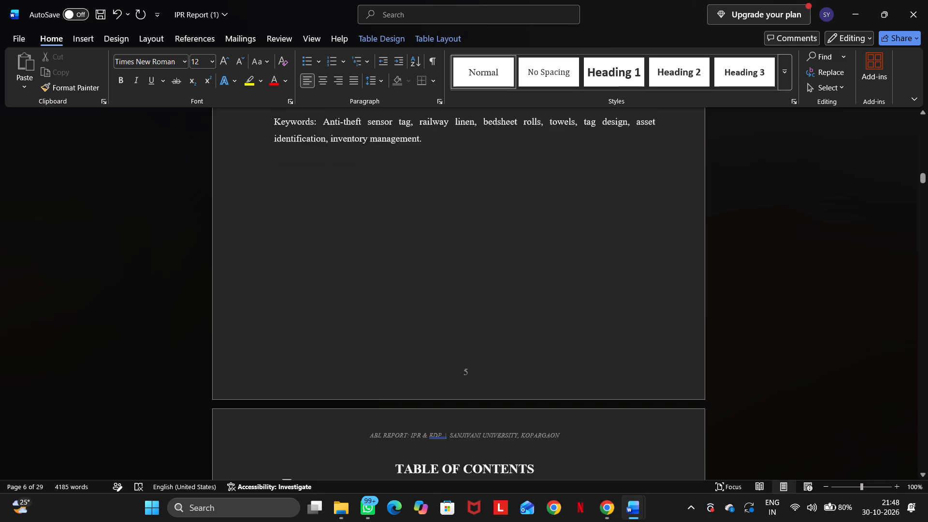
scroll(780, 203, "down", 6)
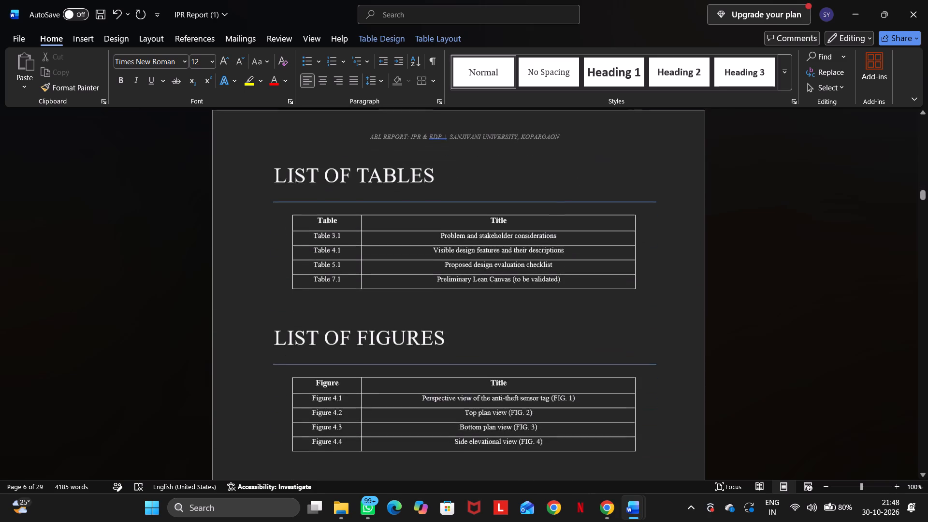
scroll(780, 203, "down", 1)
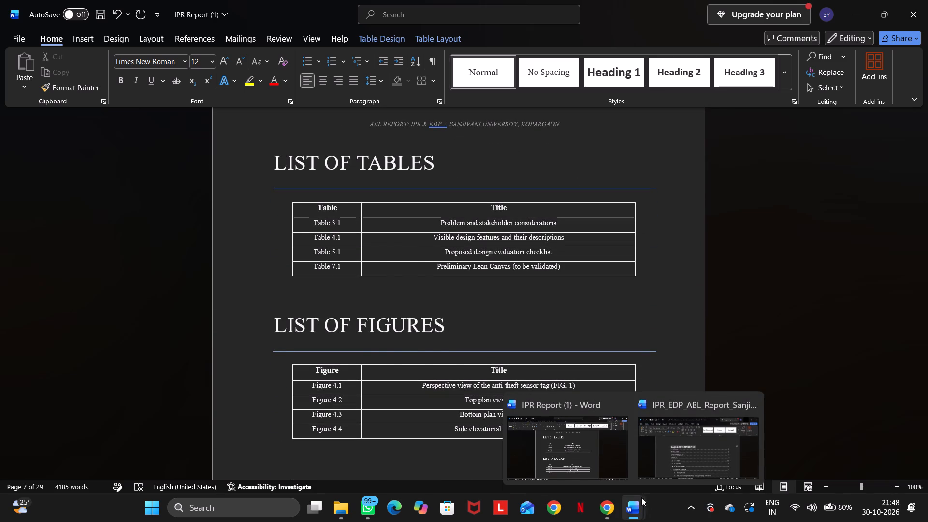
left_click(683, 460)
scroll(558, 267, "down", 4)
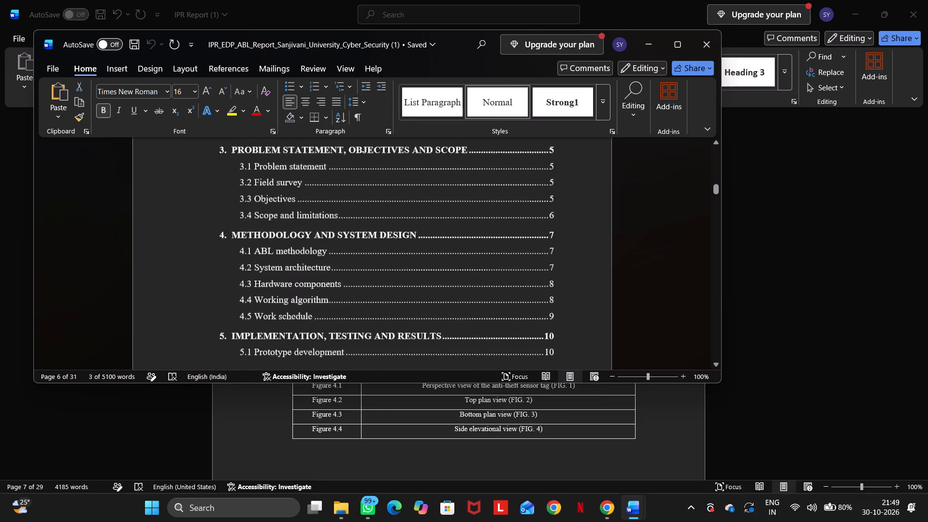
scroll(558, 267, "down", 5)
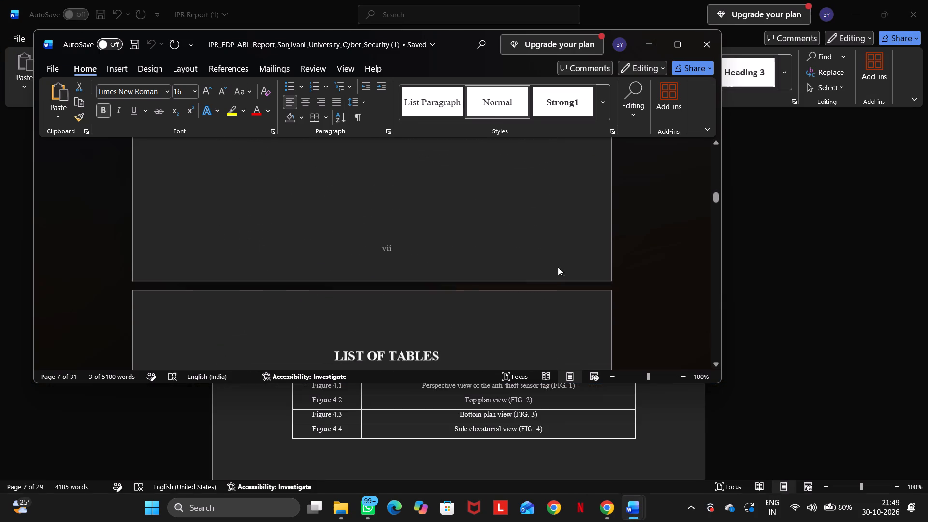
scroll(558, 267, "down", 1)
left_click_drag(334, 250, 453, 249)
key("ctrl+c")
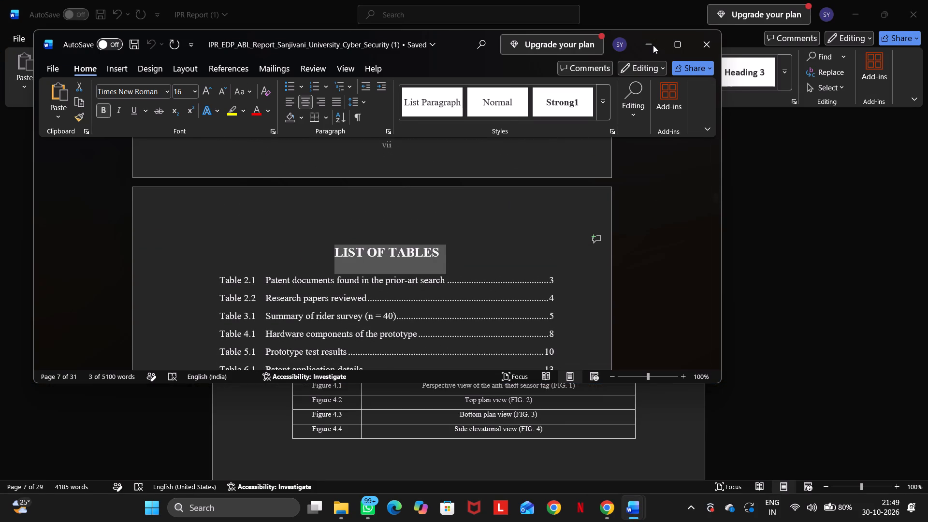
Replace the LIST OF TABLES heading in IPR Report (1) with the copied heading and set its font to Times New Roman.
left_click(653, 45)
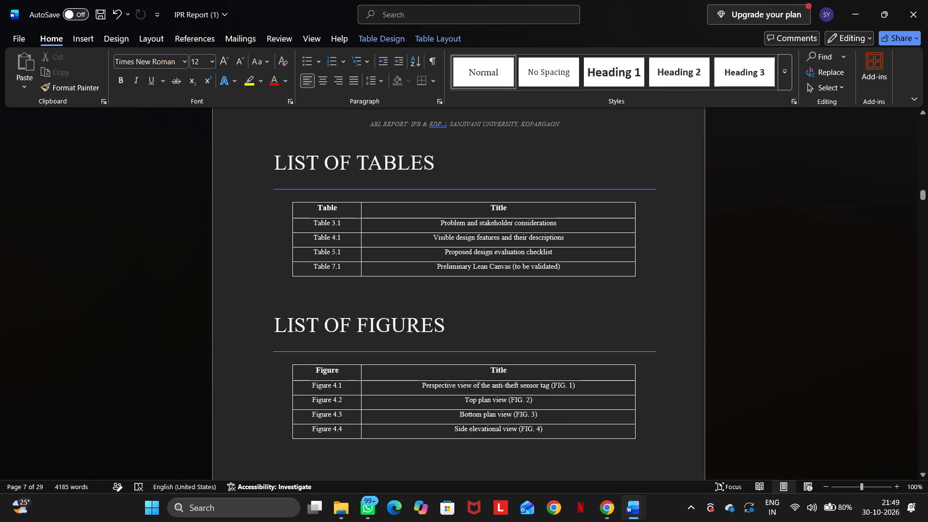
left_click_drag(272, 159, 583, 164)
key("ctrl+v")
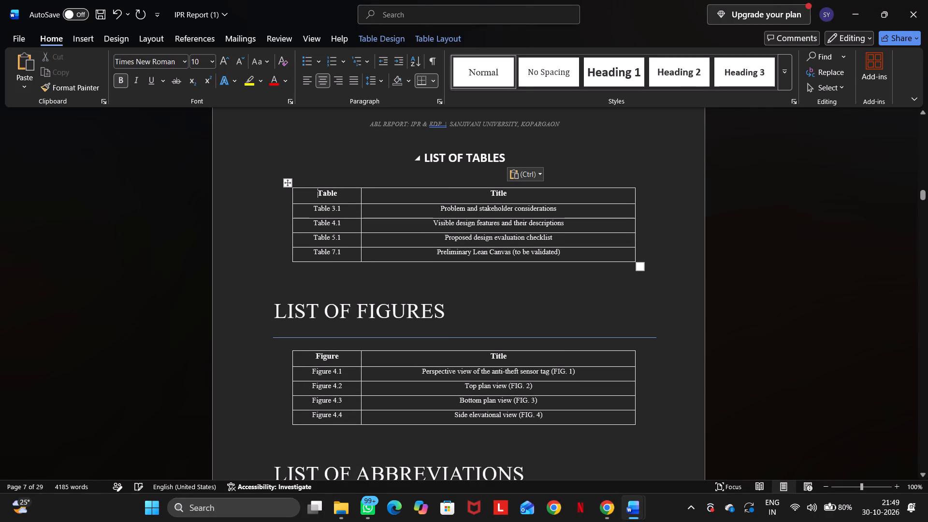
left_click_drag(424, 154, 522, 153)
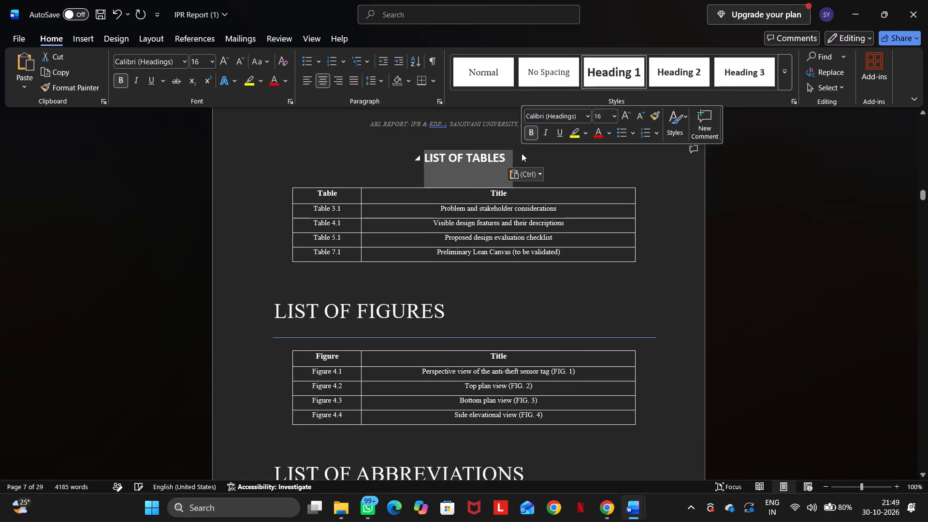
left_click(174, 64)
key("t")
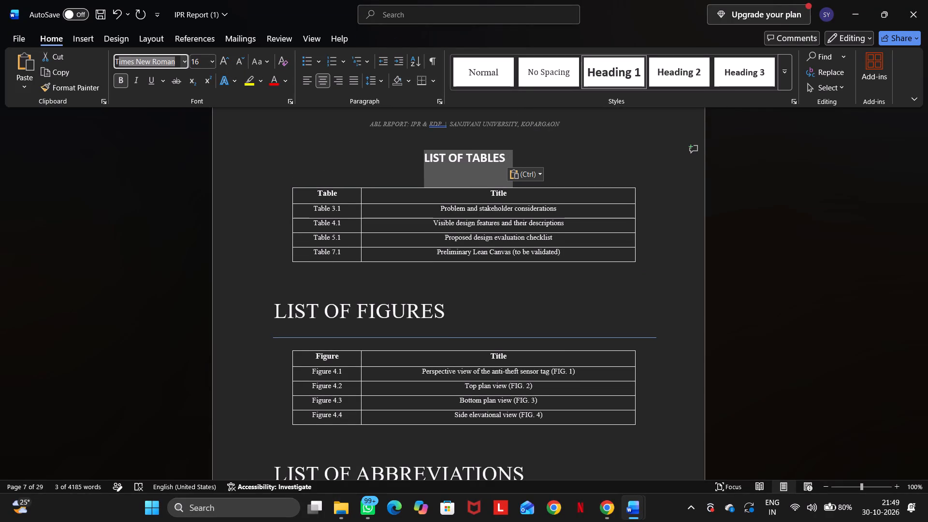
key("Return")
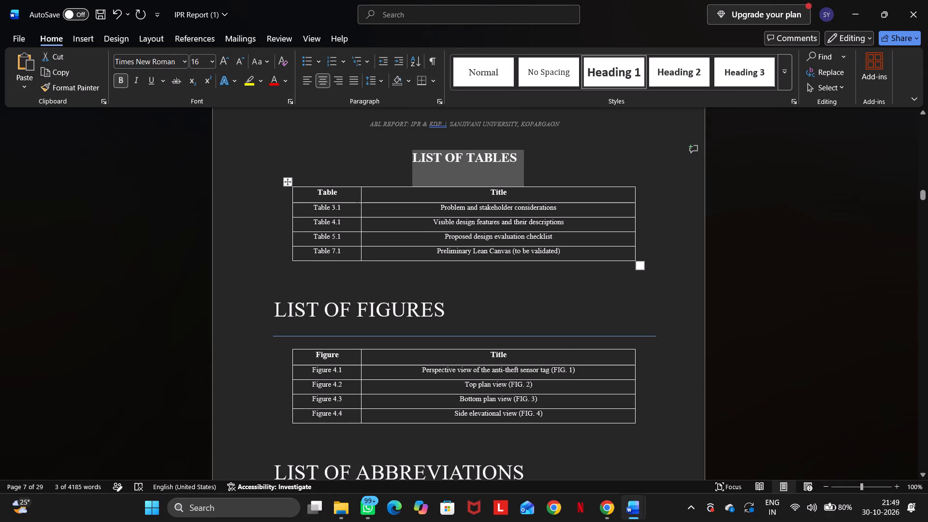
left_click(478, 309)
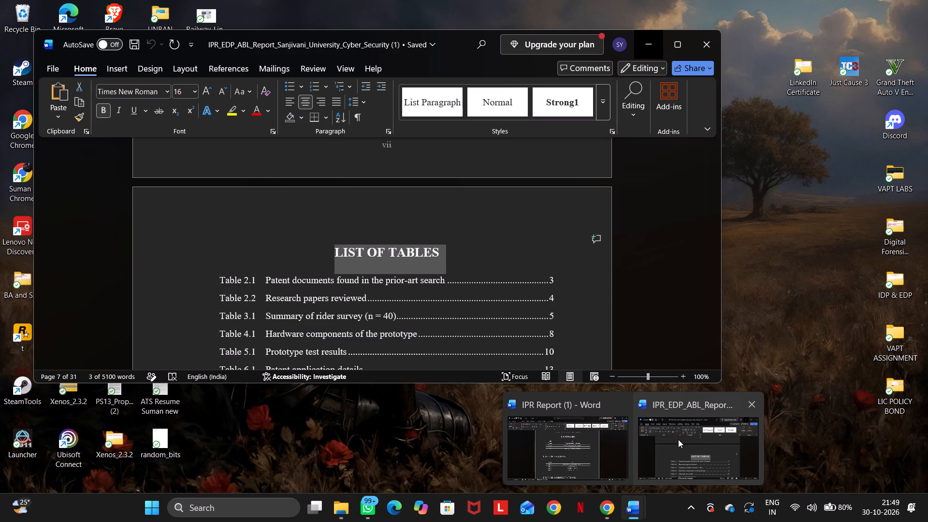
Look through IPR_EDP_ABL_Report_Sanjivani_University_Cyber_Security (1) for the LIST OF FIGURES heading that follows the LIST OF TABLES page.
left_click(678, 439)
scroll(587, 290, "down", 3)
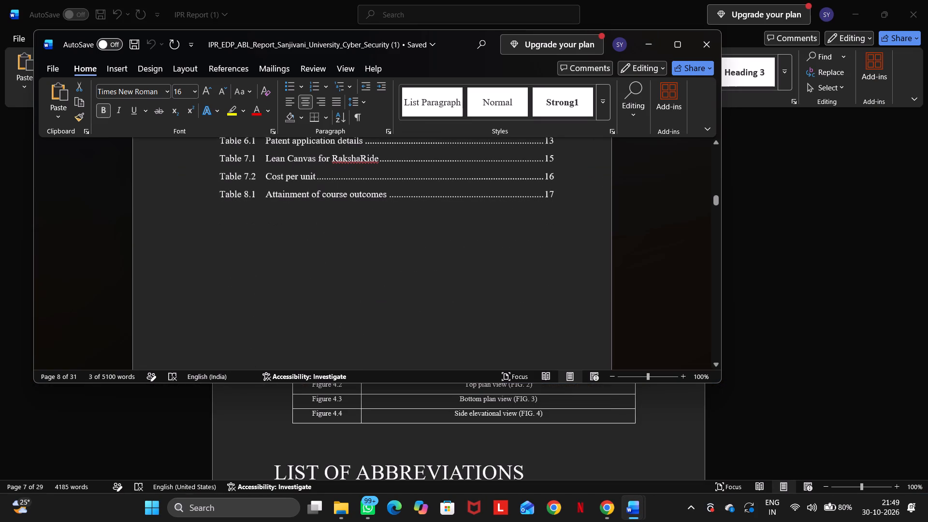
scroll(587, 290, "up", 1)
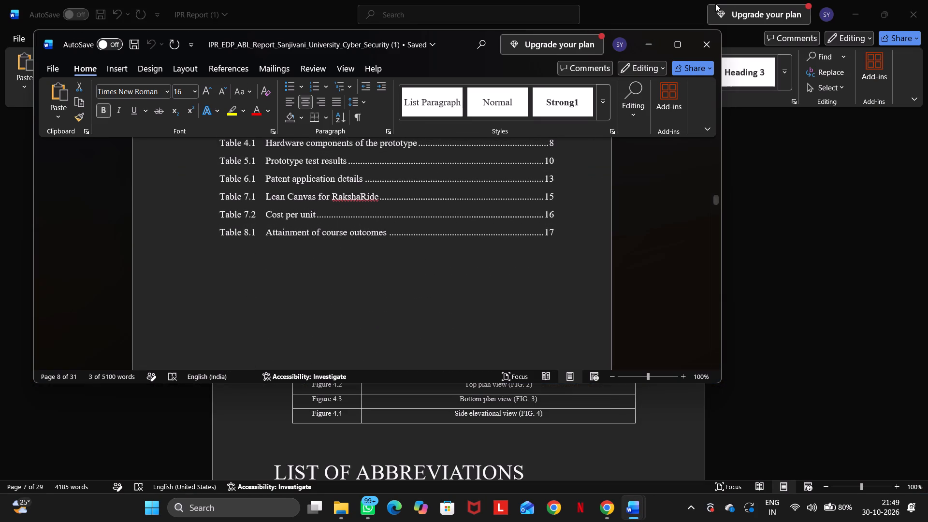
left_click(654, 37)
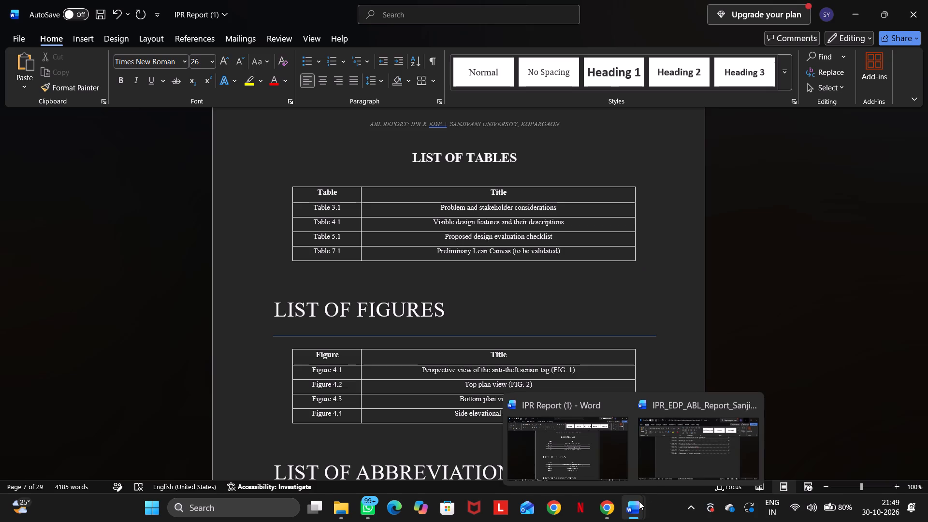
left_click(688, 446)
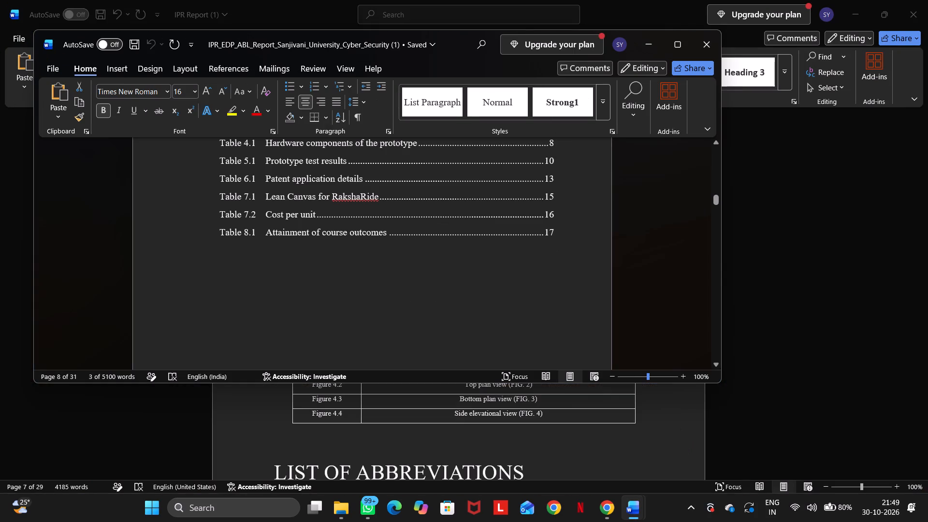
scroll(621, 226, "up", 1)
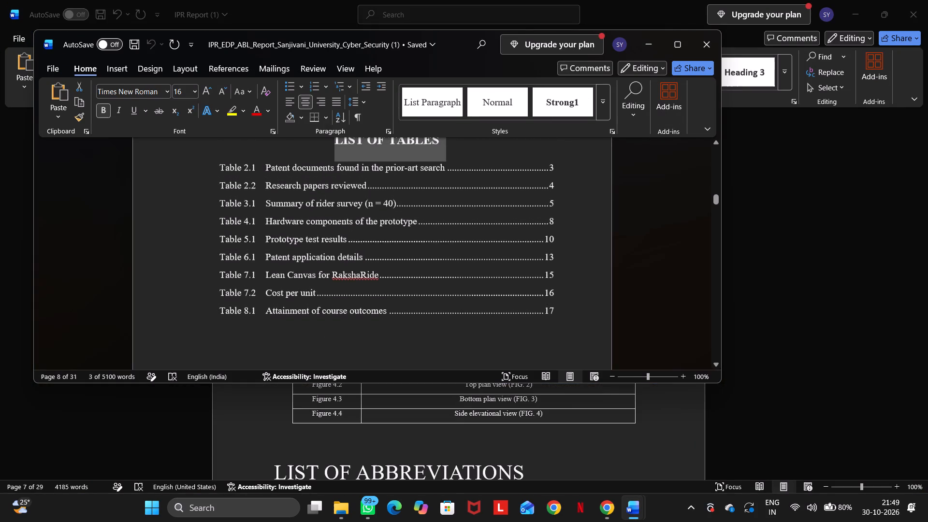
left_click(655, 56)
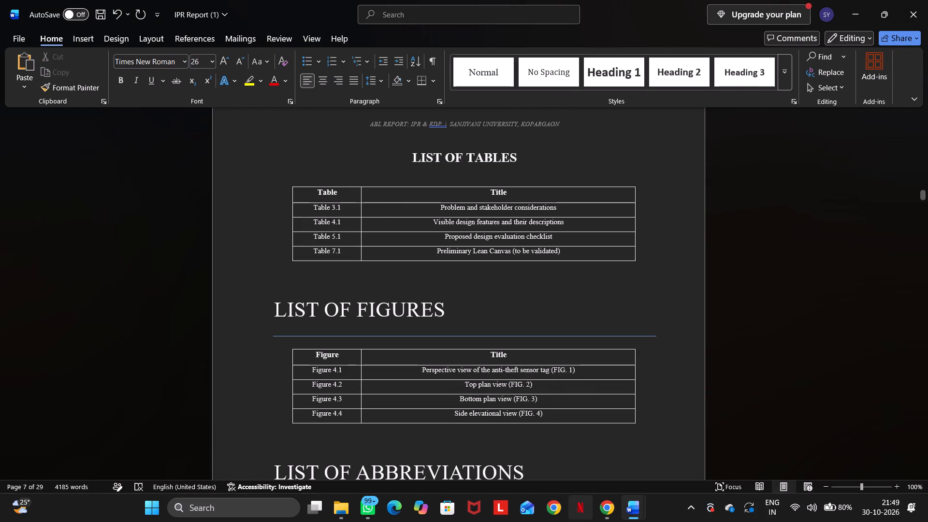
left_click(682, 453)
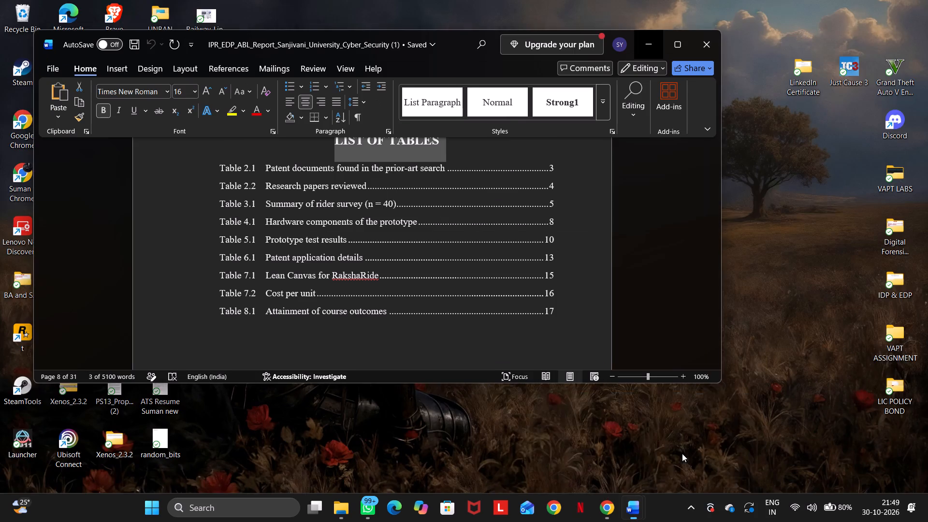
scroll(525, 331, "down", 5)
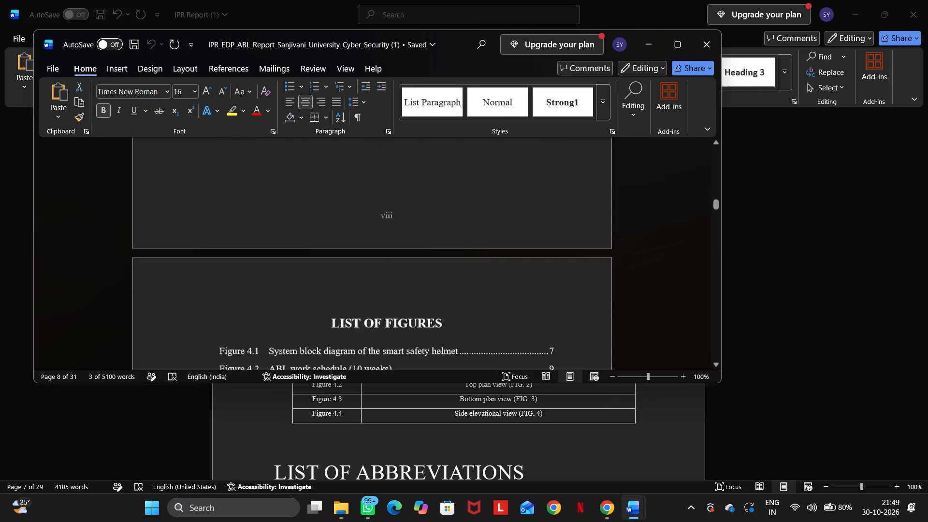
scroll(525, 331, "down", 2)
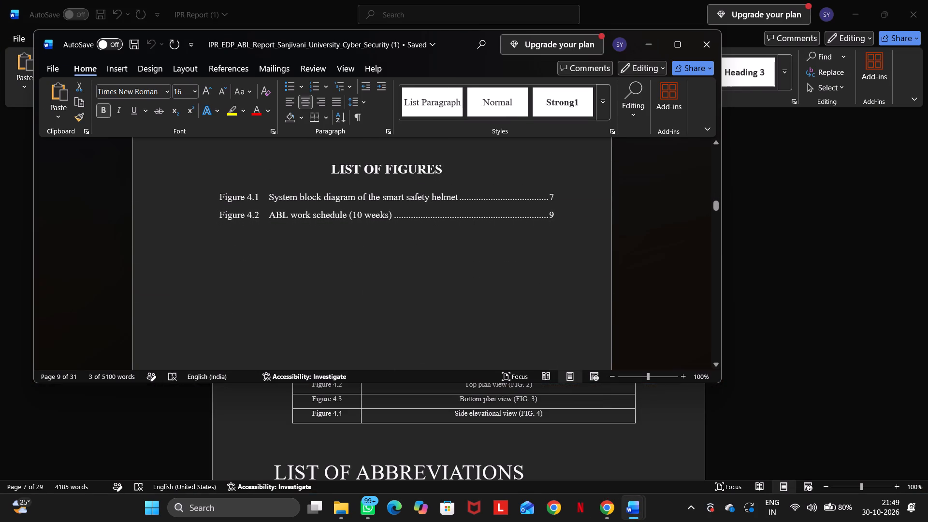
left_click(642, 51)
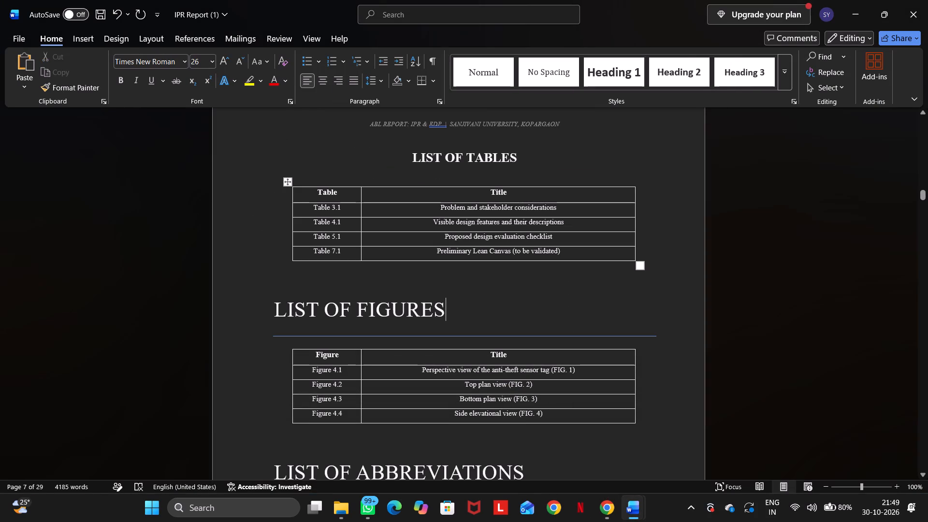
Push the LIST OF FIGURES section in IPR Report (1) onto page 8 by adding blank lines before its heading.
left_click(275, 306)
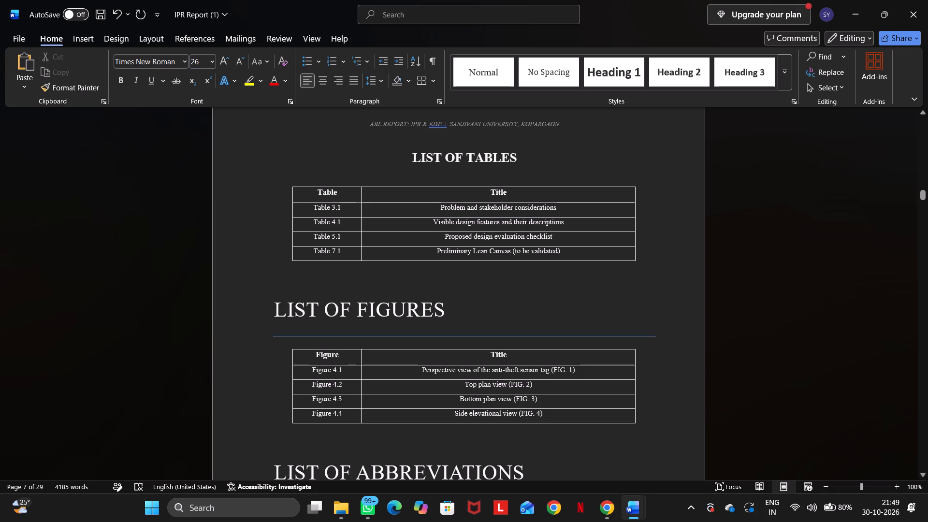
key("Return")
key("Return")
key("Return")
key("Return")
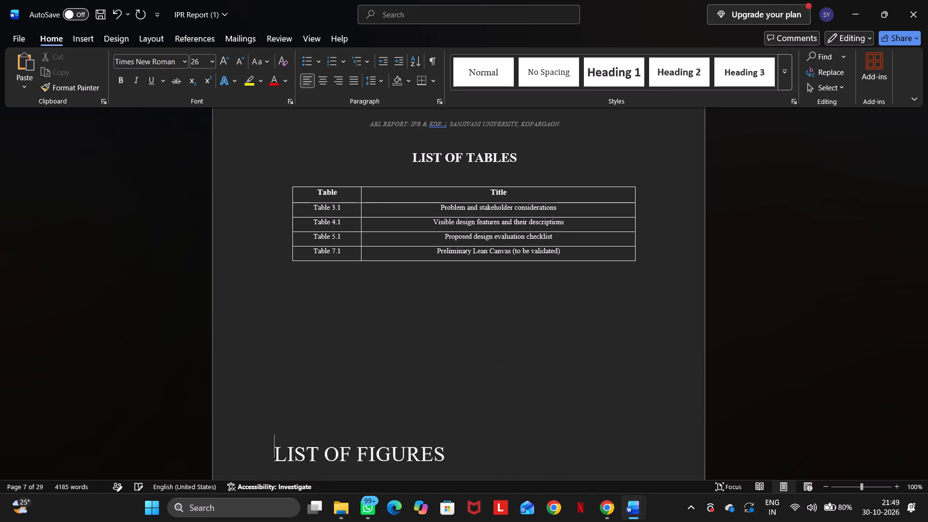
key("Return")
key("Return")
key("Return")
key("Return")
key("Return")
key("Return")
key("Return")
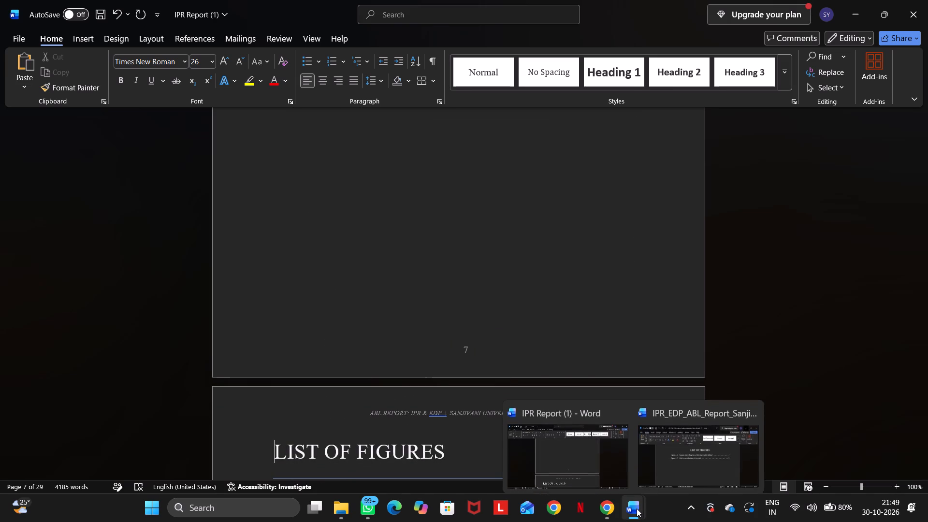
Copy the LIST OF FIGURES heading on page 9 of IPR_EDP_ABL_Report_Sanjivani_University_Cyber_Security (1).
left_click(695, 466)
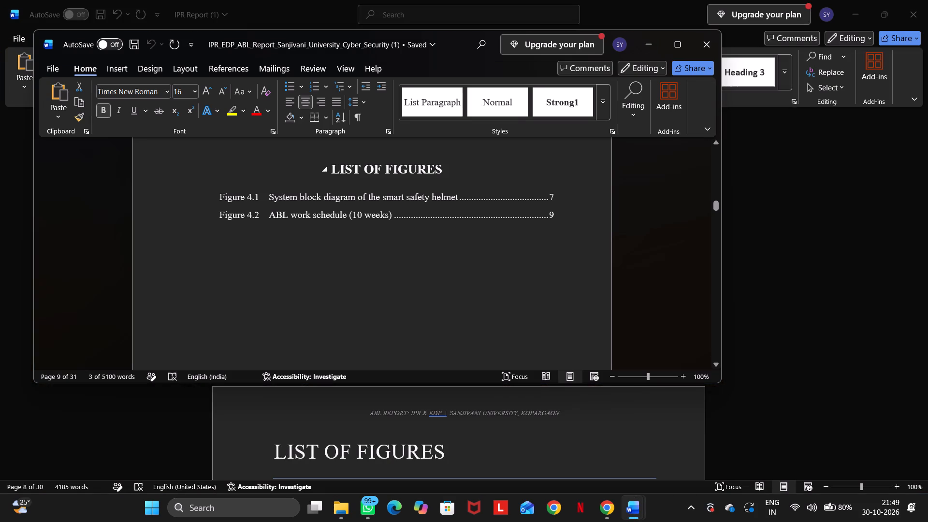
left_click_drag(333, 169, 446, 173)
key("ctrl+c")
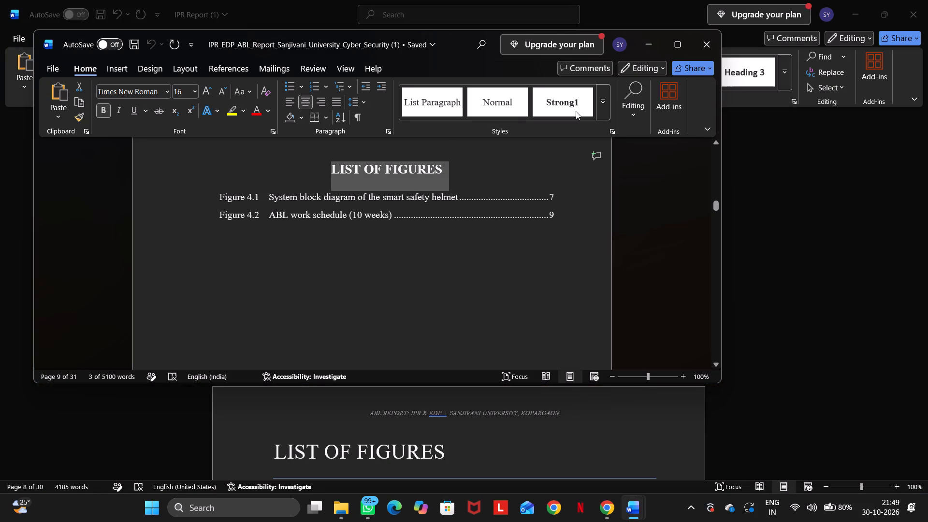
left_click(647, 40)
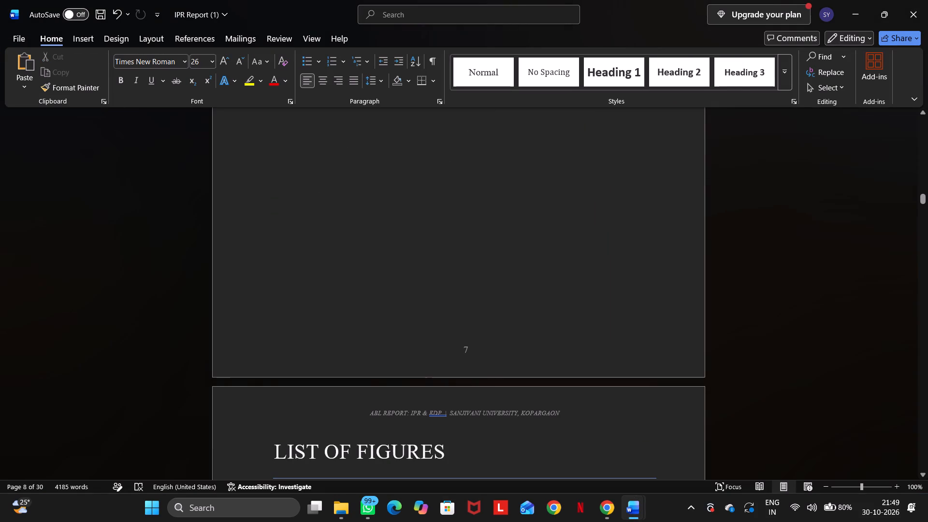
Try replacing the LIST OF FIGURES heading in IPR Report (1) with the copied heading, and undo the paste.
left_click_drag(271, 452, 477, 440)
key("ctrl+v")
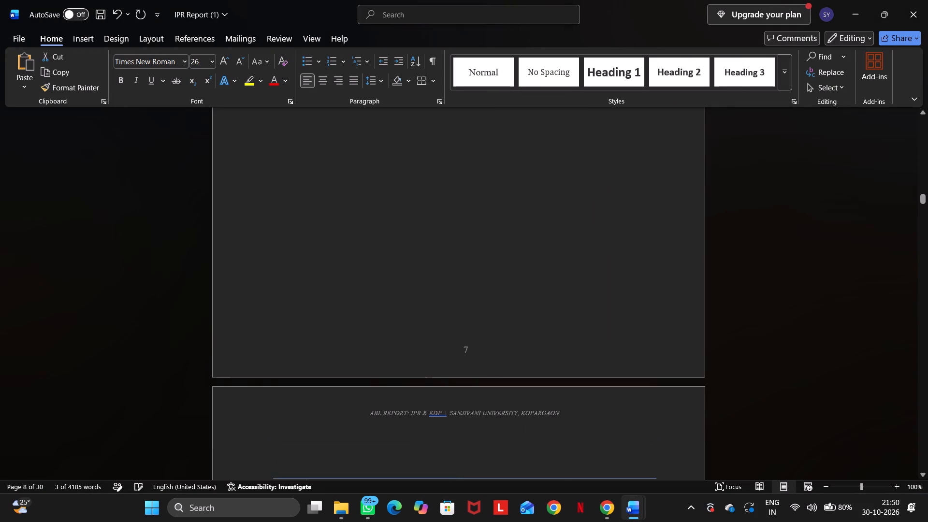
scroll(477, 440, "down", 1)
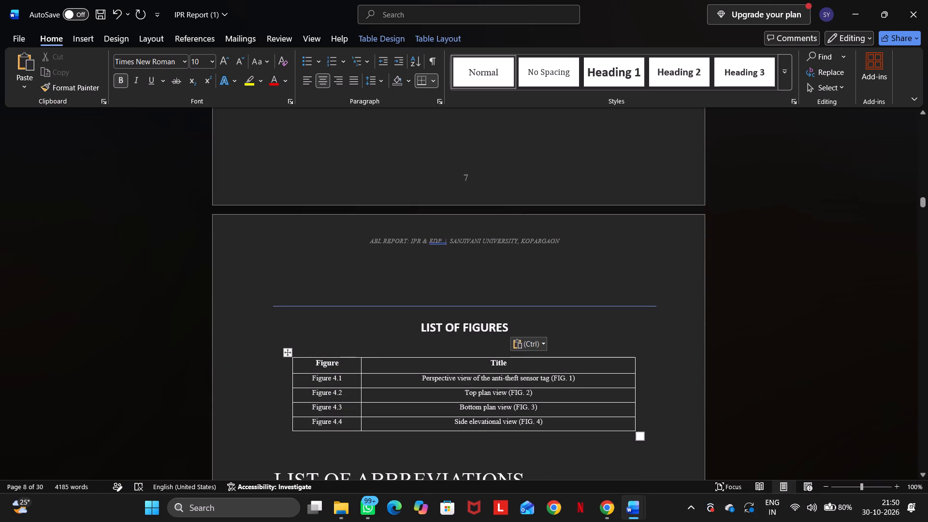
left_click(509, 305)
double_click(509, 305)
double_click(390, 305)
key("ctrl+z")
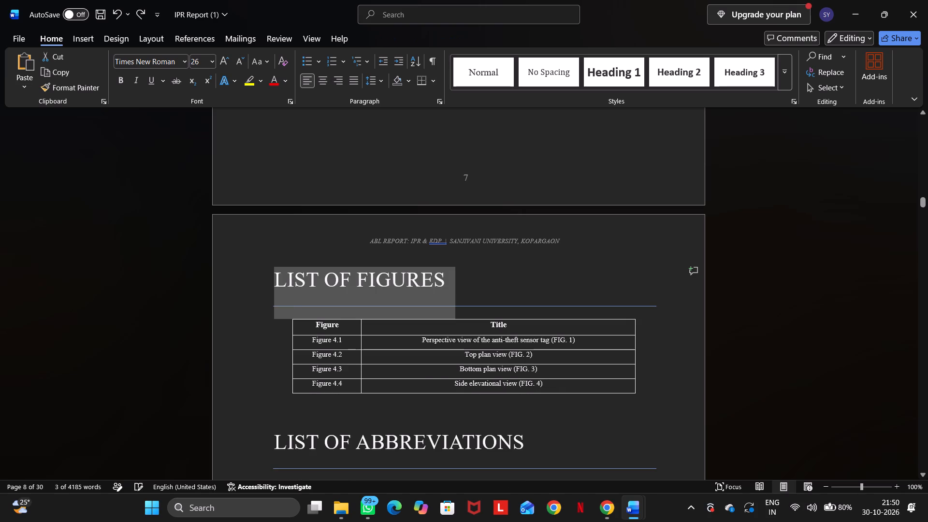
Replace the LIST OF FIGURES heading on page 8 of IPR Report (1) with the copied heading.
left_click(285, 298)
left_click_drag(274, 283, 299, 285)
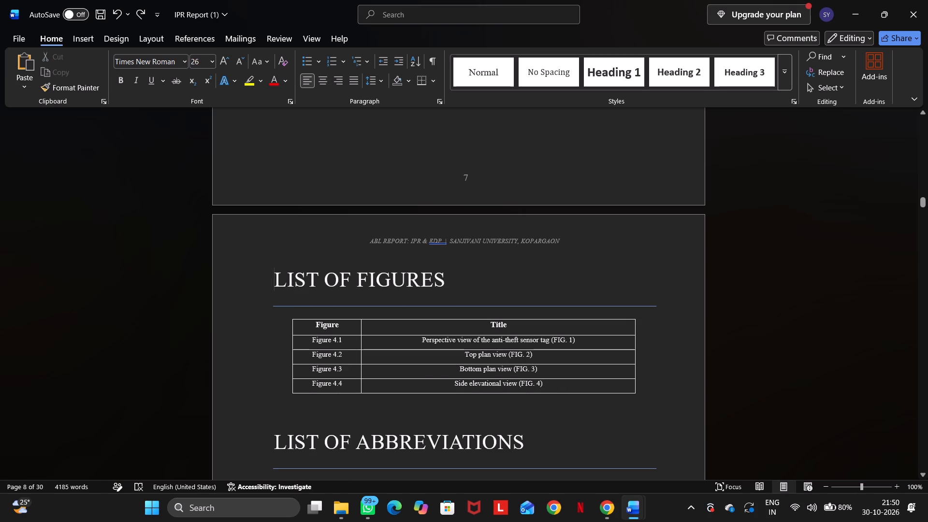
left_click_drag(299, 285, 692, 299)
key("ctrl+v")
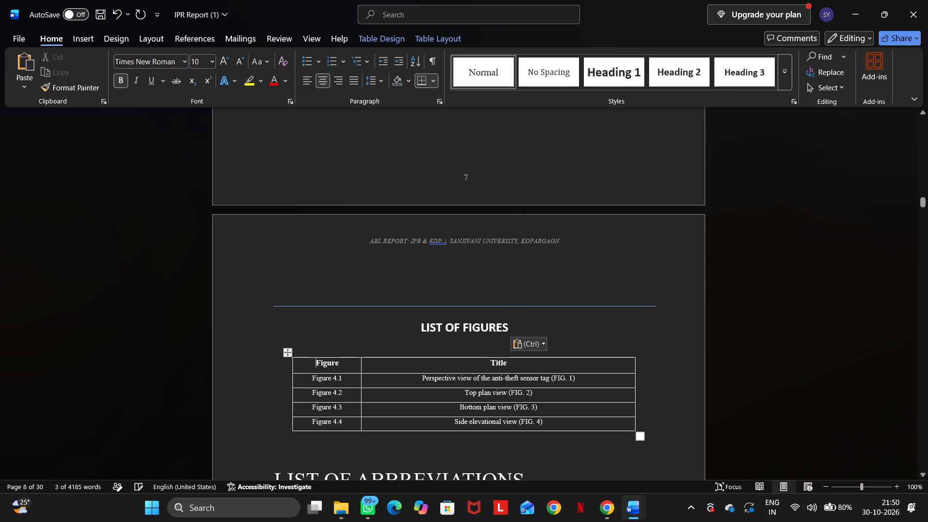
Move the horizontal line above the LIST OF FIGURES heading up to the bottom of page 7.
left_click(487, 306)
left_click_drag(487, 306, 498, 264)
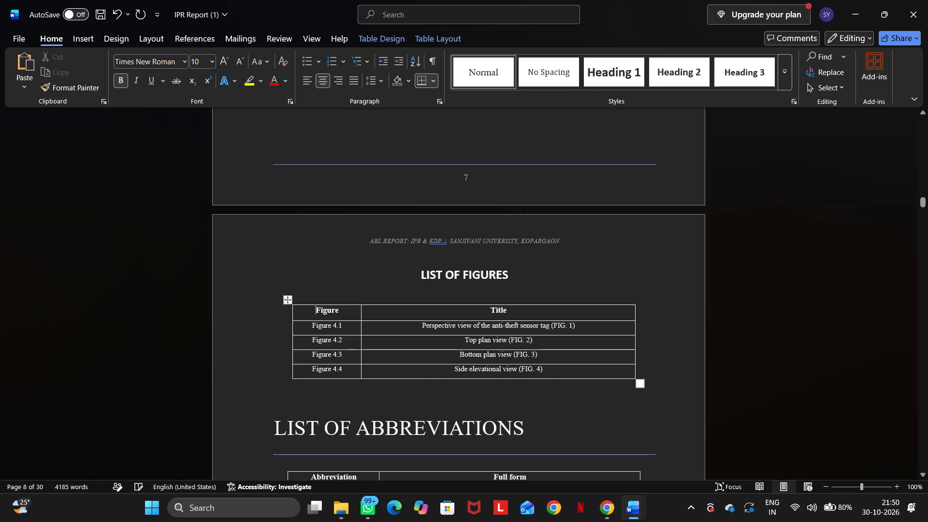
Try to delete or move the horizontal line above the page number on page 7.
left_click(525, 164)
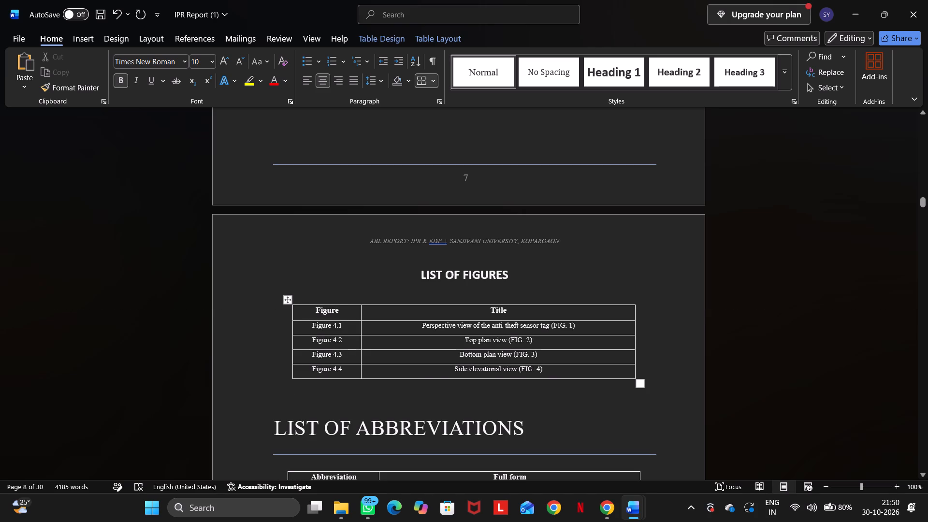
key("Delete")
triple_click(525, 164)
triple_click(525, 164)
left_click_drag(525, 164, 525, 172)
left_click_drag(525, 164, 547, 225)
Restore the missing F so the first column header of the list of figures table reads Figure.
scroll(664, 184, "up", 4)
scroll(664, 184, "down", 1)
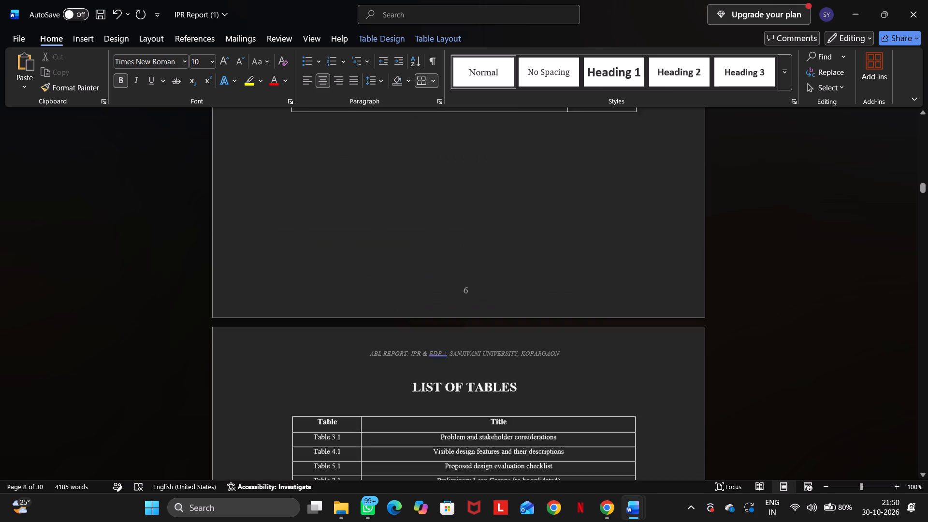
scroll(664, 184, "down", 2)
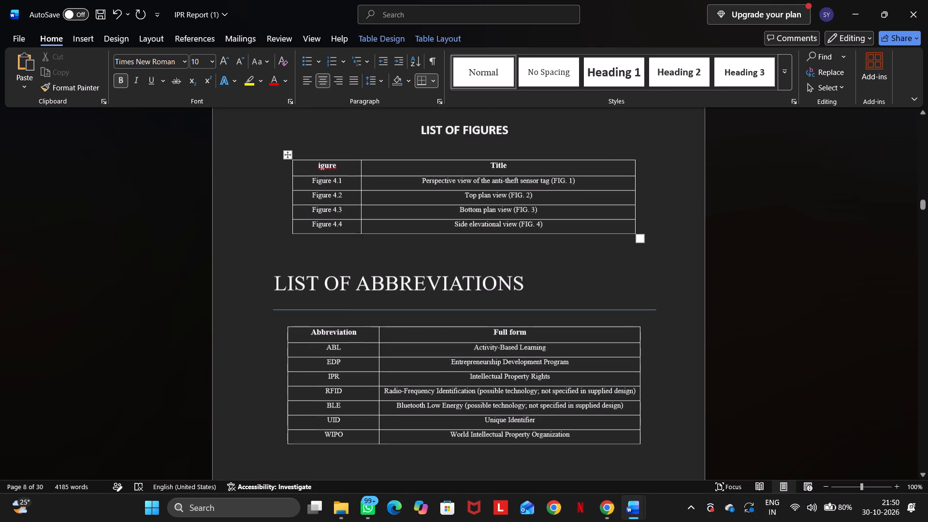
scroll(664, 184, "down", 1)
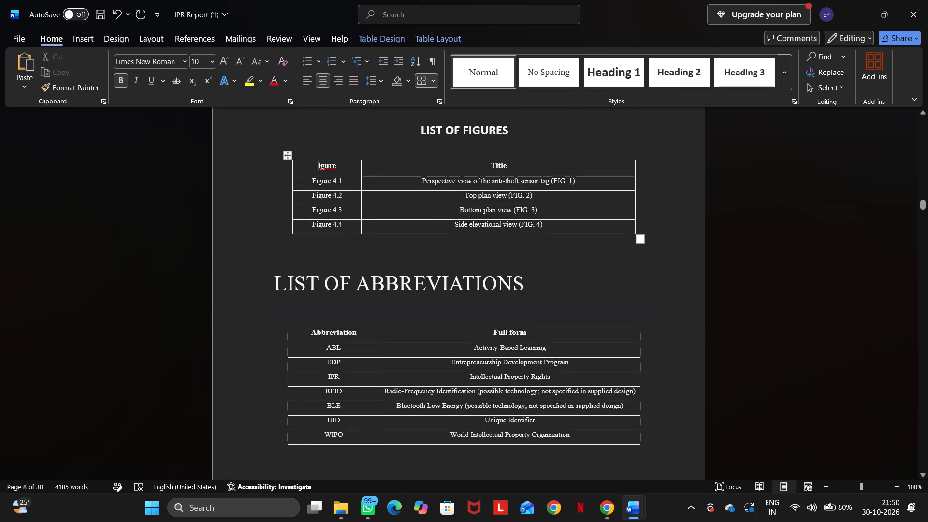
left_click(274, 283)
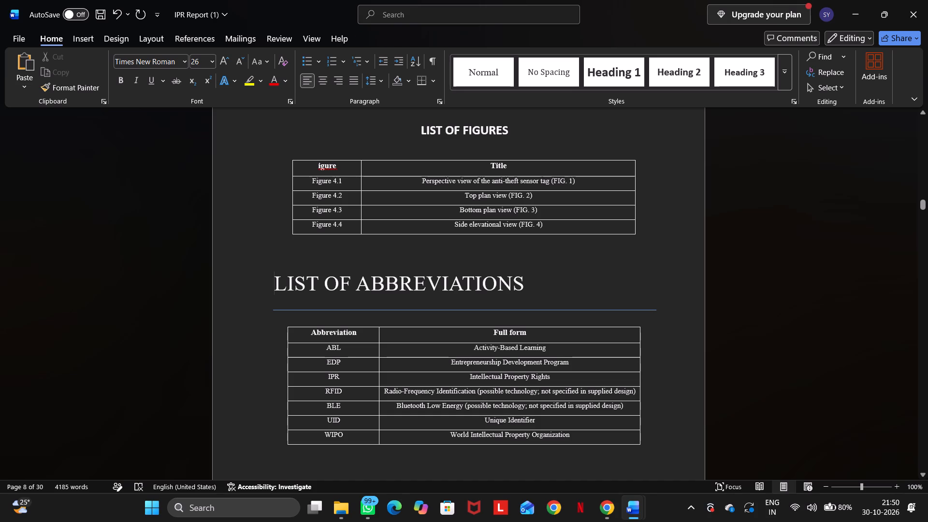
left_click(317, 165)
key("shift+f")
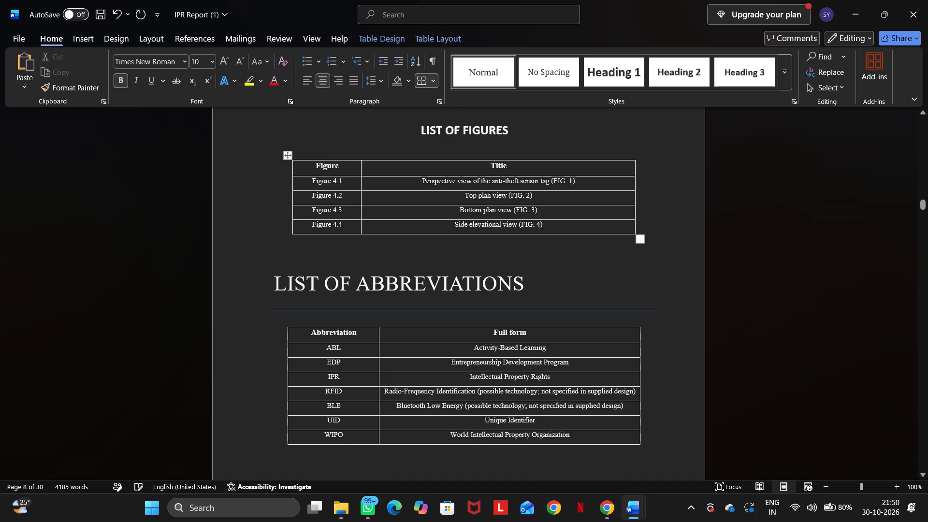
Set the font of the word LIST in the LIST OF FIGURES heading to Times New Roman.
left_click(433, 127)
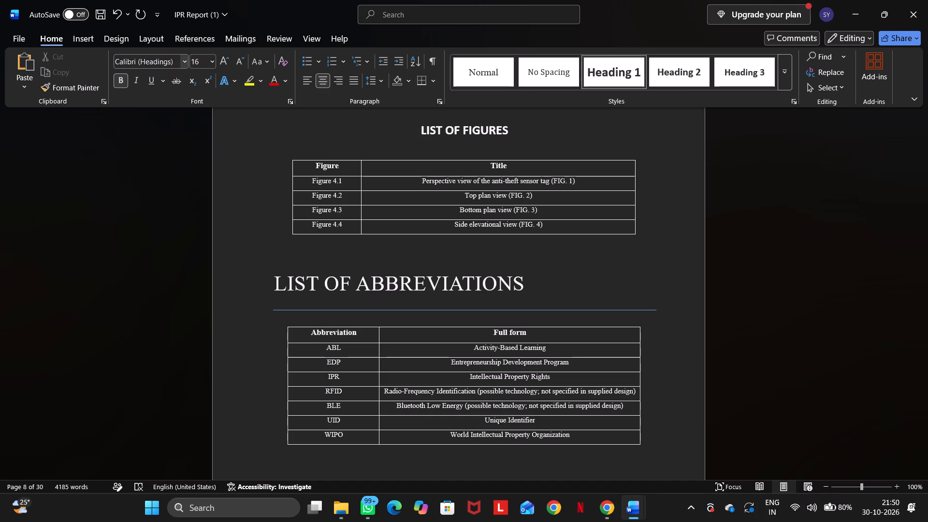
left_click(178, 62)
left_click(178, 62)
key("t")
key("BackSpace")
key("BackSpace")
key("BackSpace")
key("BackSpace")
key("BackSpace")
key("BackSpace")
key("BackSpace")
key("BackSpace")
key("BackSpace")
key("BackSpace")
key("BackSpace")
key("BackSpace")
key("BackSpace")
key("BackSpace")
key("BackSpace")
key("BackSpace")
key("BackSpace")
key("BackSpace")
key("BackSpace")
key("BackSpace")
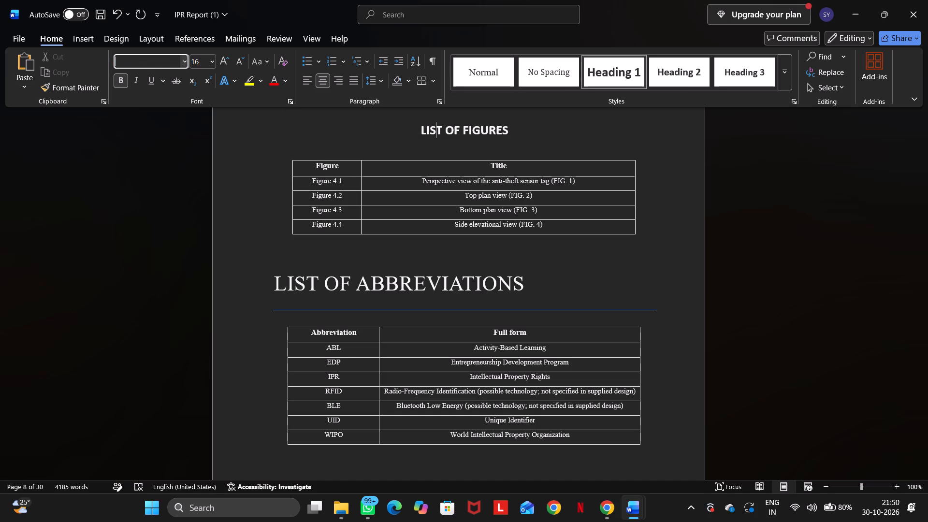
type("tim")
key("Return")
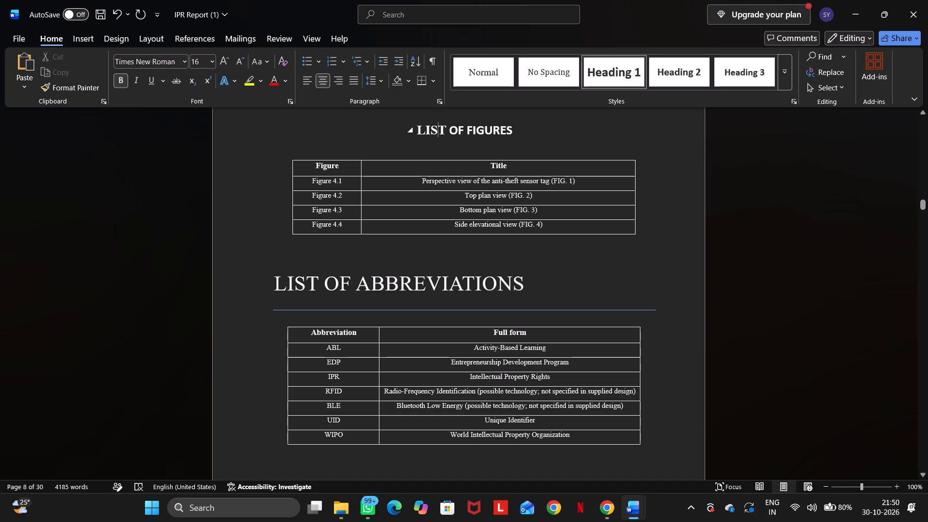
Set the font of the entire LIST OF FIGURES heading to Times New Roman.
left_click_drag(418, 130, 531, 130)
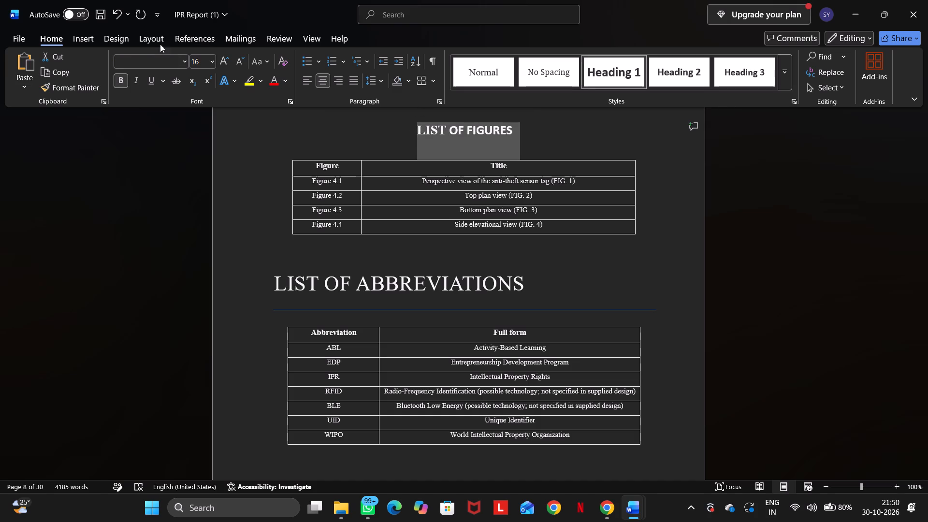
left_click(149, 58)
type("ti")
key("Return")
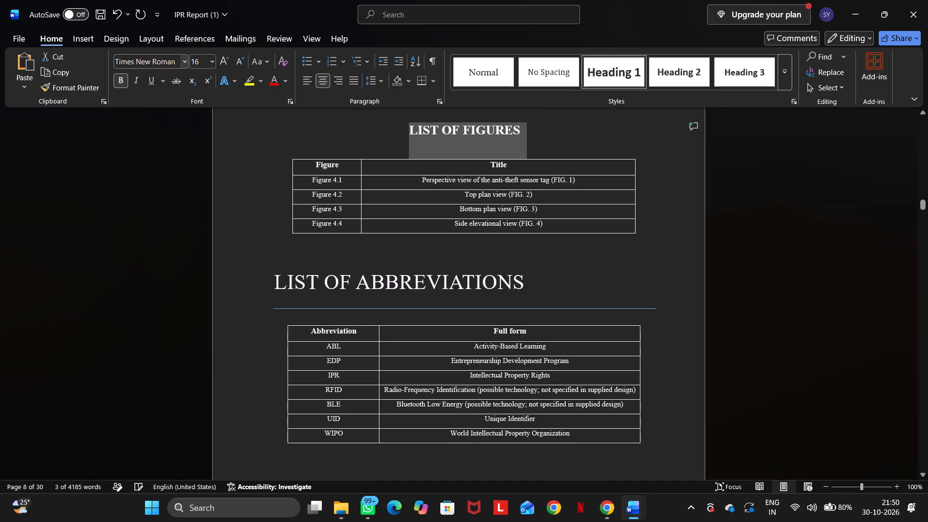
left_click(717, 211)
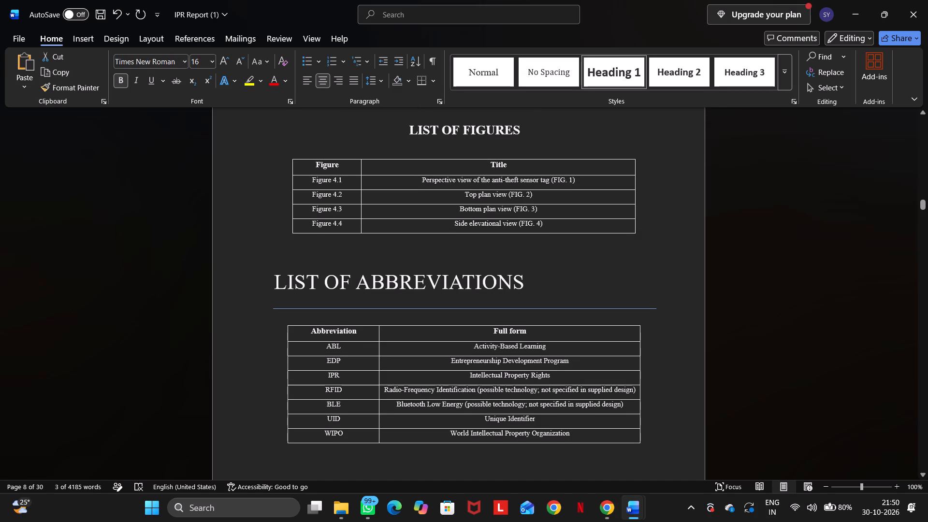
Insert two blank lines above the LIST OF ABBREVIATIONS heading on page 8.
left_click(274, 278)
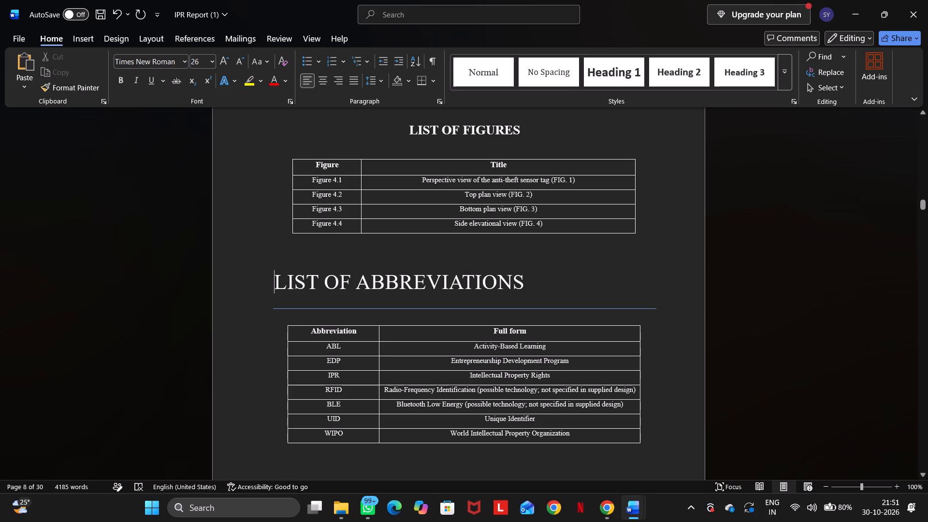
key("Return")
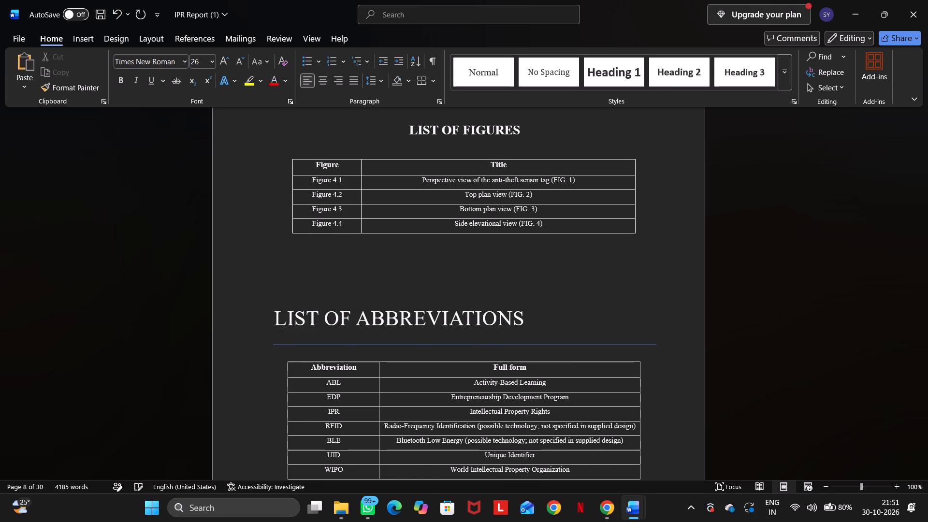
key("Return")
Replace the LIST OF ABBREVIATIONS heading in IPR Report (1) with the matching heading copied from the IPR_EDP_ABL report.
scroll(680, 292, "down", 3)
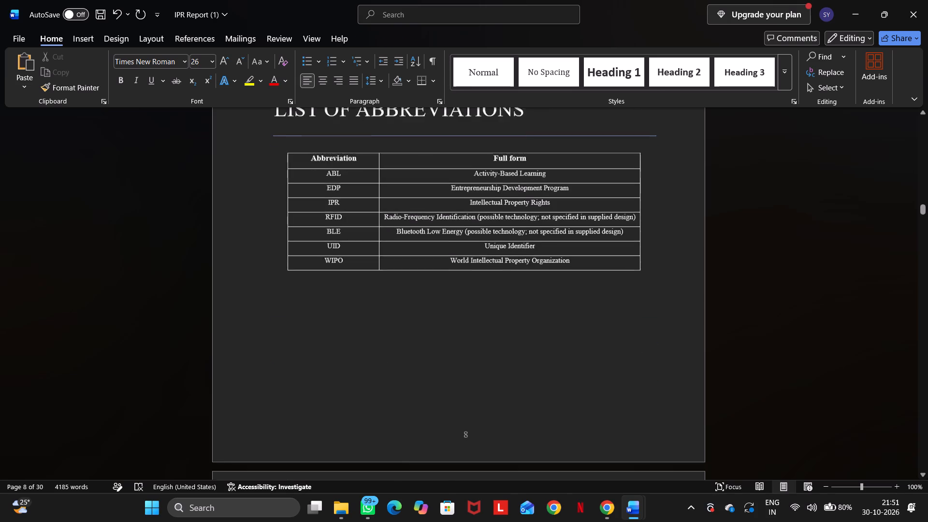
scroll(680, 292, "down", 3)
scroll(680, 292, "up", 2)
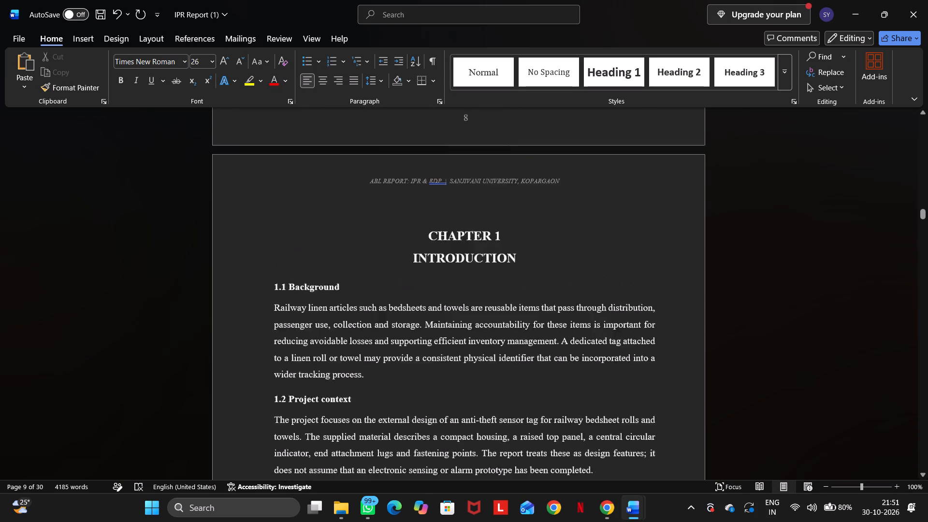
scroll(680, 292, "up", 4)
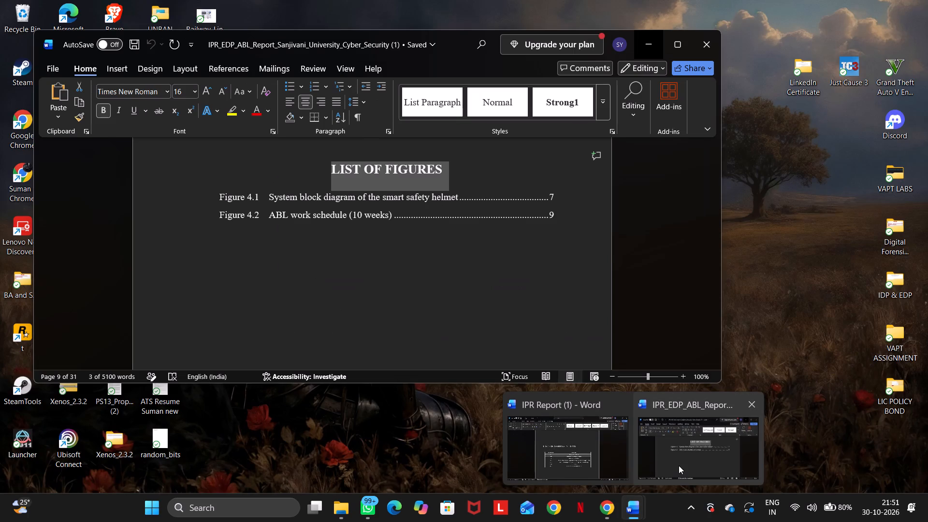
left_click(679, 465)
scroll(560, 293, "down", 4)
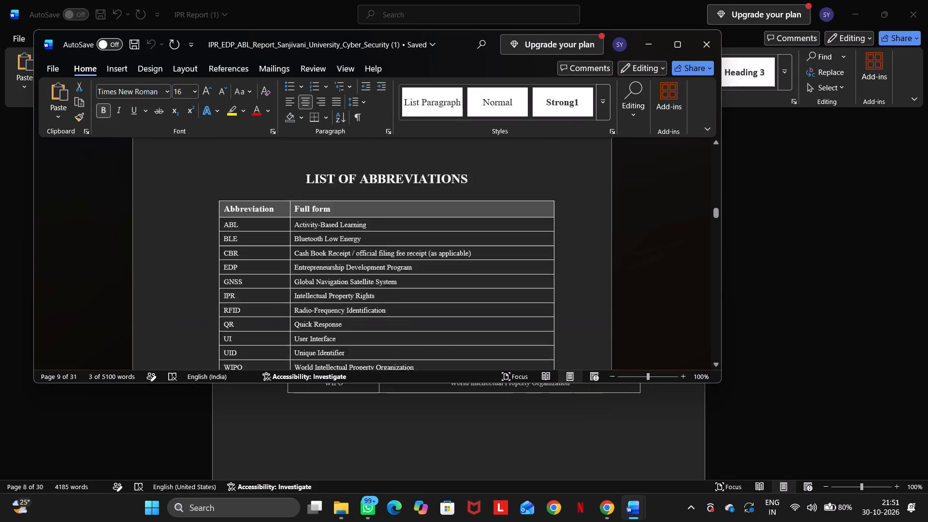
scroll(560, 293, "down", 1)
scroll(560, 293, "up", 2)
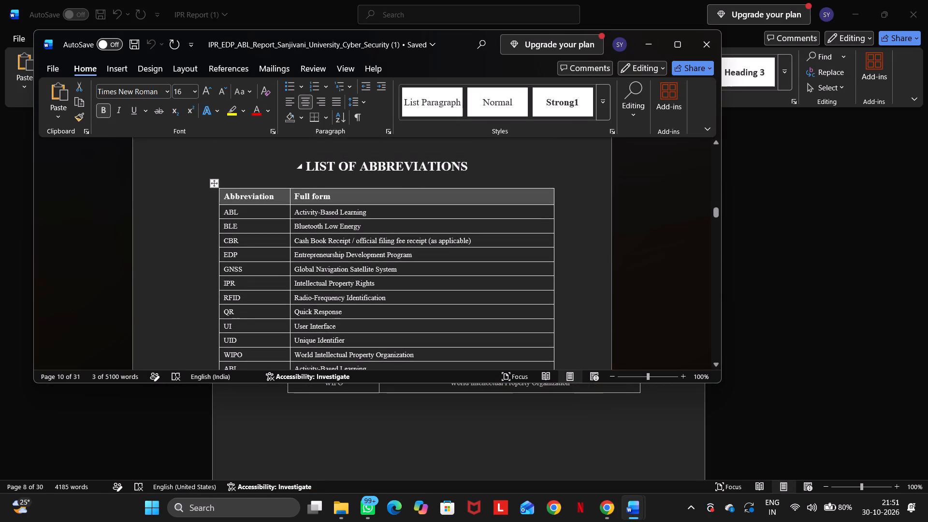
left_click_drag(307, 163, 521, 156)
key("ctrl+c")
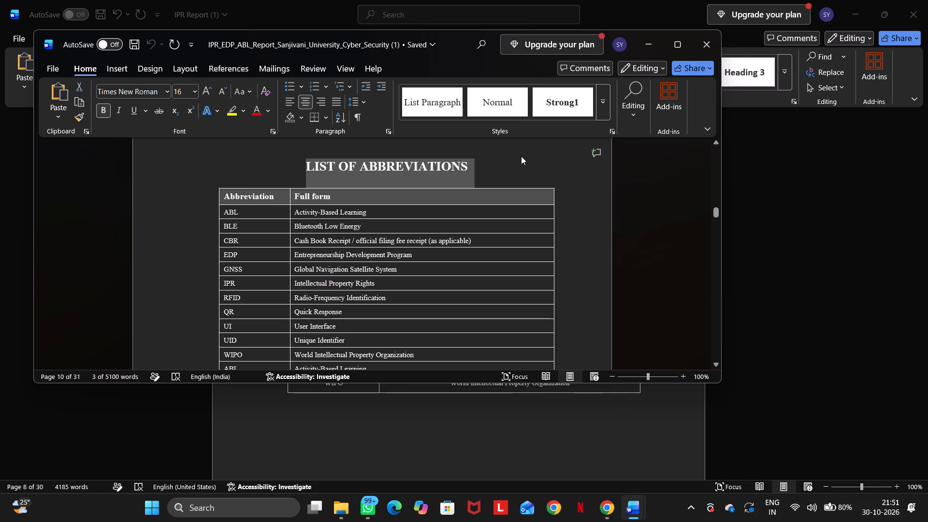
left_click(646, 42)
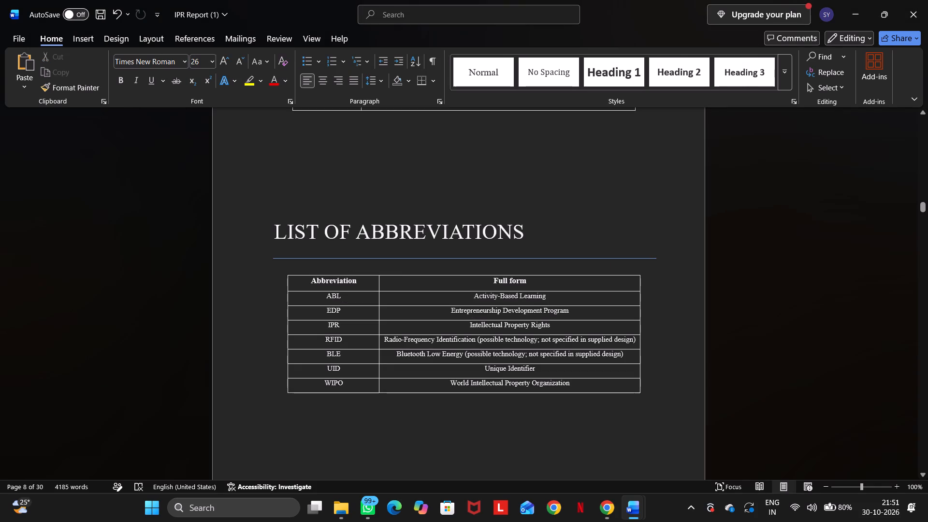
left_click_drag(272, 229, 592, 230)
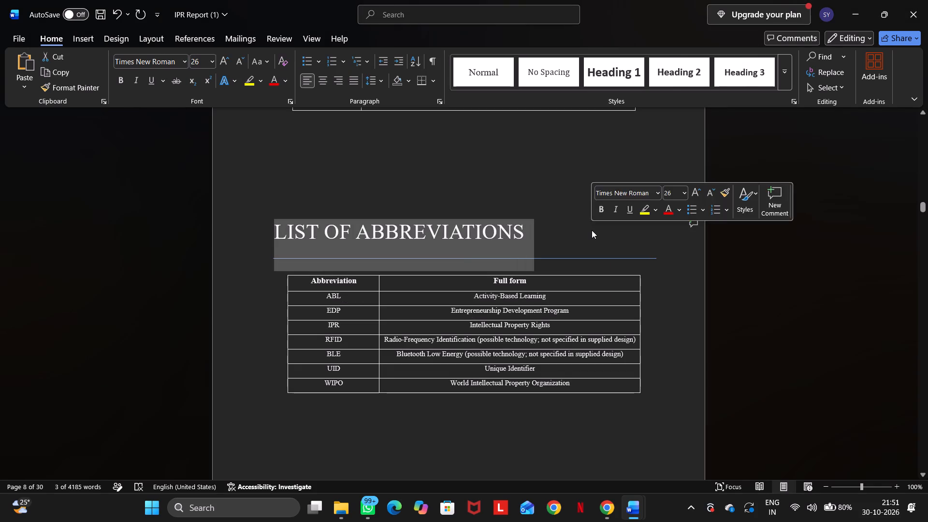
key("ctrl+v")
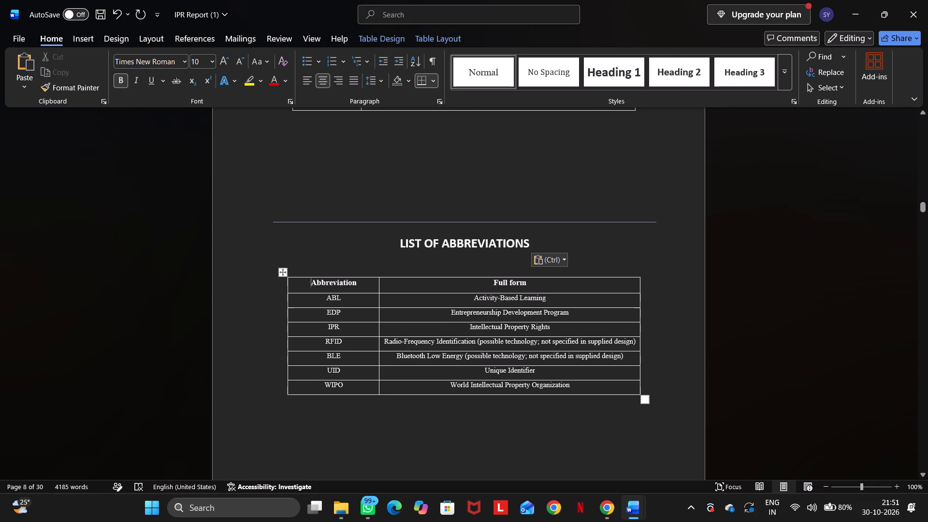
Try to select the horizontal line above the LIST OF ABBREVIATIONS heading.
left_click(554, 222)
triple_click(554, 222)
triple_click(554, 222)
Set the font of the pasted LIST OF ABBREVIATIONS heading to Times New Roman.
left_click(403, 239)
left_click_drag(398, 239, 538, 234)
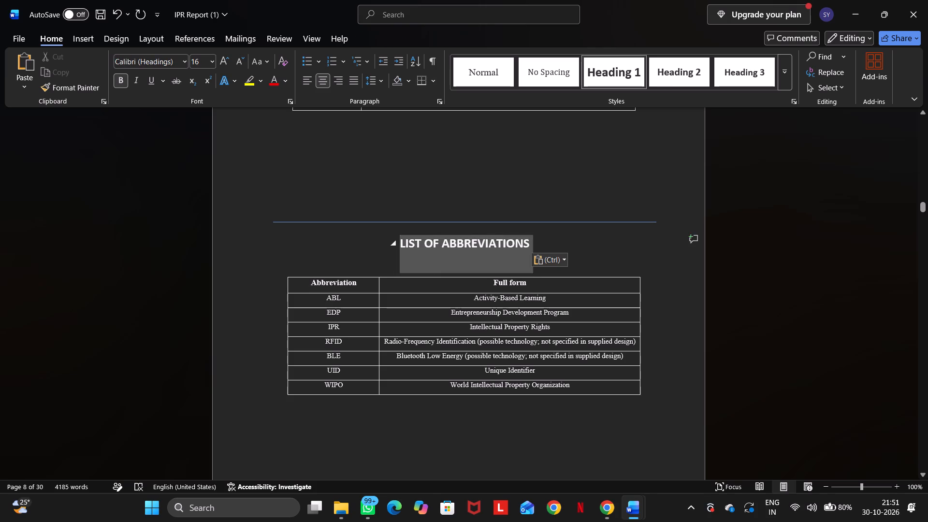
left_click_drag(538, 234, 567, 232)
left_click_drag(399, 240, 521, 242)
left_click(172, 61)
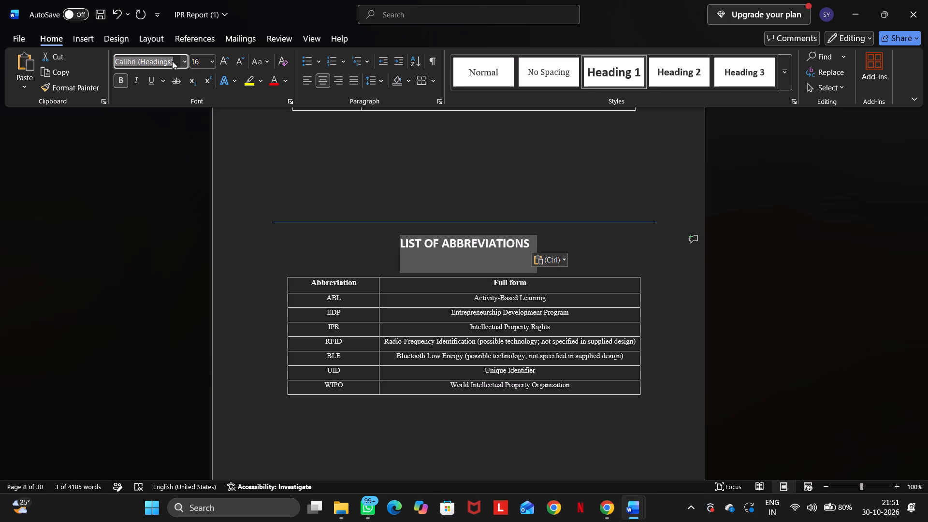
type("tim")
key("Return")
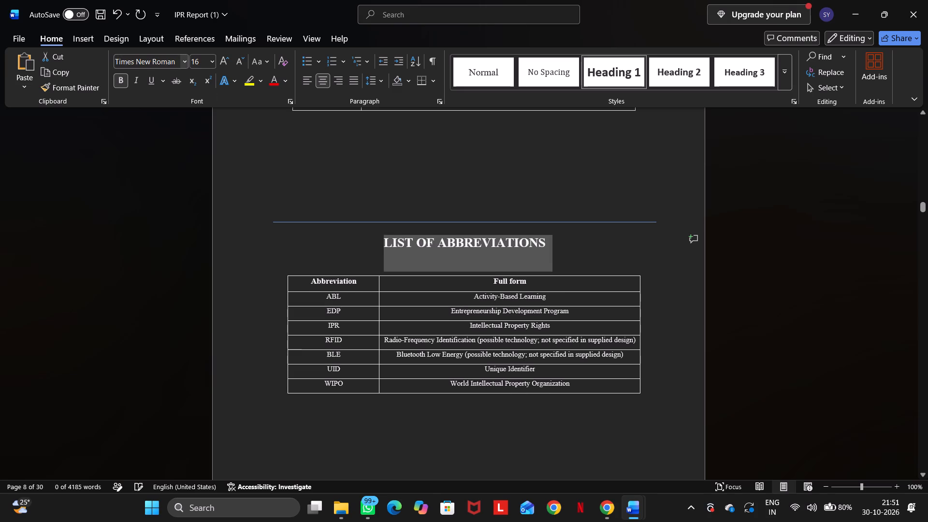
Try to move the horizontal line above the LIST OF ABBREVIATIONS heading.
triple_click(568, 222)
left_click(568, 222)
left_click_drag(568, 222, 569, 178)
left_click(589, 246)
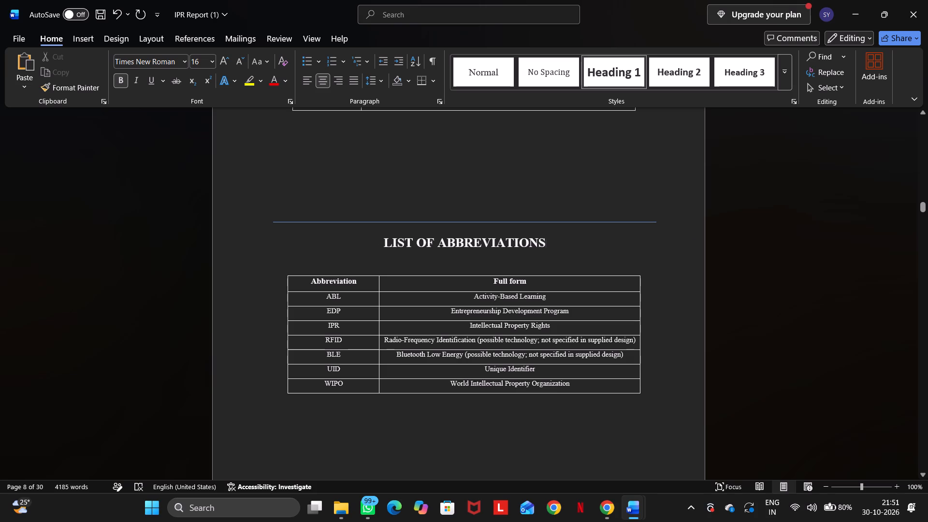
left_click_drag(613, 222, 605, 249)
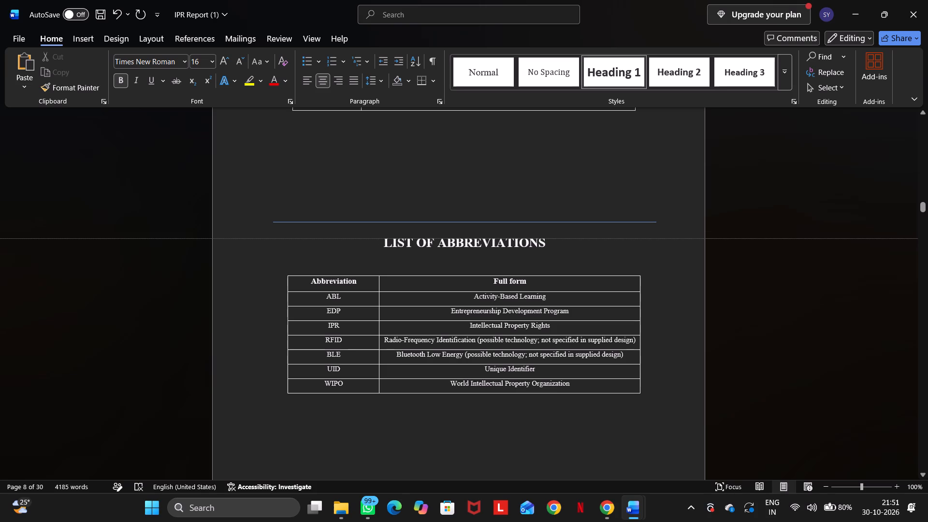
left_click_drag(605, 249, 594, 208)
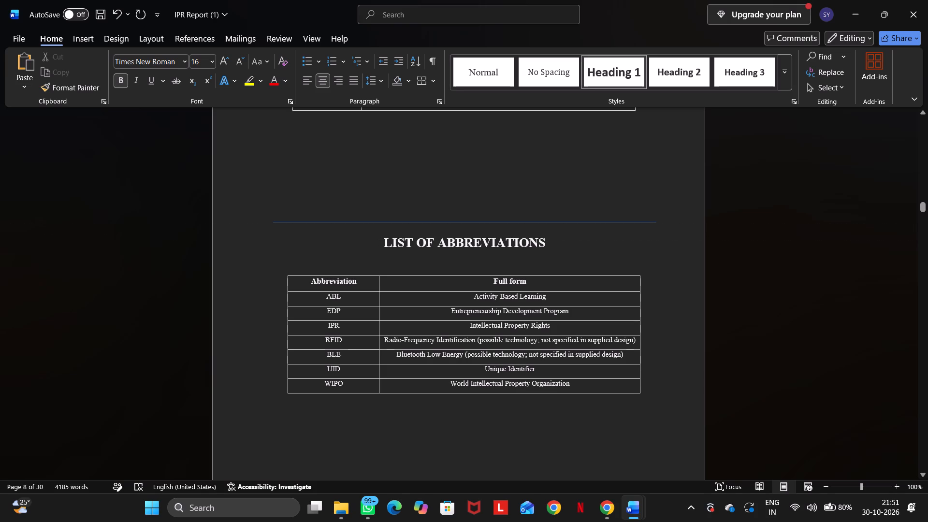
Remove the two blank lines above the LIST OF ABBREVIATIONS heading and keep the heading centred.
left_click(382, 244)
key("BackSpace")
key("BackSpace")
key("BackSpace")
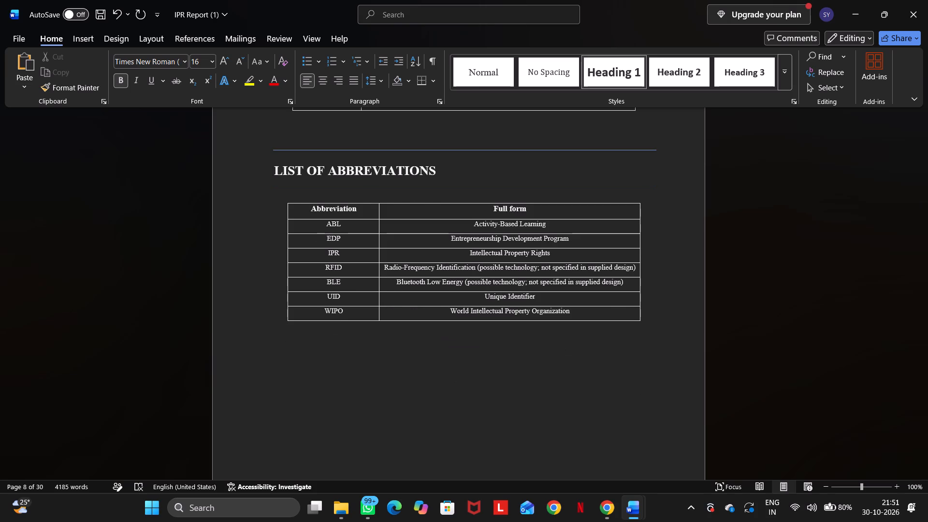
key("Return")
key("BackSpace")
left_click(326, 81)
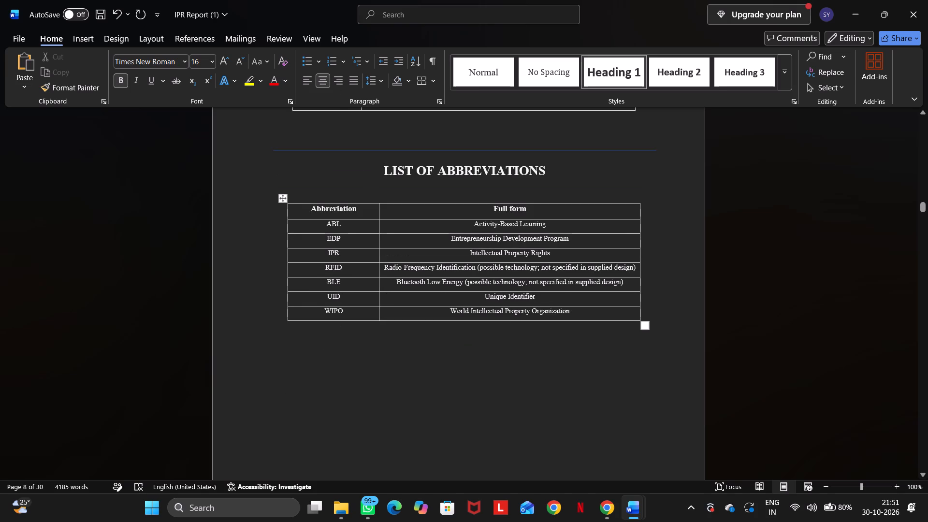
Review the pages from the list of figures through the start of Chapter 2 for heading format and layout.
scroll(790, 292, "up", 4)
scroll(790, 292, "down", 3)
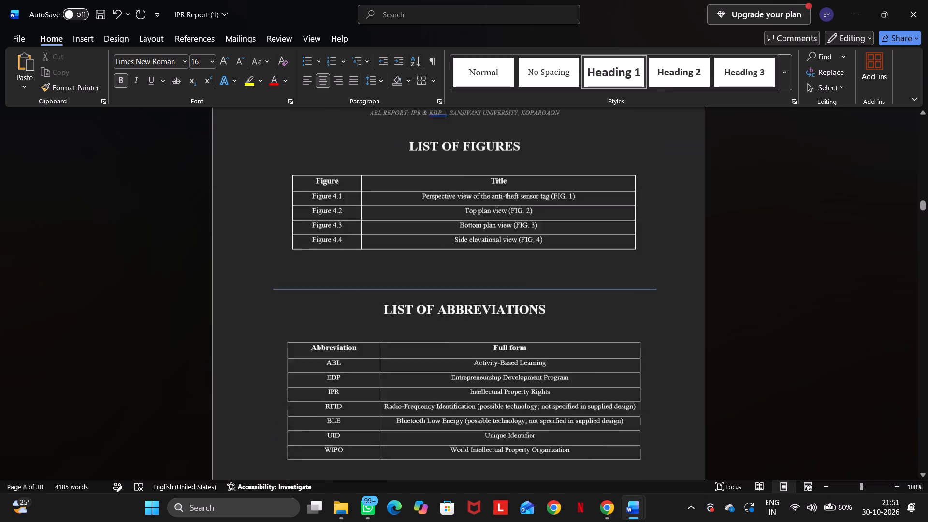
scroll(790, 292, "down", 5)
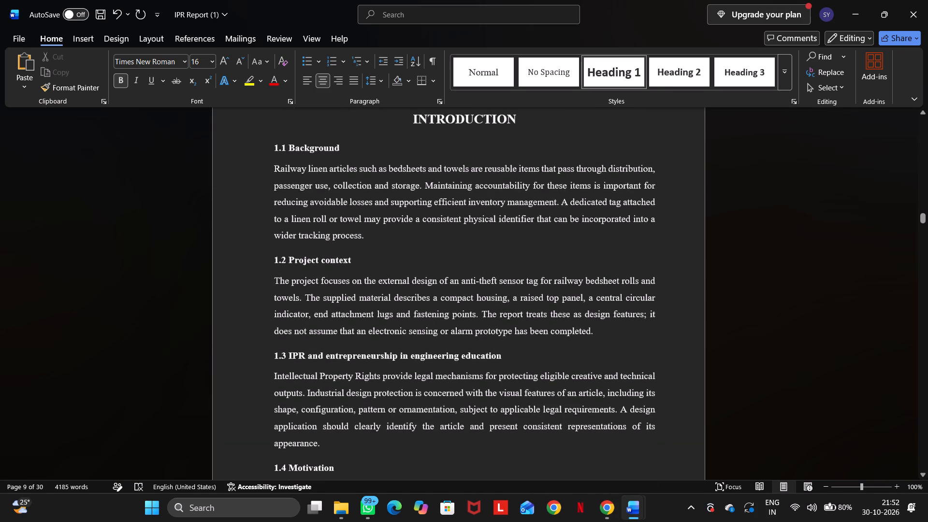
scroll(790, 292, "down", 7)
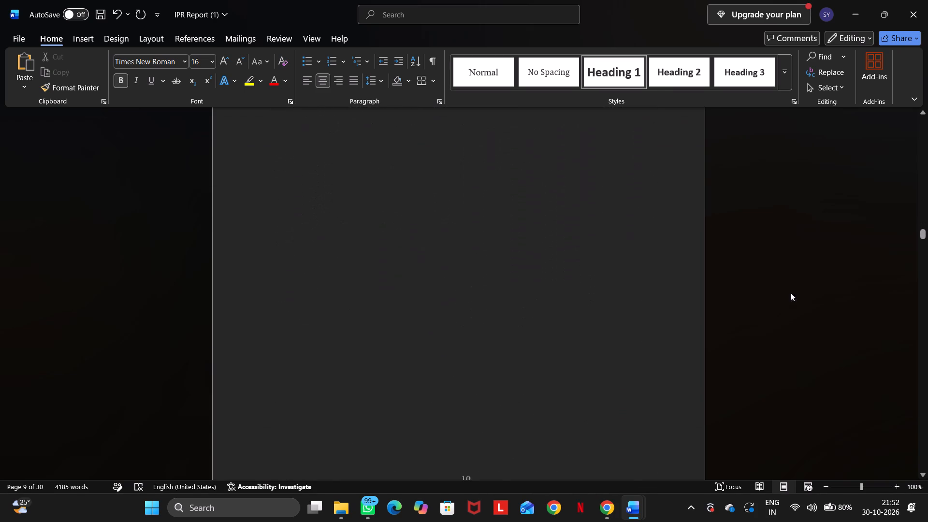
scroll(790, 292, "down", 1)
scroll(790, 292, "up", 3)
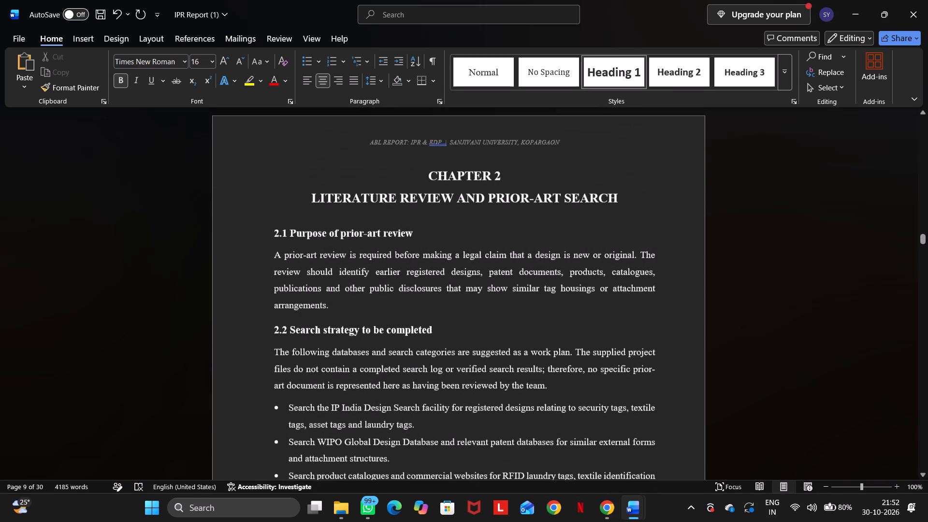
scroll(790, 292, "up", 7)
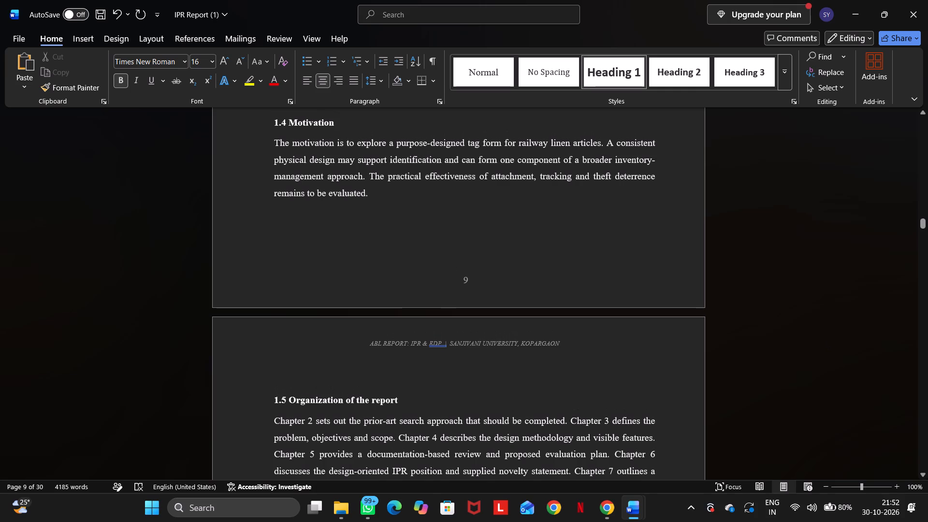
Zoom out to 66% and review the pages from Chapter 2 back to the abstract and table of contents.
left_click_drag(860, 489, 834, 486)
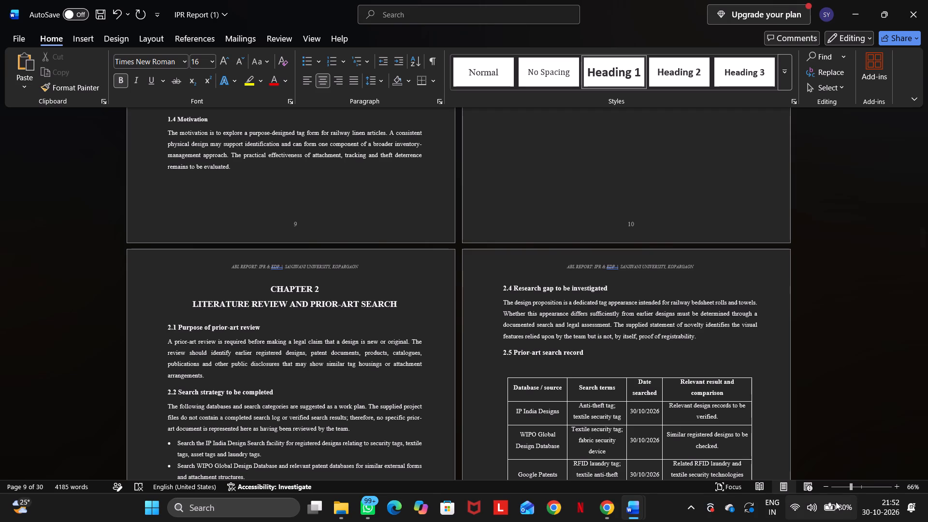
scroll(804, 344, "up", 7)
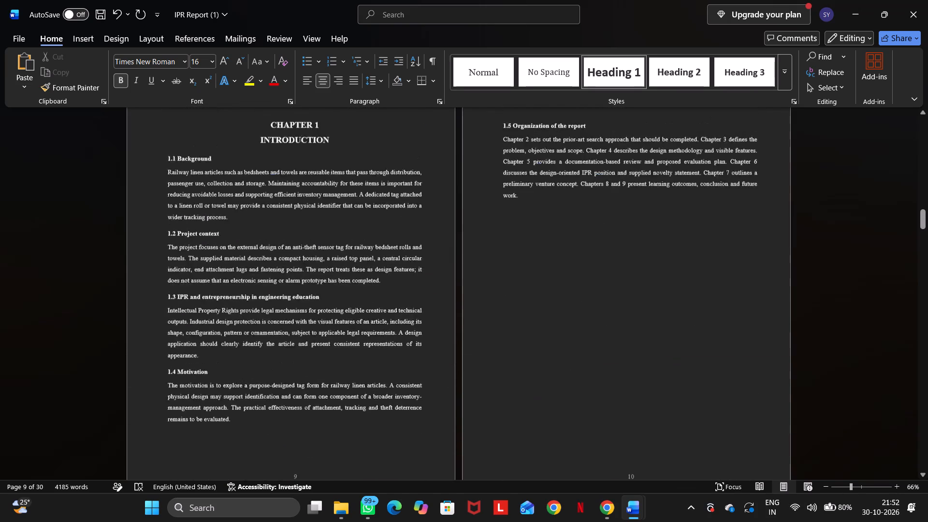
scroll(804, 344, "up", 8)
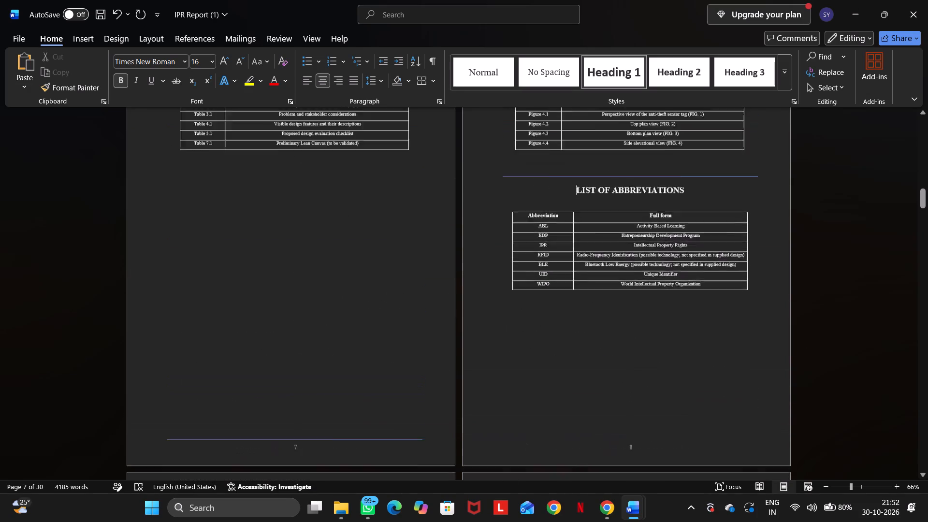
scroll(804, 344, "up", 3)
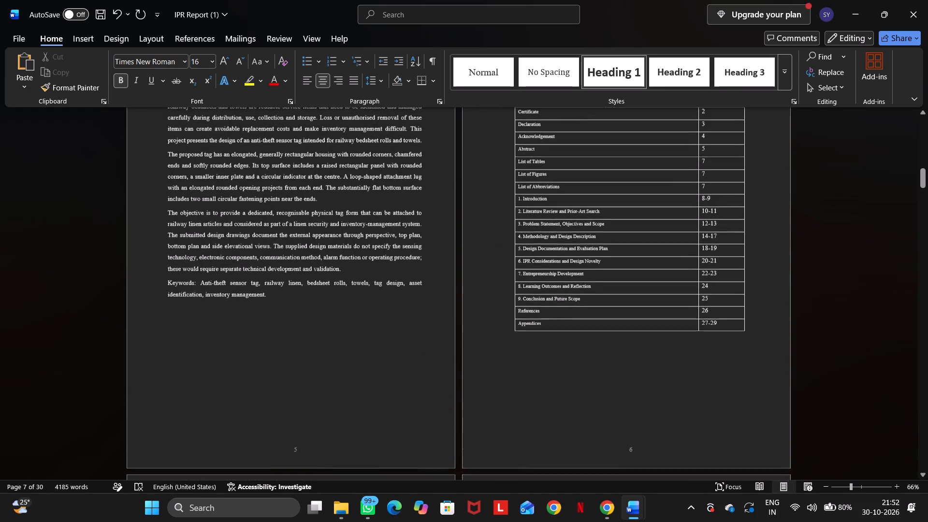
scroll(804, 344, "up", 2)
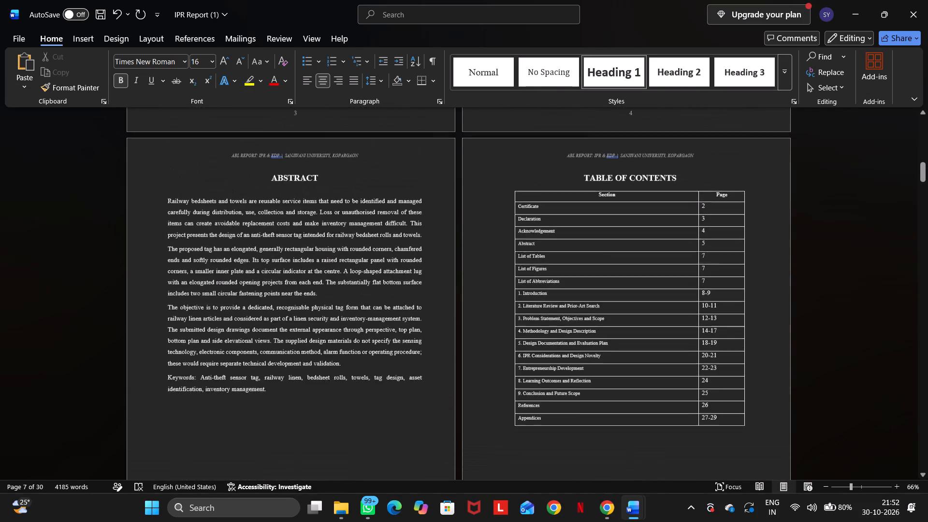
Compare the table of contents page numbers with the actual pages from the declaration through Chapter 1.
scroll(804, 344, "up", 6)
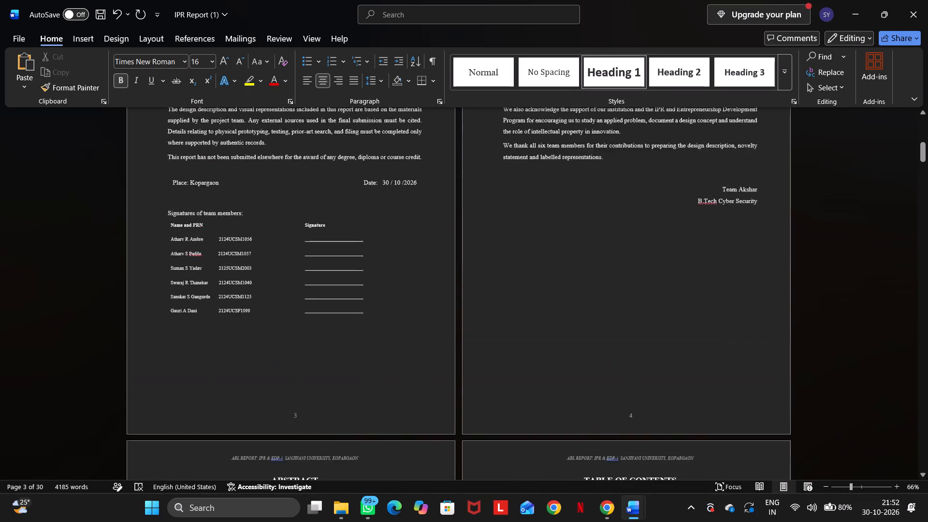
scroll(804, 344, "up", 1)
scroll(804, 344, "down", 1)
scroll(804, 344, "up", 2)
scroll(804, 344, "down", 1)
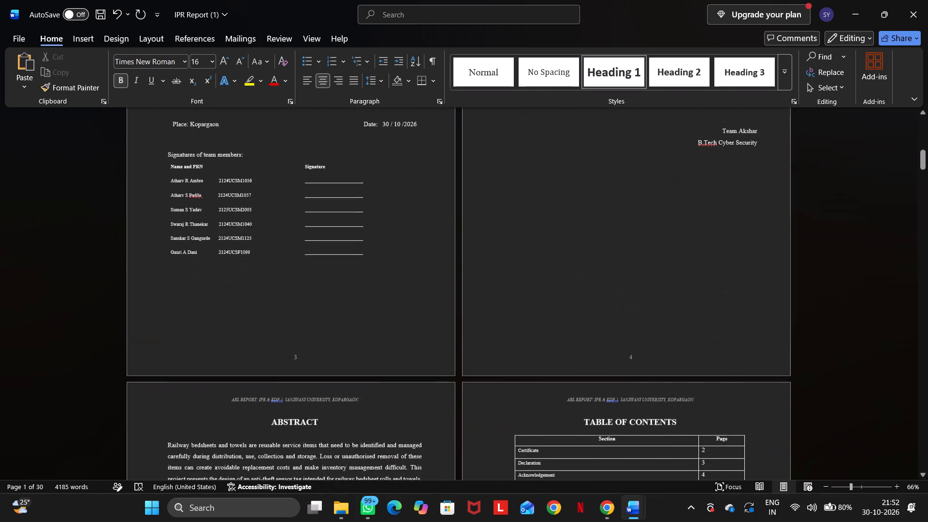
scroll(804, 344, "down", 4)
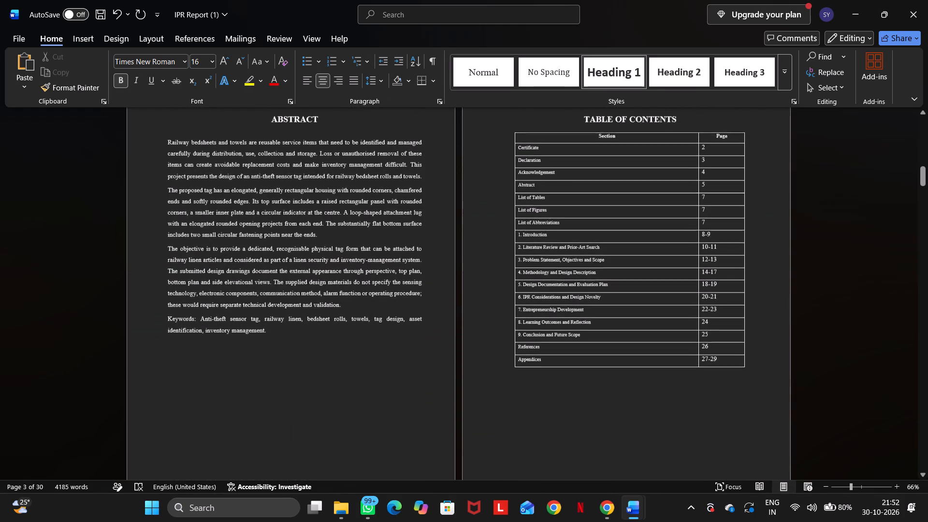
scroll(804, 344, "down", 5)
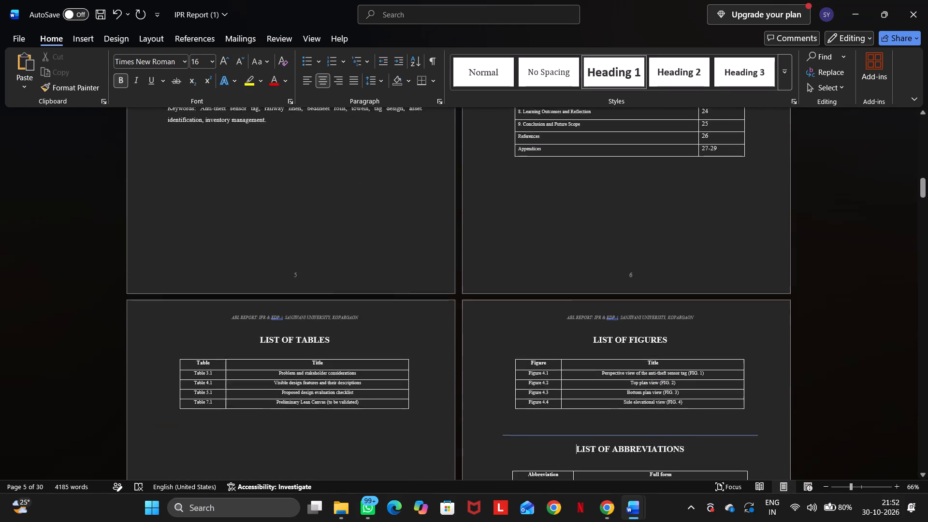
scroll(804, 344, "down", 5)
scroll(804, 344, "right", 1)
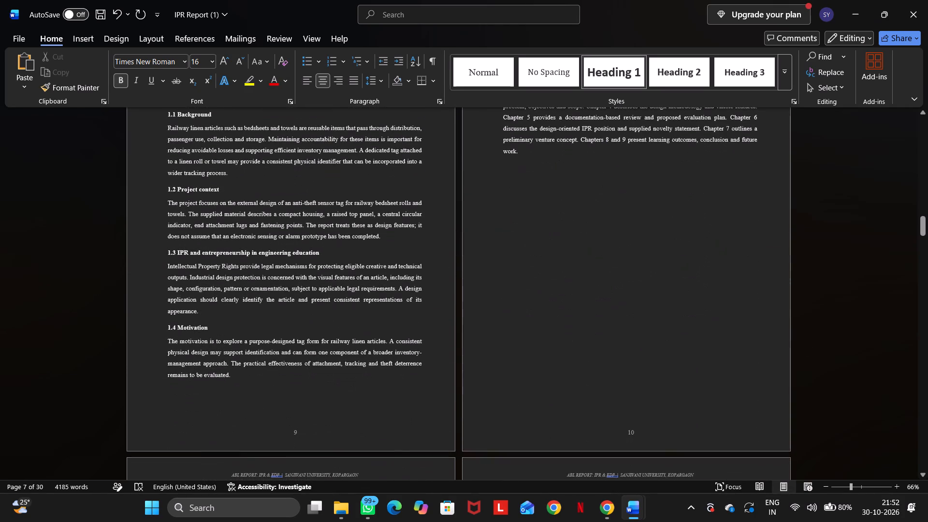
scroll(804, 344, "right", 1)
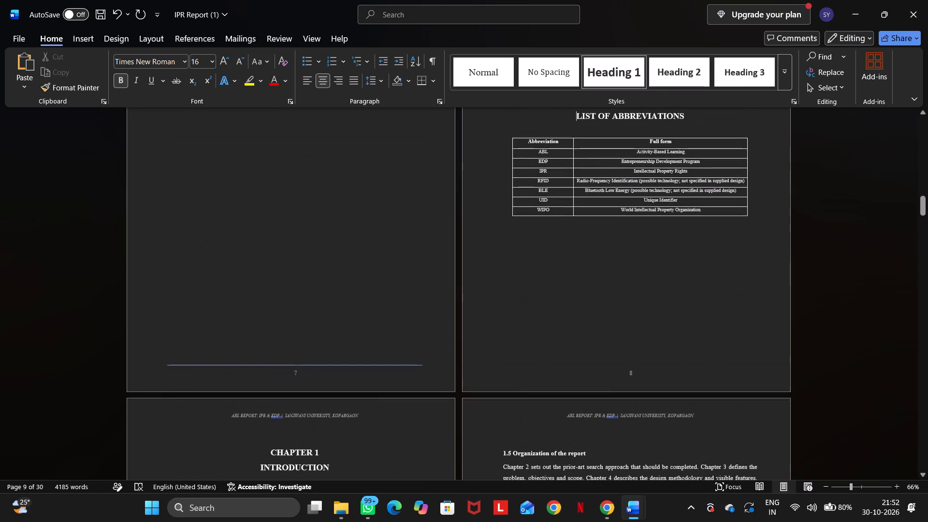
scroll(804, 344, "right", 1)
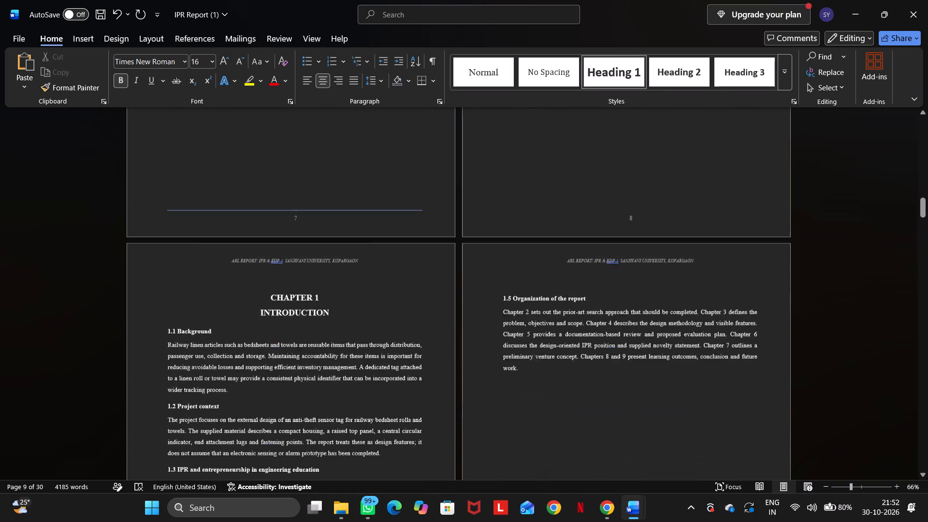
scroll(804, 344, "right", 1)
left_click(804, 344)
Set the page range of the Introduction entry in the table of contents to 9-10.
scroll(804, 344, "up", 3)
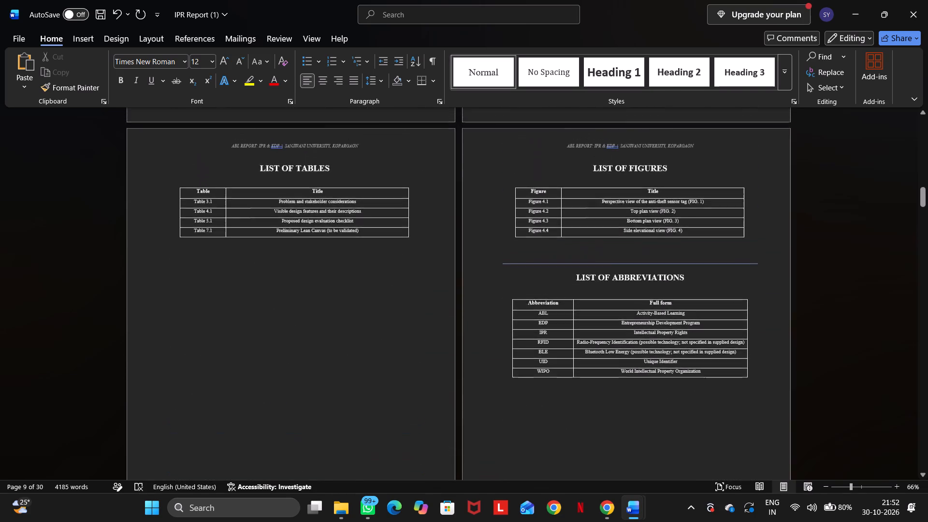
scroll(804, 344, "up", 2)
scroll(797, 280, "up", 1)
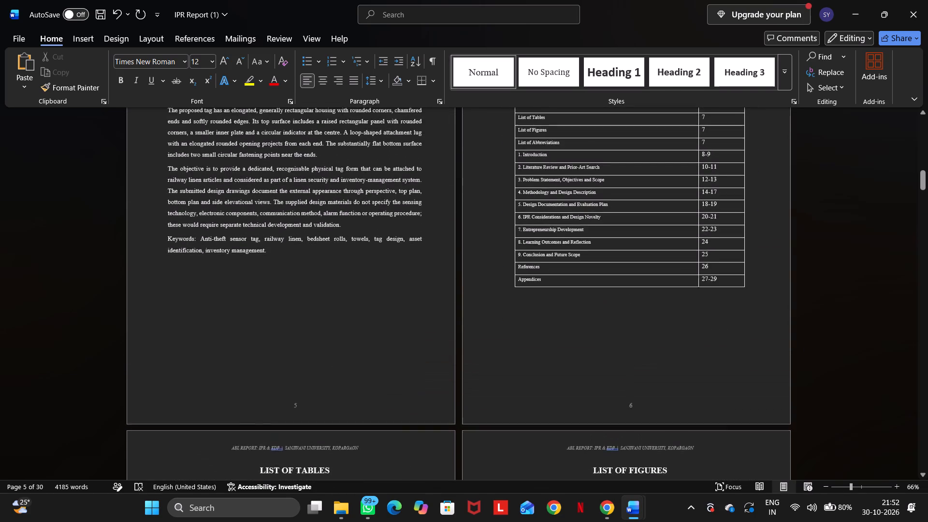
scroll(797, 280, "up", 4)
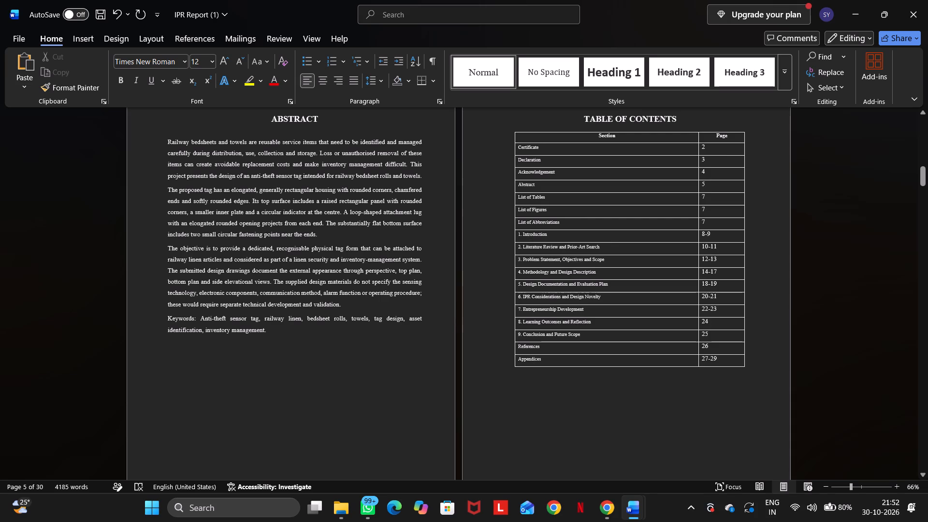
left_click(714, 238)
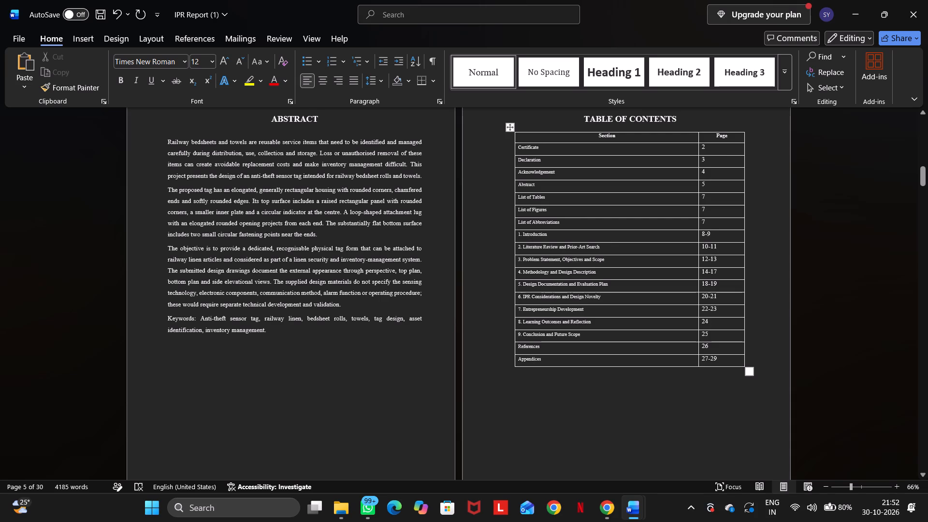
key("BackSpace")
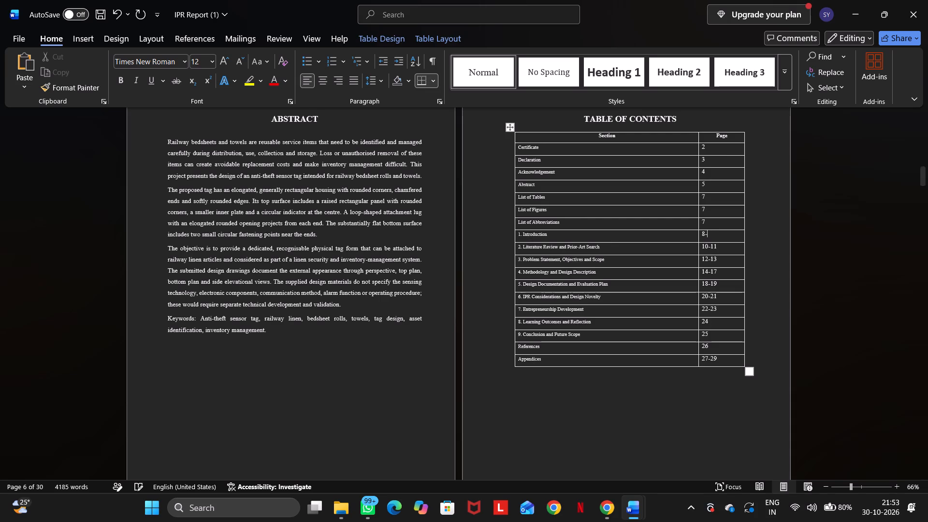
key("BackSpace")
key("BackSpace")
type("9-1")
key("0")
Check Chapter 2's page numbers and set the Literature Review and Prior-Art Search entry in the table of contents to 11-12.
scroll(909, 304, "down", 10)
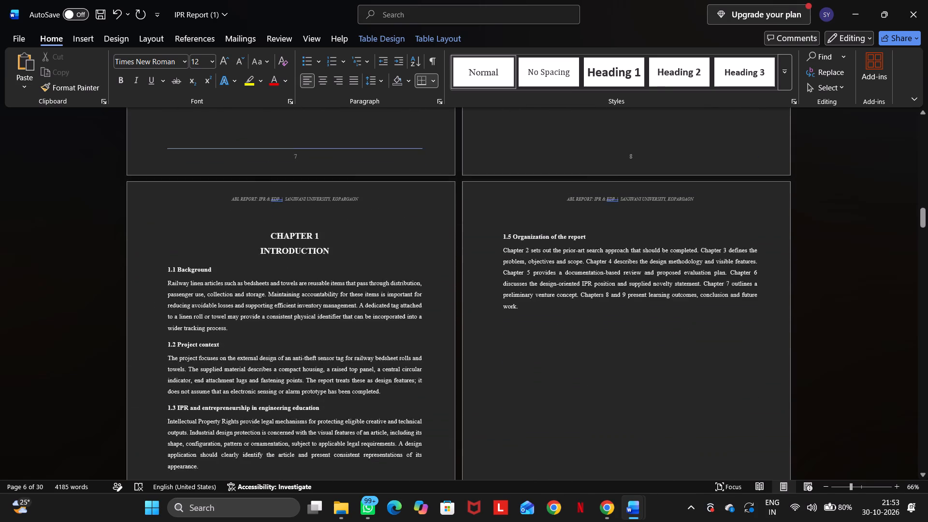
scroll(909, 304, "down", 4)
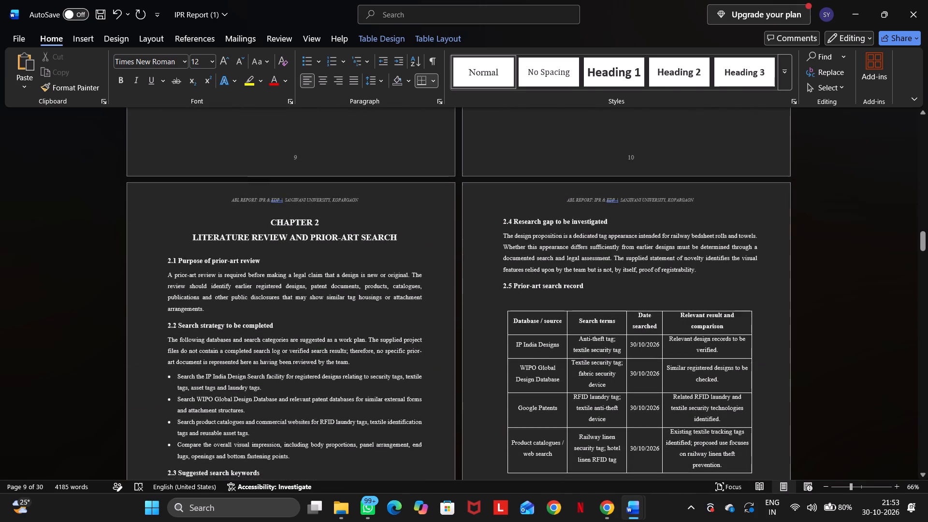
scroll(909, 304, "down", 2)
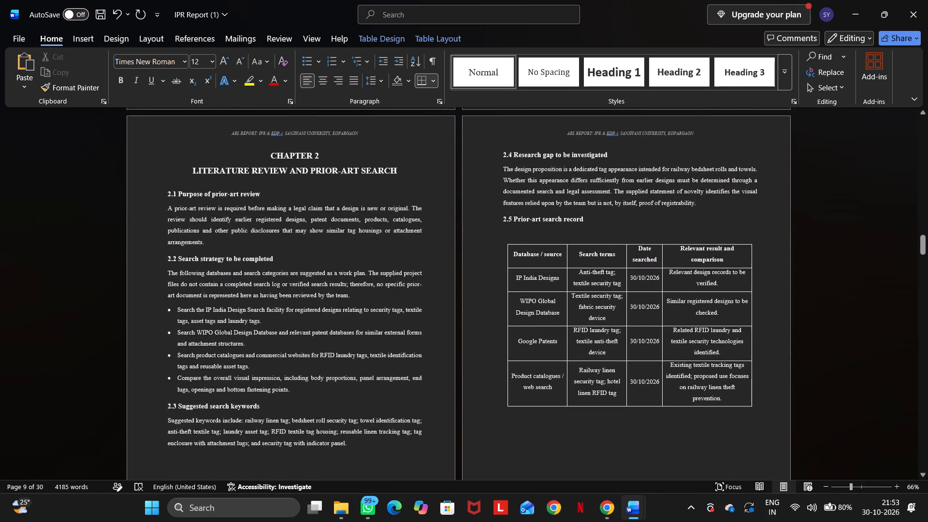
scroll(909, 304, "down", 1)
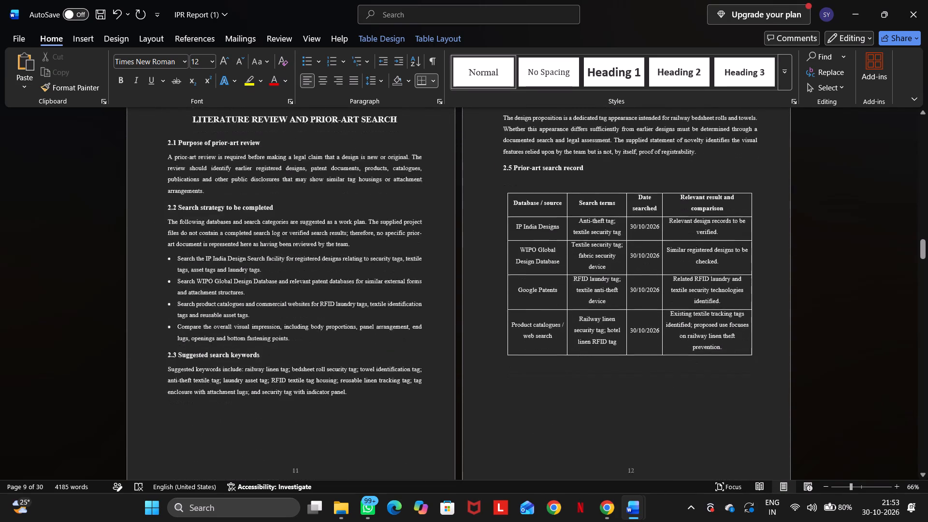
scroll(909, 304, "down", 1)
scroll(909, 304, "up", 8)
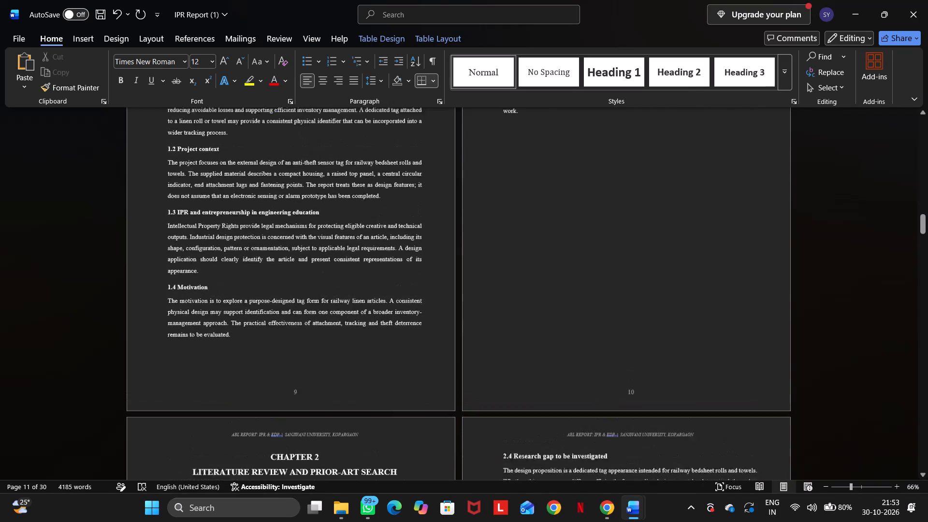
scroll(909, 304, "up", 5)
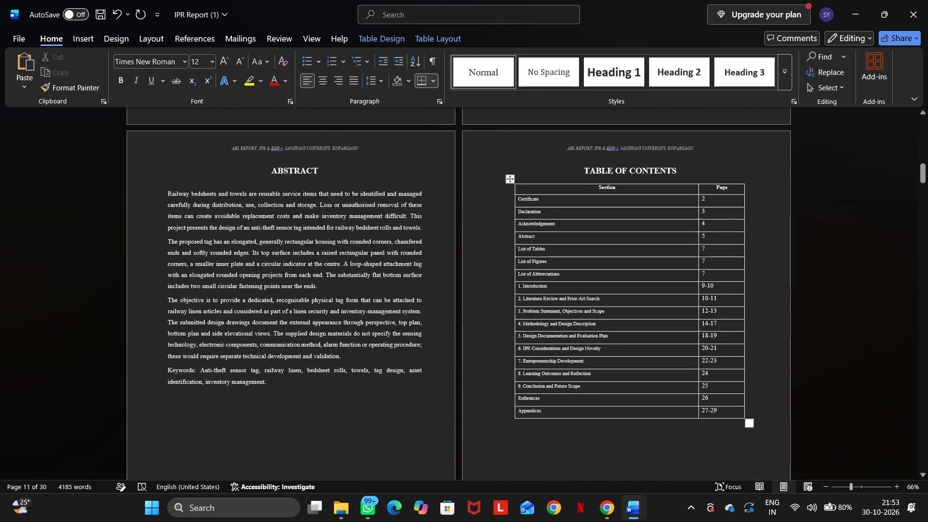
left_click(723, 300)
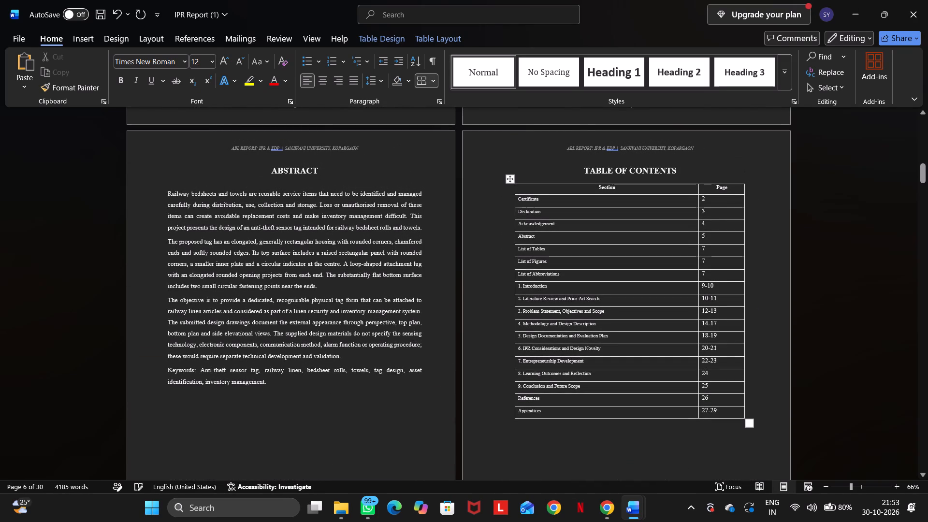
key("BackSpace")
key("BackSpace")
key("BackSpace")
key("BackSpace")
key("BackSpace")
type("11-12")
Set the page range of the Problem Statement, Objectives and Scope entry in the table of contents to 13-14.
left_click(724, 313)
key("BackSpace")
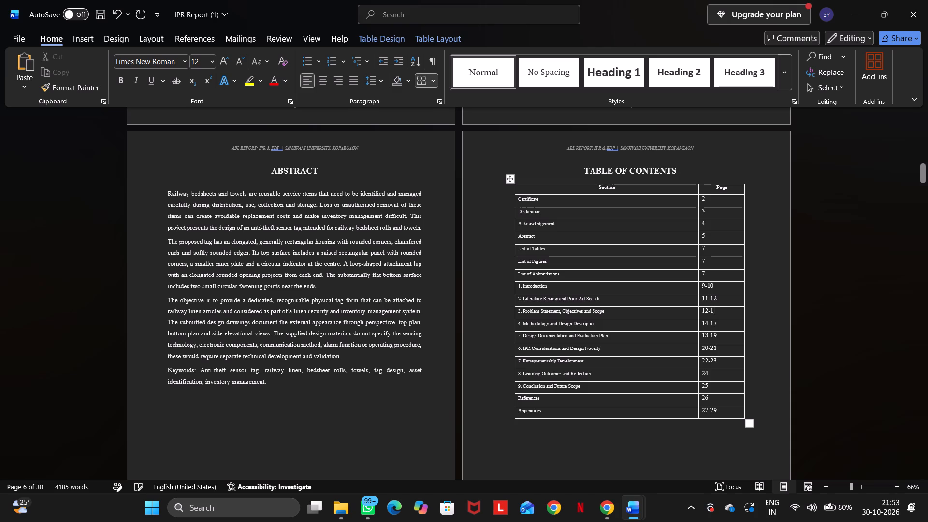
key("BackSpace")
key("BackSpace")
key("BackSpace")
key("BackSpace")
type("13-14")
Check the pages of Chapters 3 and 4 and set the Methodology and Design Description entry in the table of contents to 15-16.
scroll(797, 329, "down", 2)
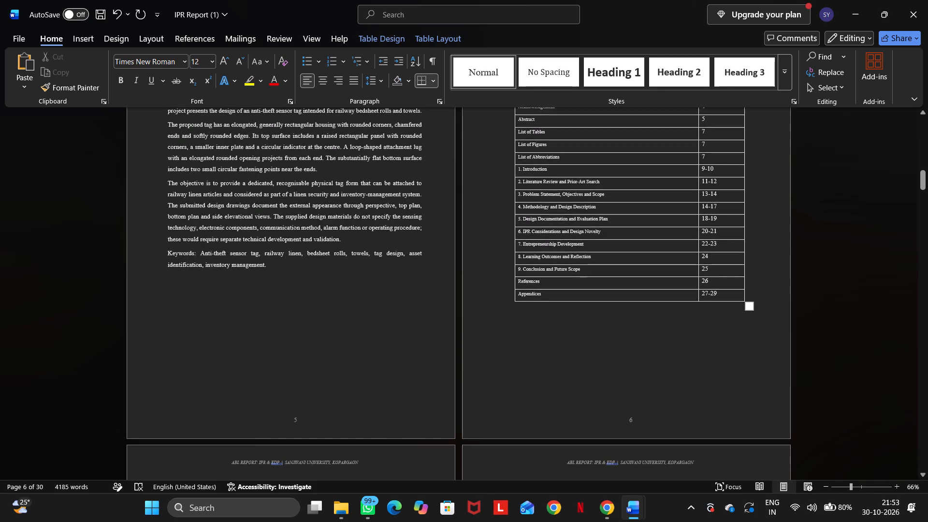
scroll(797, 329, "down", 18)
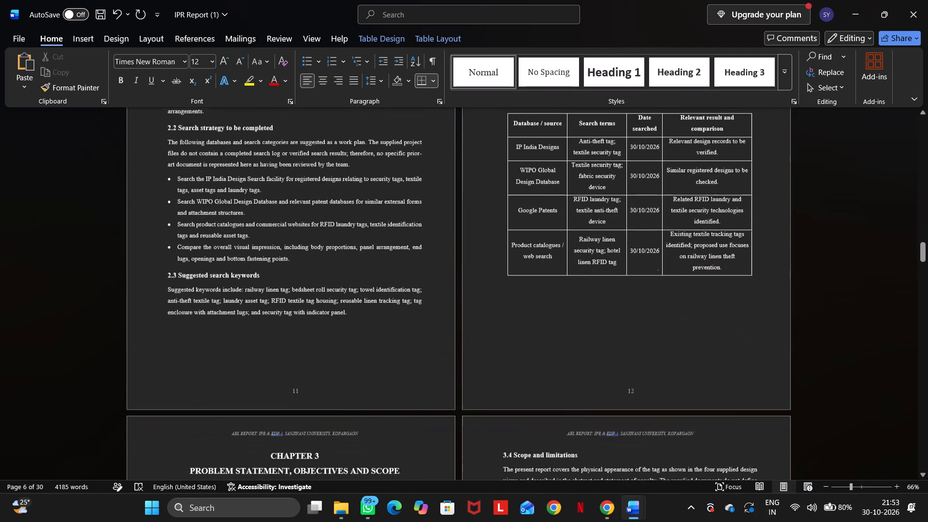
scroll(797, 329, "down", 8)
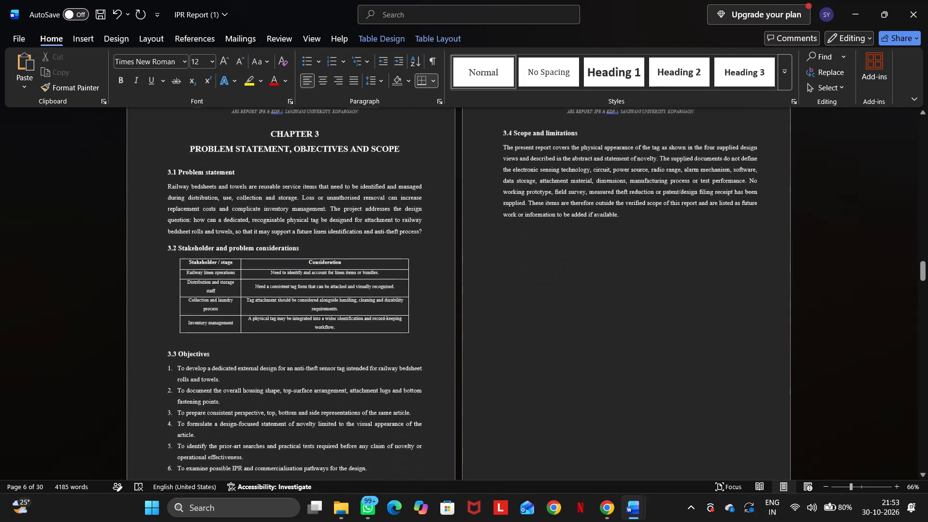
scroll(797, 329, "down", 8)
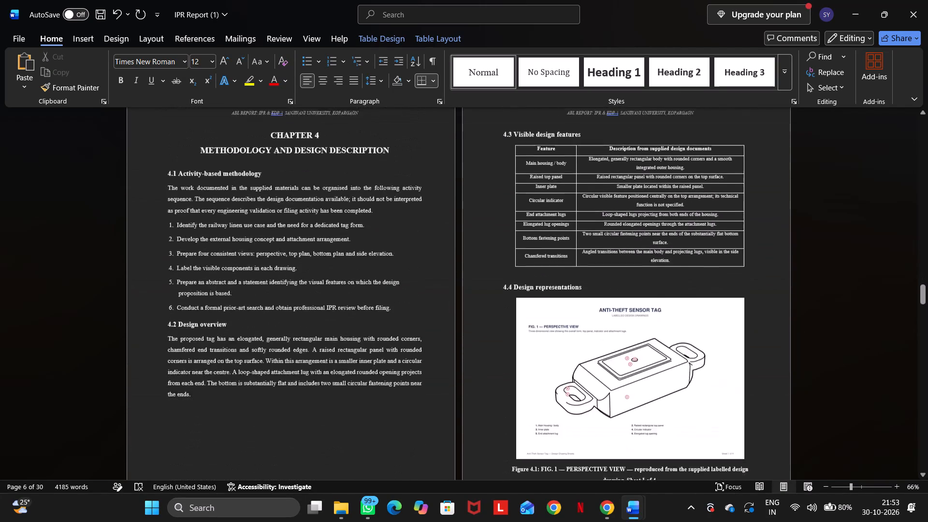
scroll(797, 329, "down", 1)
scroll(797, 329, "up", 15)
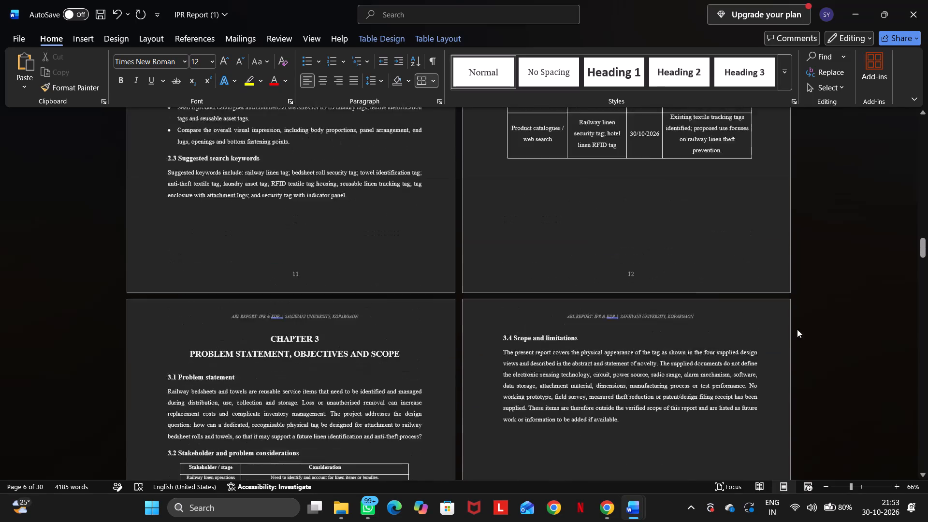
scroll(797, 329, "up", 12)
scroll(797, 329, "down", 1)
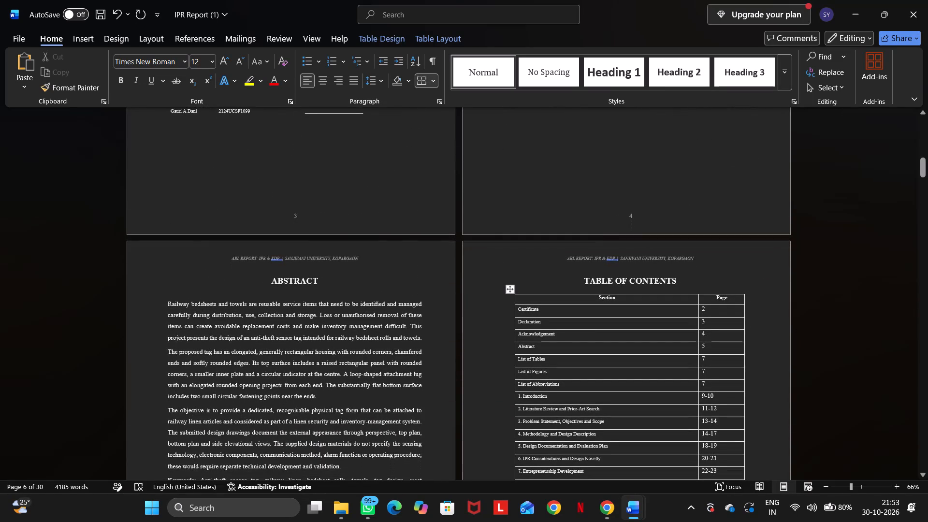
left_click(732, 435)
key("BackSpace")
key("BackSpace")
key("BackSpace")
key("BackSpace")
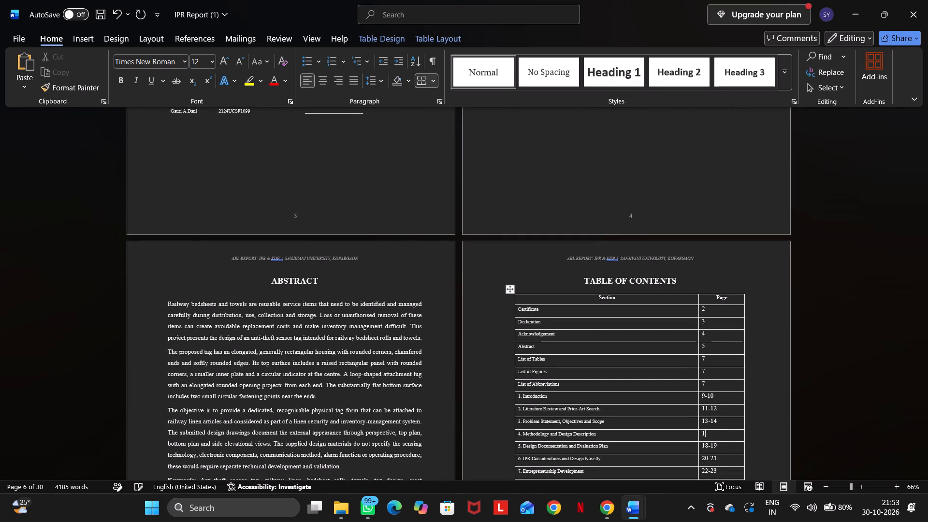
key("BackSpace")
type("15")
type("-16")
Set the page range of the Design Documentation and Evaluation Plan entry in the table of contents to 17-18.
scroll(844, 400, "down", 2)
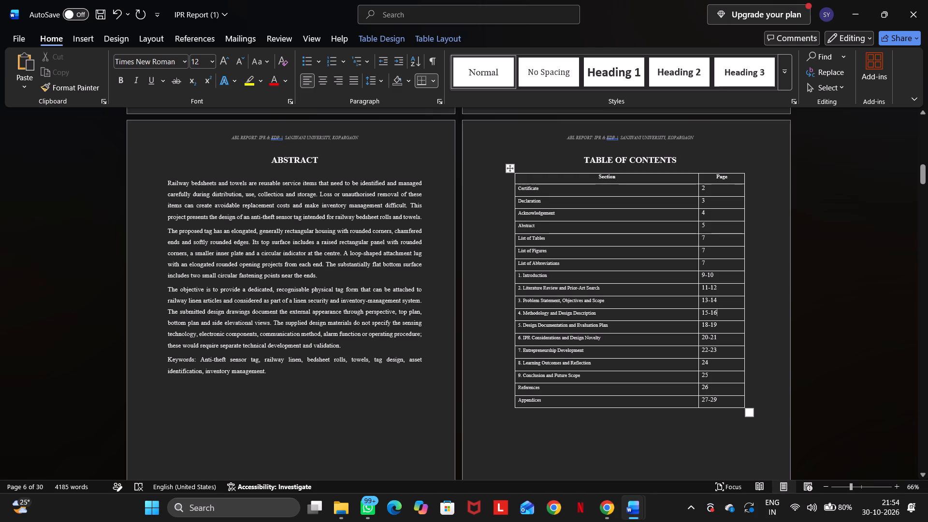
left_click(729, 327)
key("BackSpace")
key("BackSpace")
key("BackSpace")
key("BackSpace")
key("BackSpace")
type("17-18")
Set the page range of the IPR Considerations and Design Novelty entry in the table of contents to 19-20.
left_click(737, 338)
key("BackSpace")
key("BackSpace")
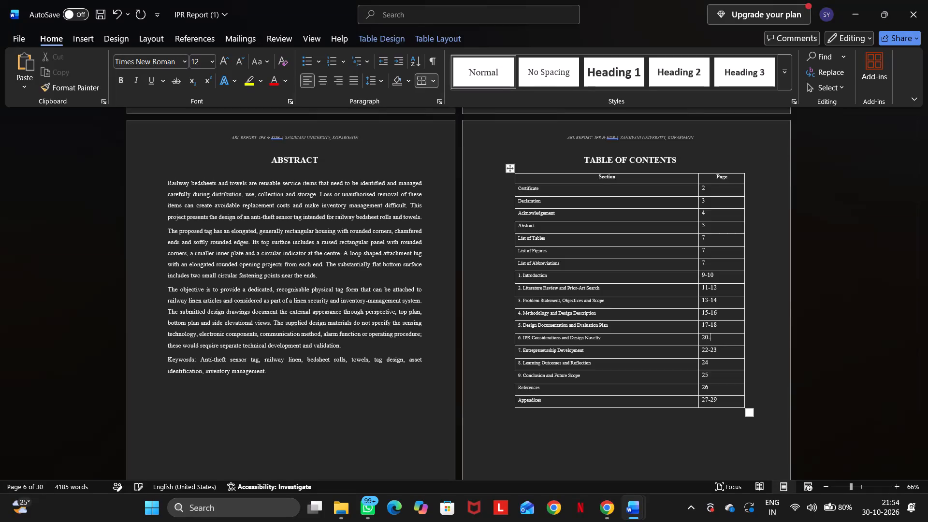
key("BackSpace")
key("BackSpace")
key("BackSpace")
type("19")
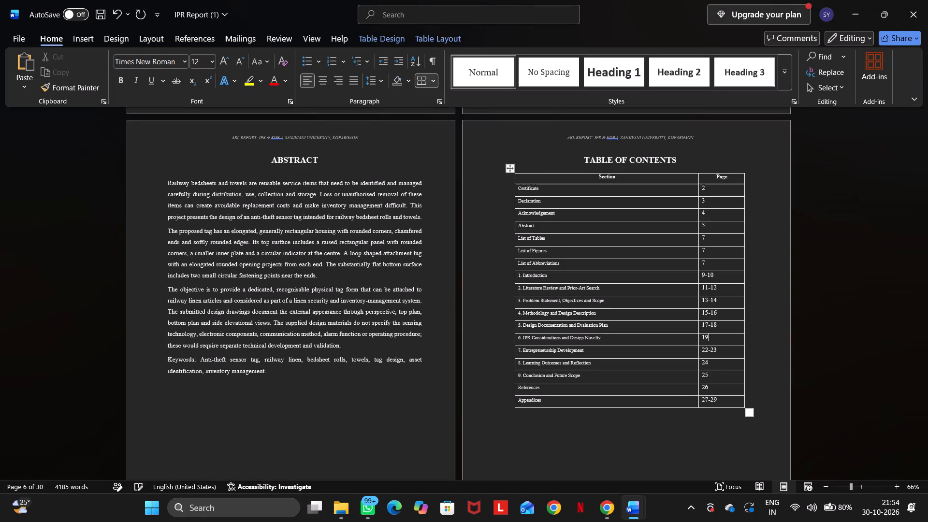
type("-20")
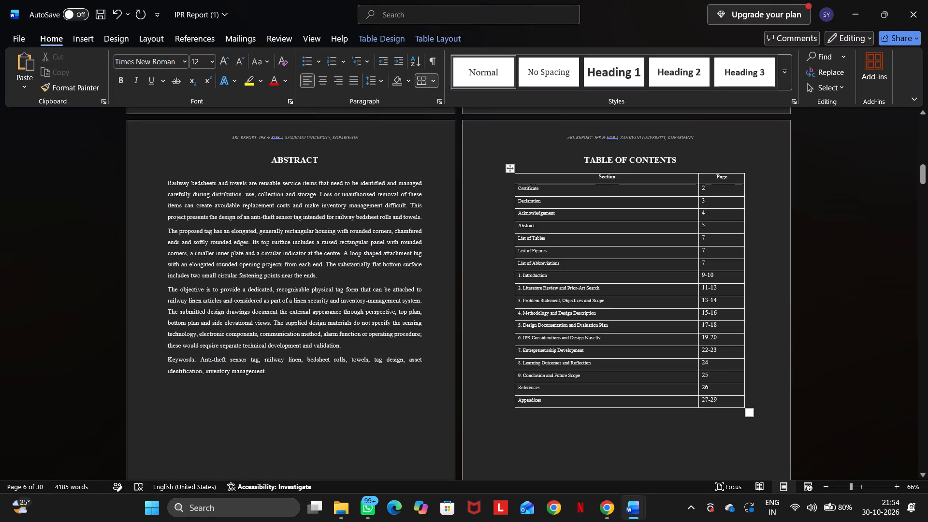
Set the page range of the Entrepreneurship Development entry in the table of contents to 21-22.
left_click(734, 348)
key("BackSpace")
key("BackSpace")
key("BackSpace")
key("BackSpace")
key("BackSpace")
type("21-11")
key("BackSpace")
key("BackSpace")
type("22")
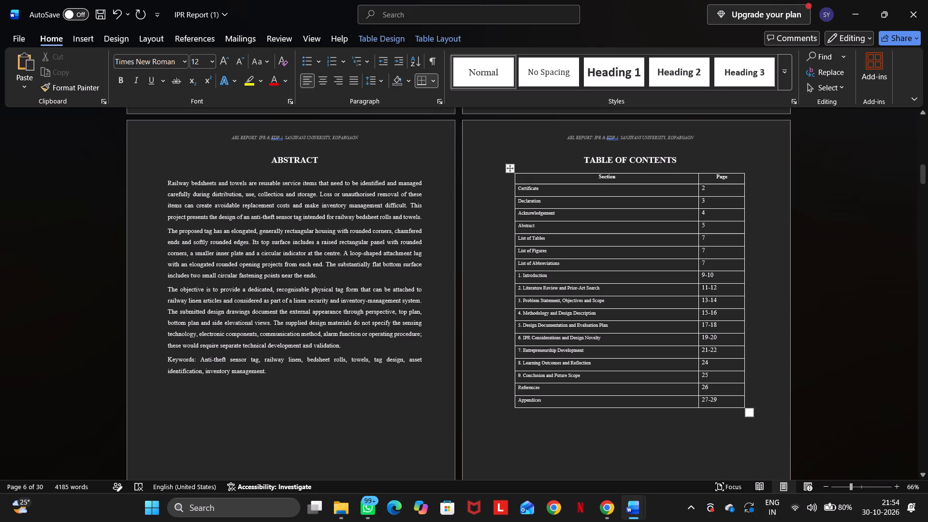
Check where Chapter 4 ends and set the Methodology and Design Description entry in the table of contents to 15-18.
scroll(839, 377, "down", 1)
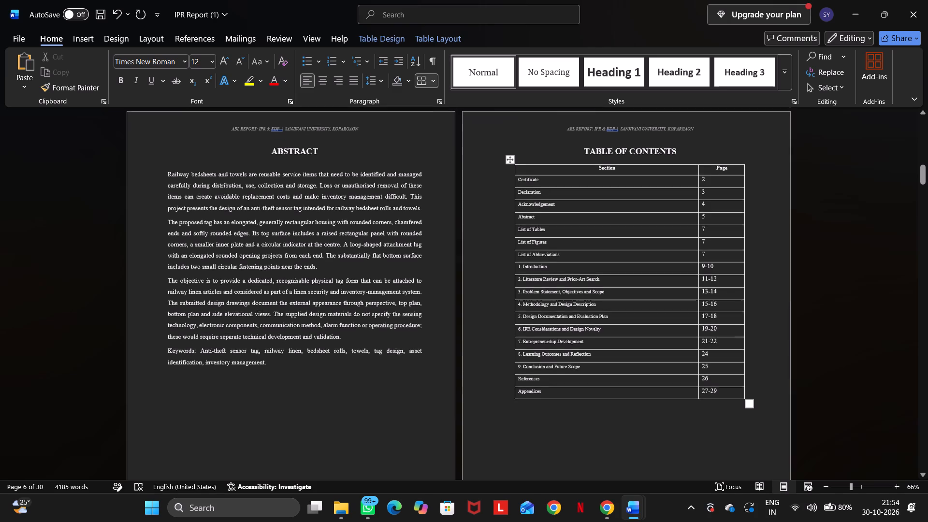
scroll(839, 377, "down", 1)
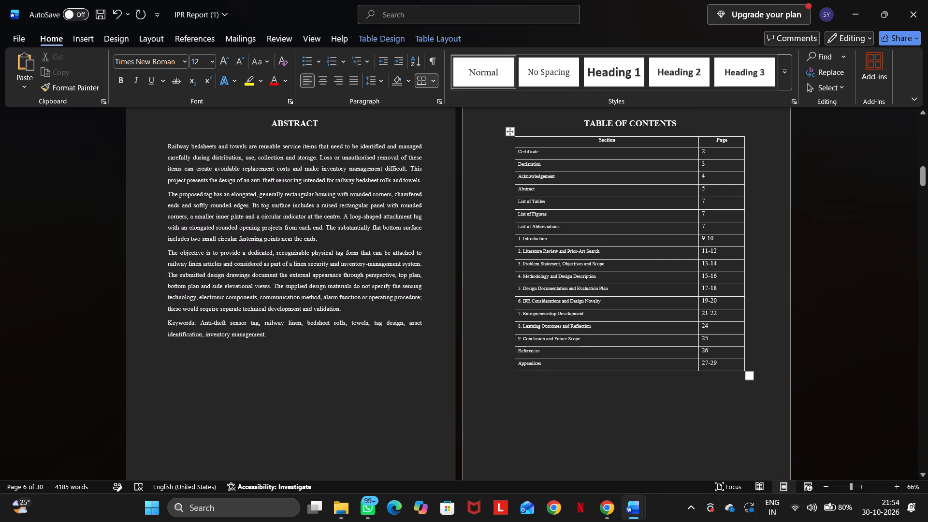
scroll(839, 377, "down", 13)
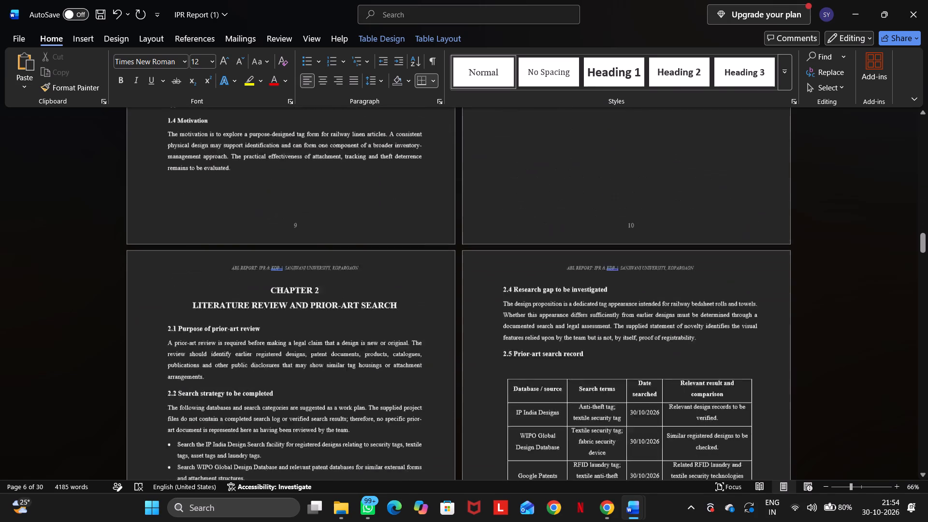
scroll(839, 377, "down", 7)
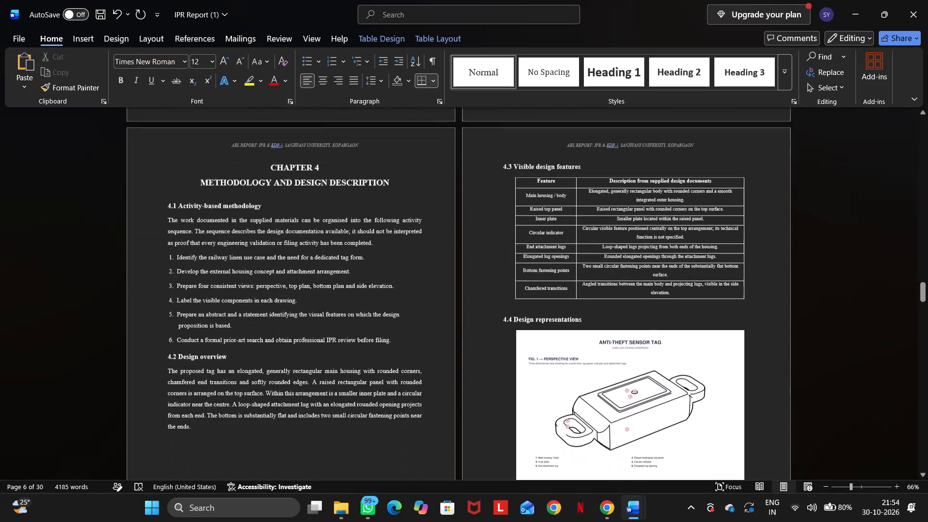
scroll(839, 377, "down", 4)
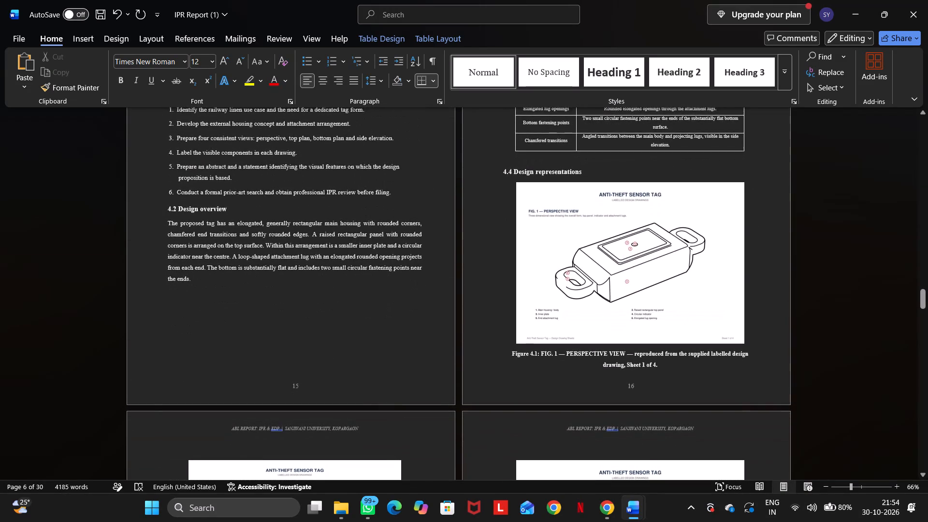
scroll(839, 377, "down", 8)
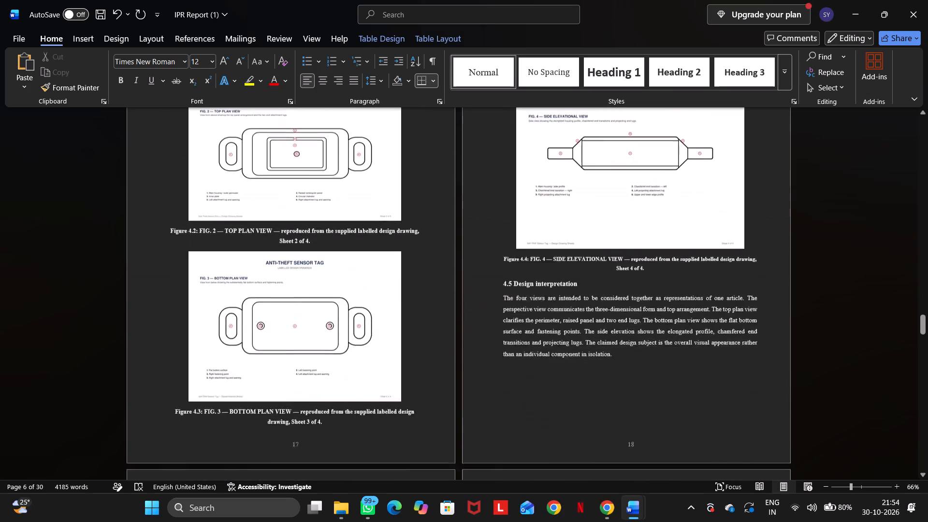
scroll(839, 377, "up", 2)
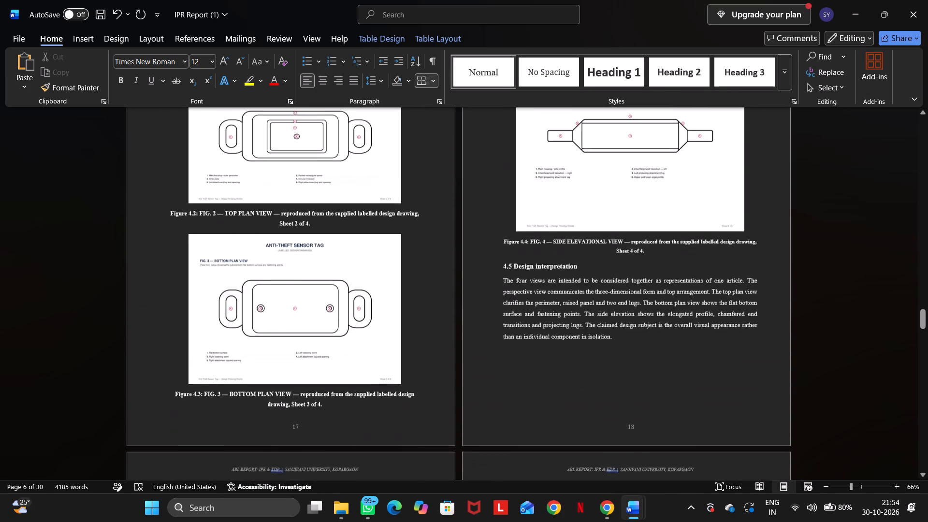
scroll(839, 377, "up", 10)
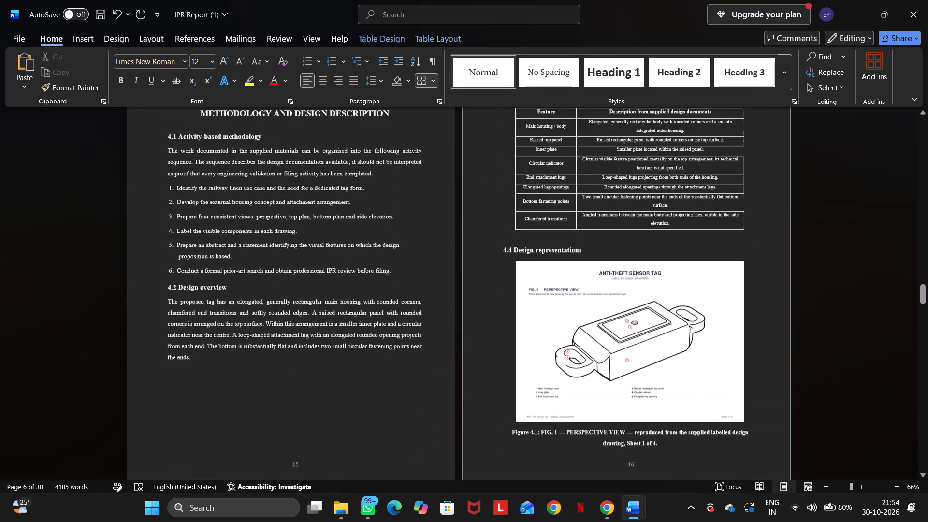
scroll(839, 377, "up", 15)
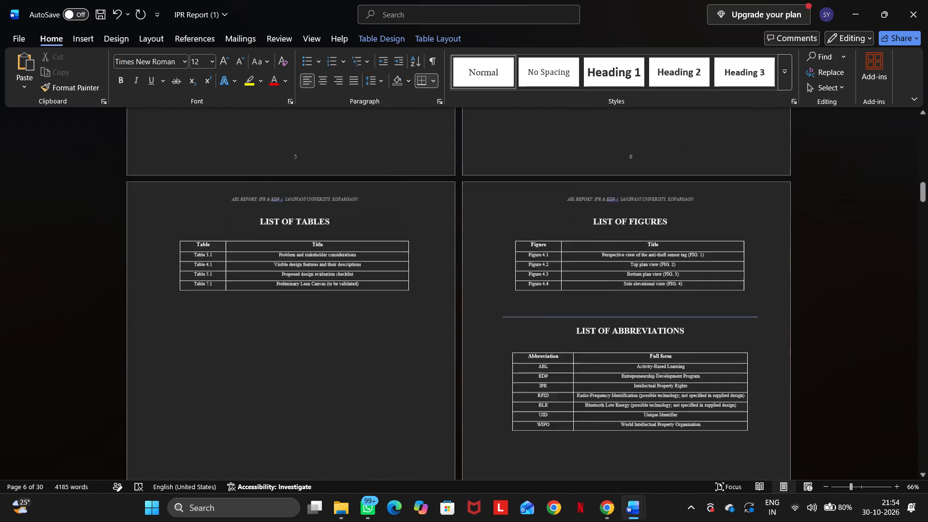
scroll(839, 377, "up", 3)
scroll(839, 377, "down", 5)
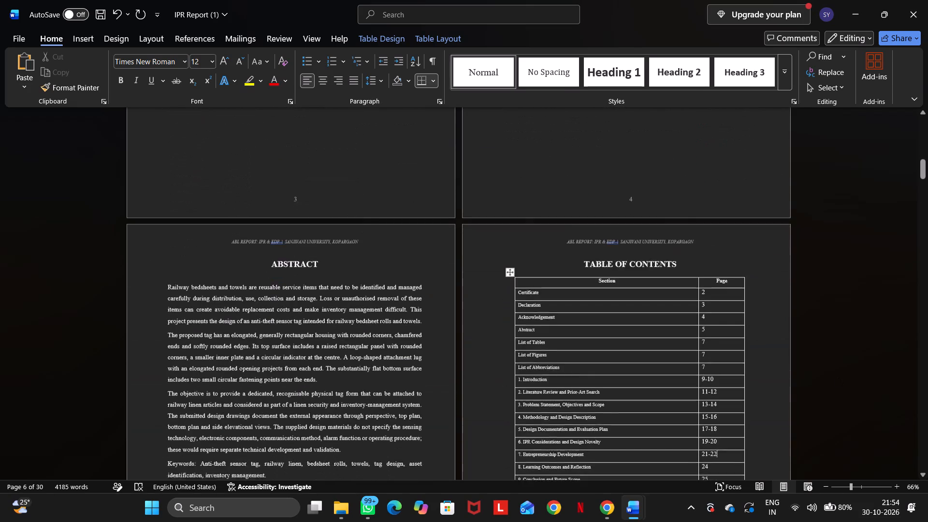
scroll(839, 377, "down", 2)
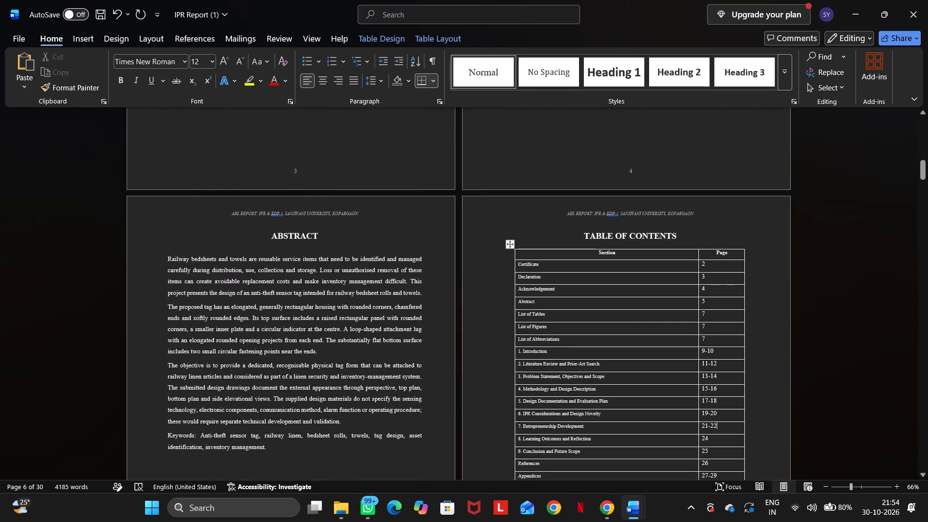
left_click(725, 392)
key("BackSpace")
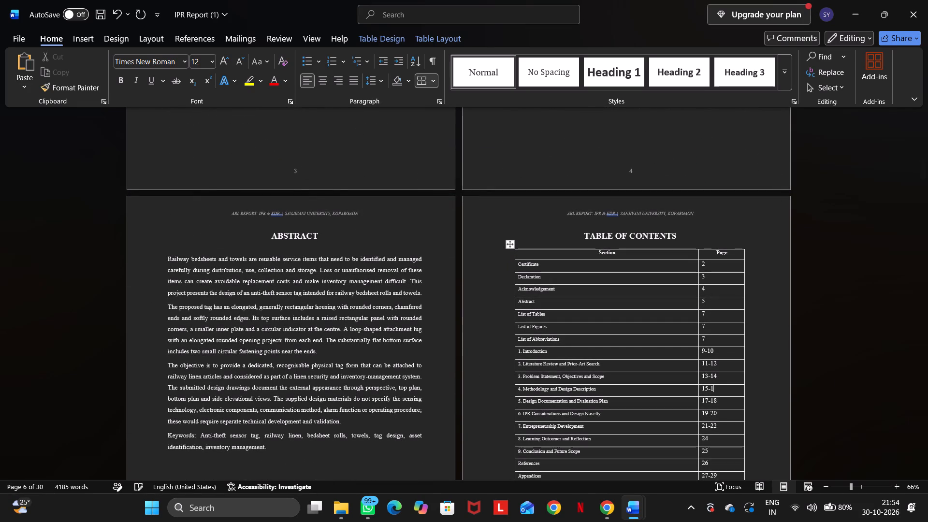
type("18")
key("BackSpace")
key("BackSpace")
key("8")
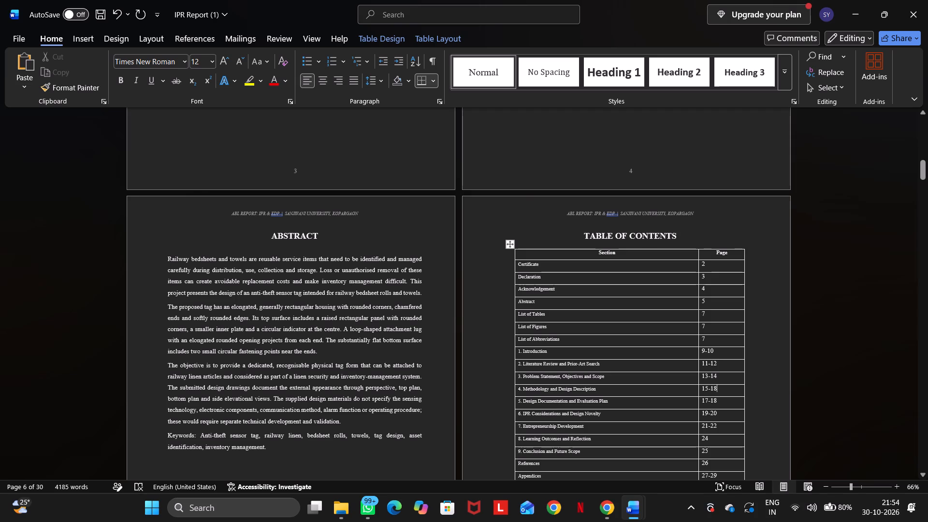
Check Chapter 5's page numbers and set the Design Documentation and Evaluation Plan entry in the table of contents to 19-20.
scroll(802, 409, "down", 6)
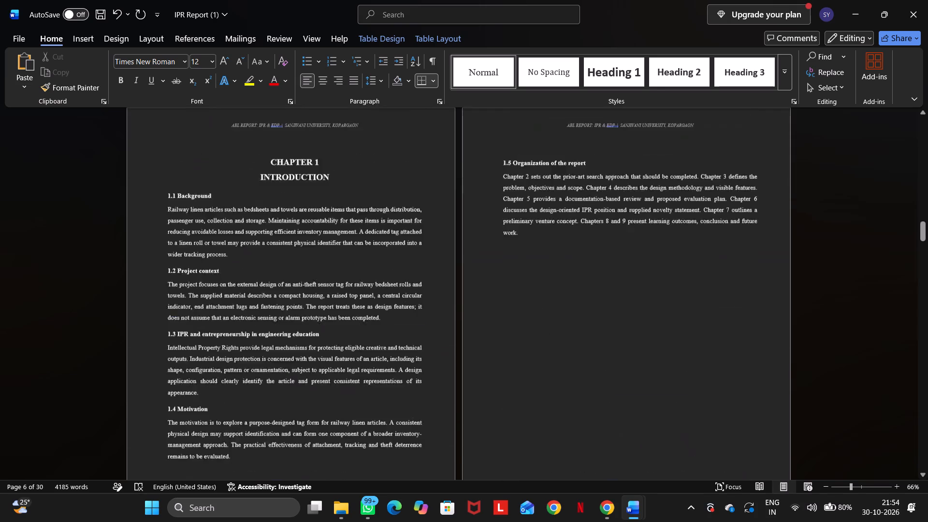
scroll(802, 409, "down", 16)
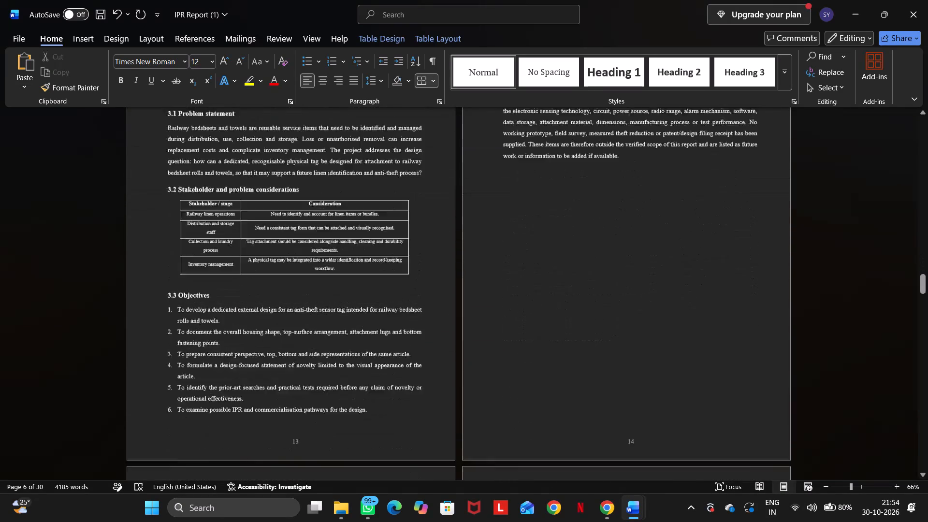
scroll(802, 409, "down", 4)
scroll(802, 409, "up", 1)
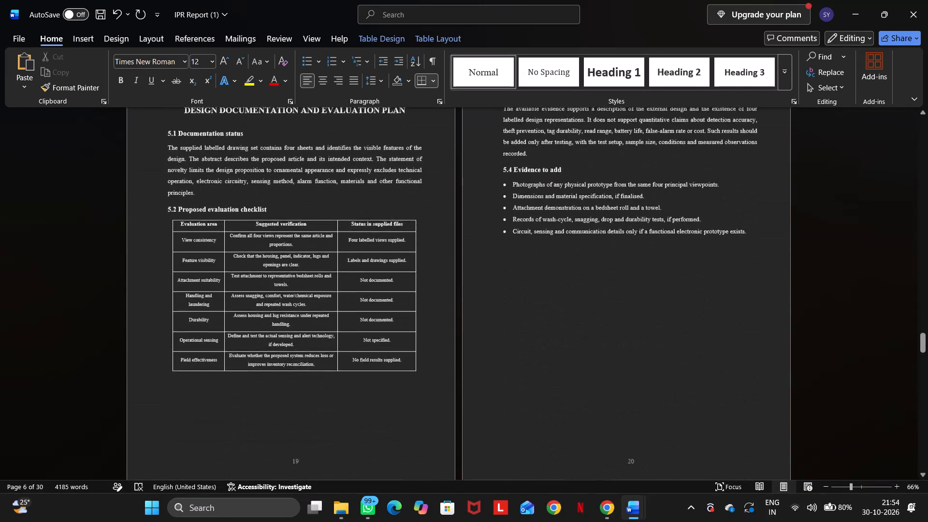
scroll(802, 409, "up", 1)
scroll(802, 409, "down", 2)
scroll(802, 409, "up", 2)
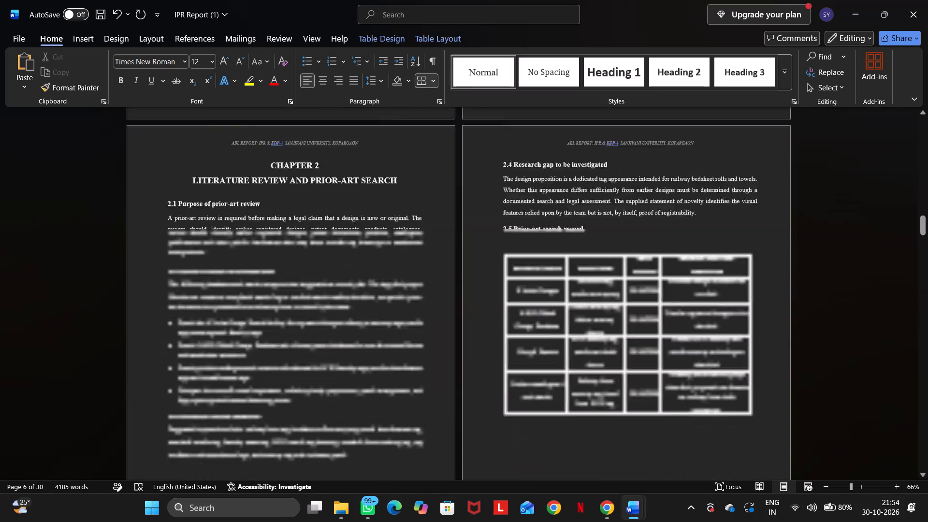
scroll(802, 409, "up", 1)
scroll(802, 409, "down", 1)
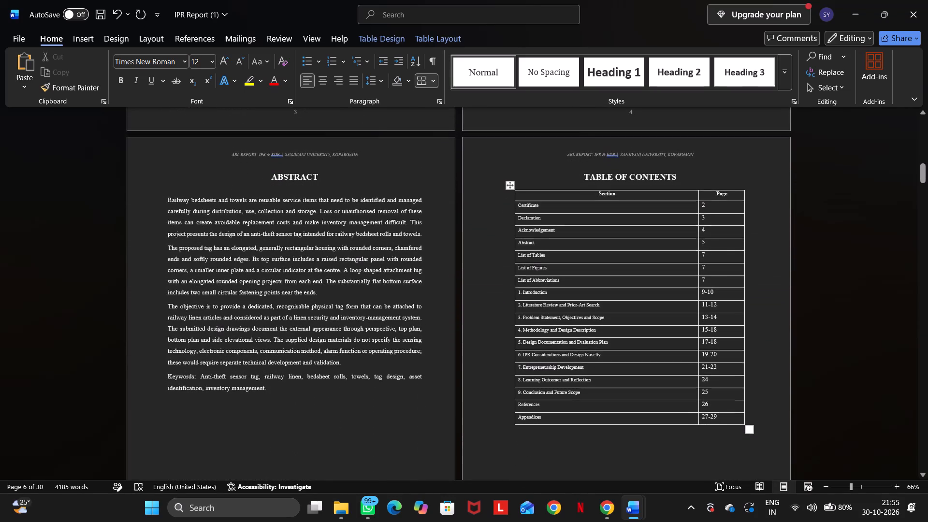
left_click(723, 342)
key("BackSpace")
key("BackSpace")
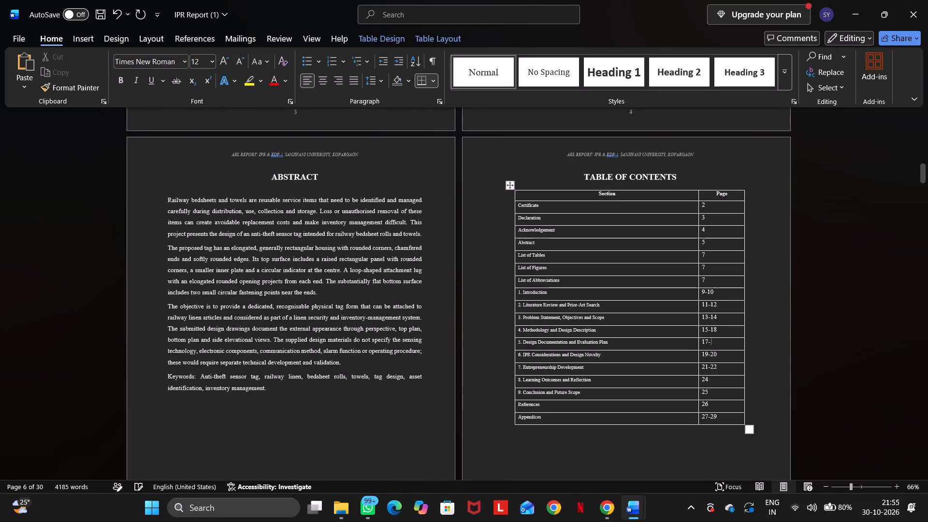
key("BackSpace")
key("BackSpace")
key("BackSpace")
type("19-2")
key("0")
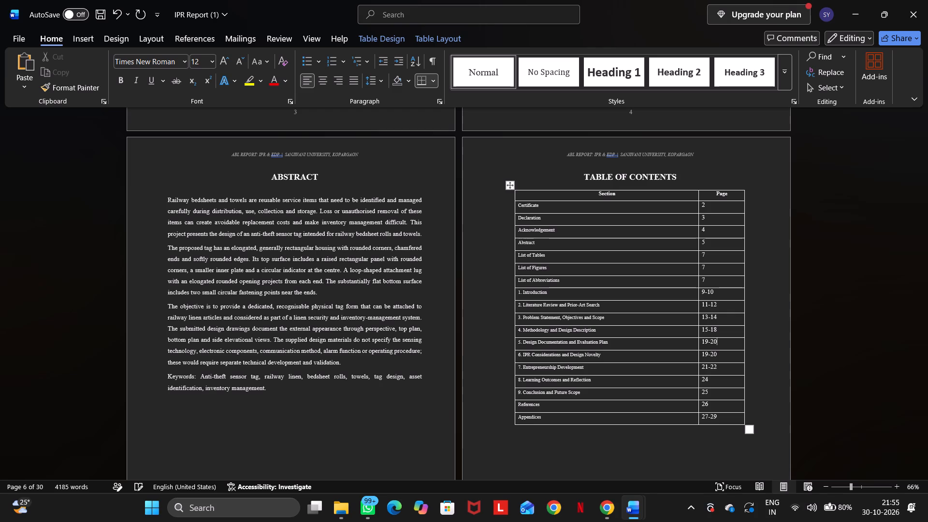
Check the pages that Chapters 5 and 6 occupy against their entries in the table of contents.
left_click(729, 358)
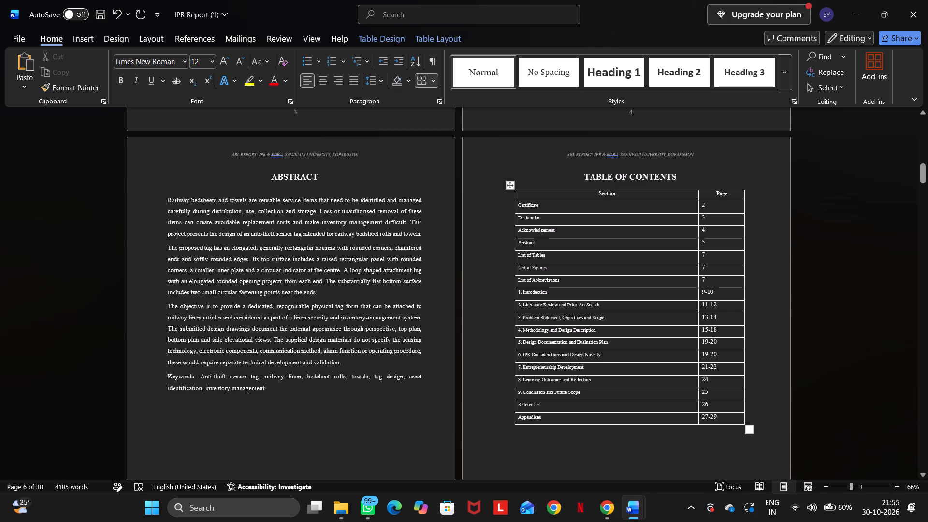
scroll(805, 357, "down", 16)
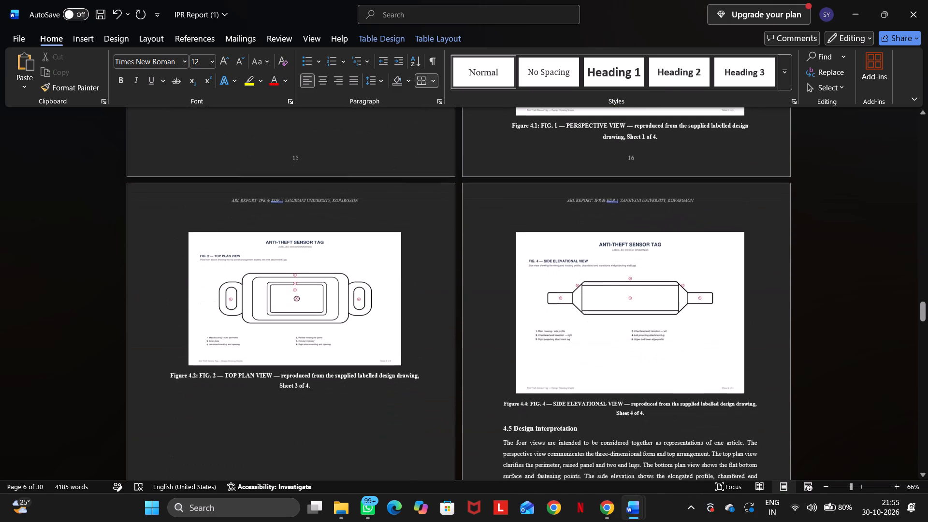
scroll(805, 357, "down", 10)
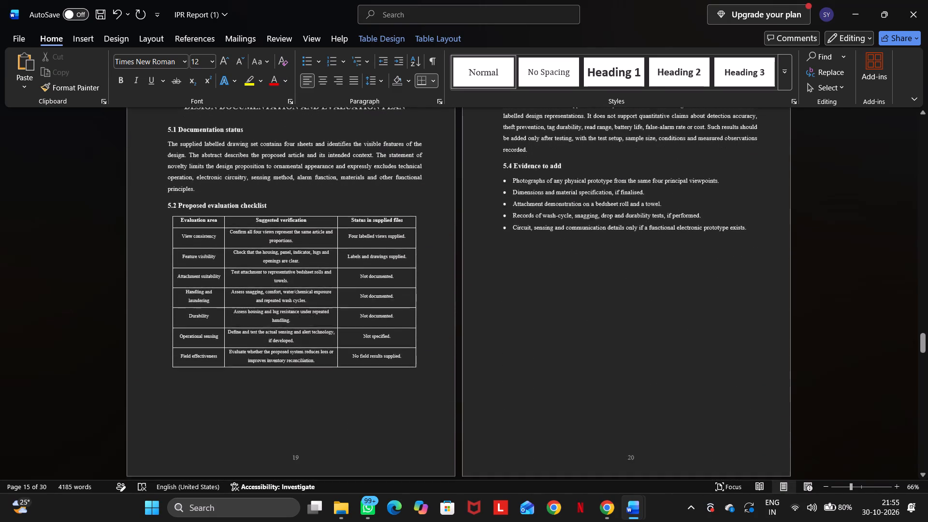
scroll(805, 357, "down", 6)
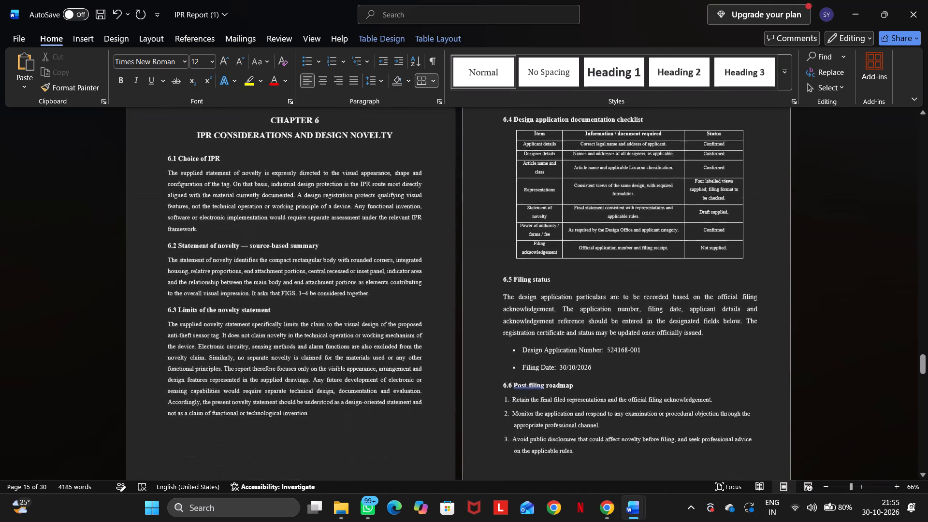
scroll(805, 357, "down", 1)
scroll(805, 357, "up", 13)
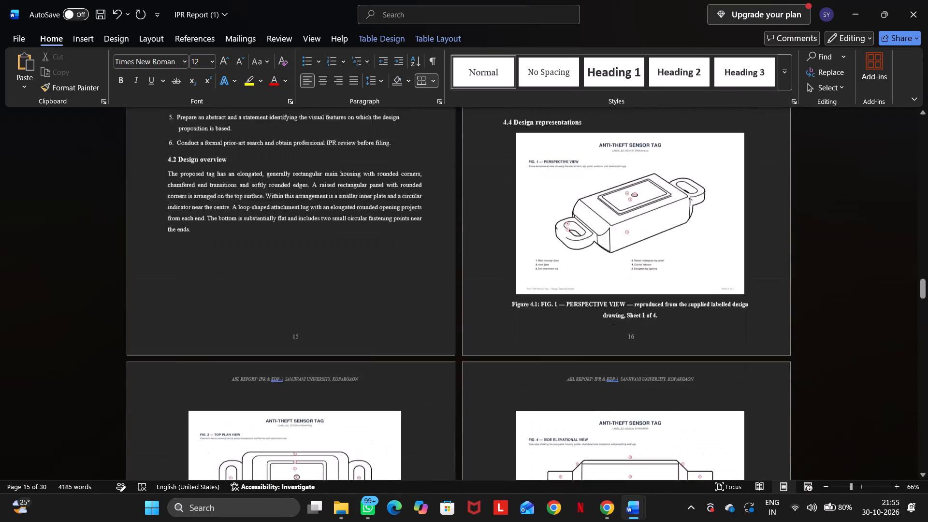
scroll(805, 357, "up", 14)
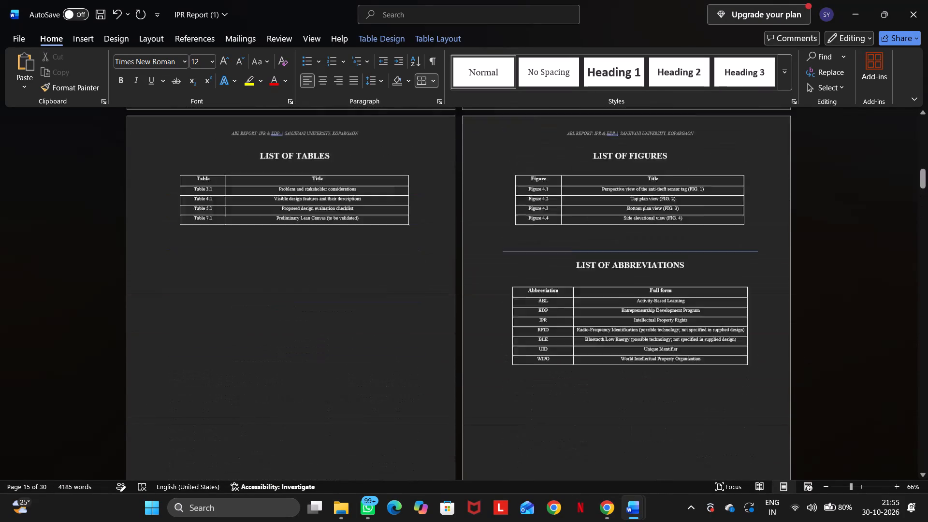
scroll(805, 357, "up", 3)
scroll(805, 357, "down", 3)
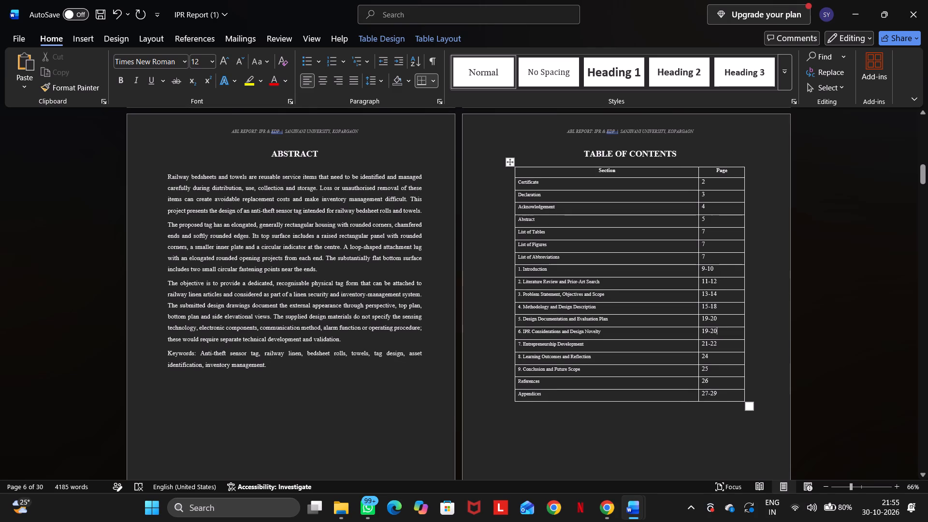
Look through the chapters again to see on which pages Chapters 6 and 7 start and end, and return to the table of contents.
scroll(779, 361, "down", 16)
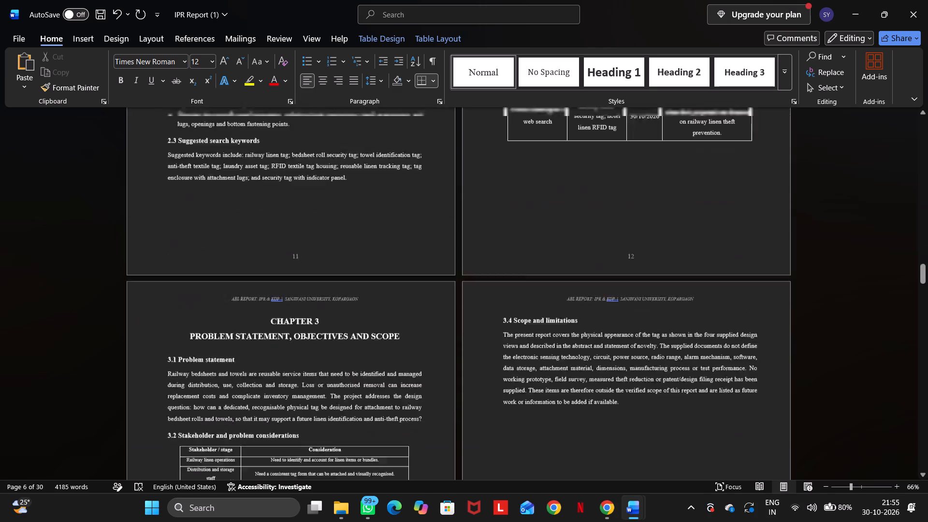
scroll(779, 361, "down", 4)
scroll(779, 361, "up", 15)
scroll(779, 361, "down", 3)
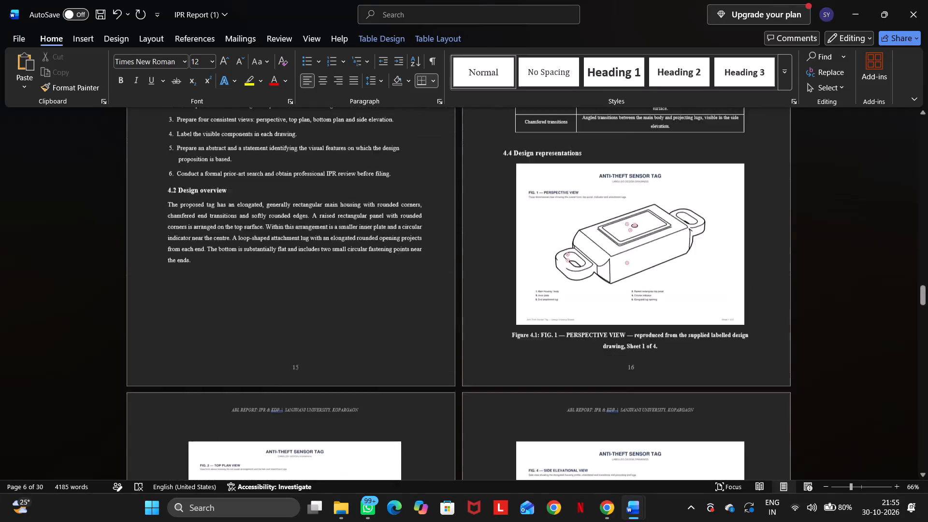
scroll(779, 361, "down", 4)
scroll(779, 361, "up", 4)
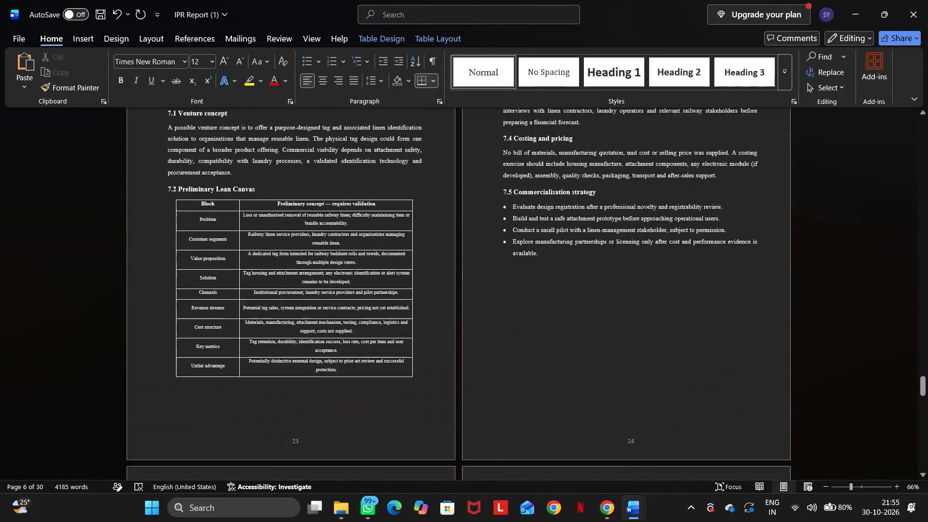
scroll(779, 361, "up", 2)
scroll(779, 361, "down", 1)
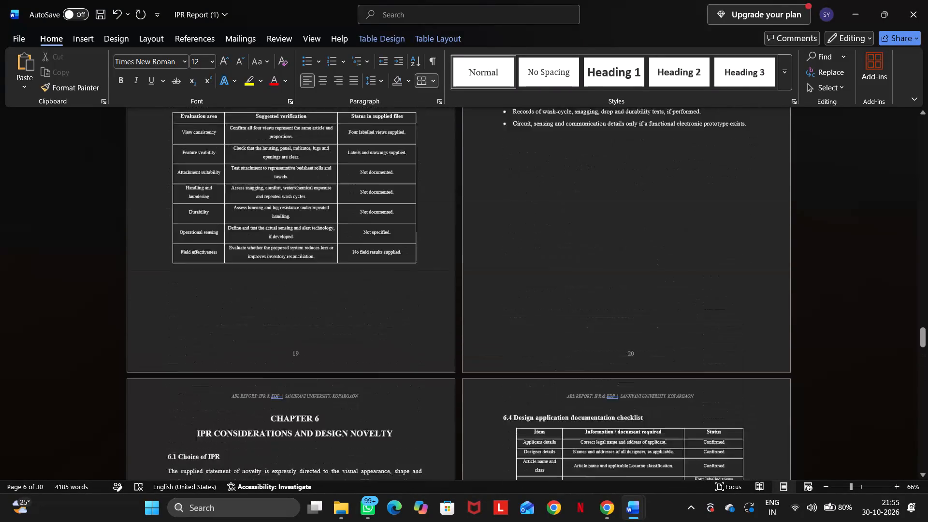
scroll(779, 361, "down", 1)
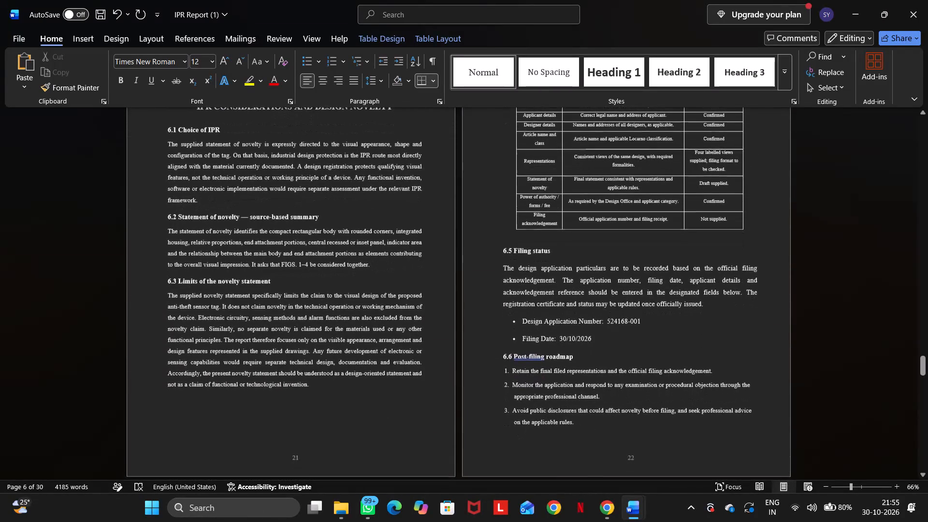
scroll(779, 361, "down", 1)
scroll(779, 361, "up", 1)
scroll(779, 361, "down", 1)
scroll(779, 361, "up", 1)
scroll(779, 361, "down", 1)
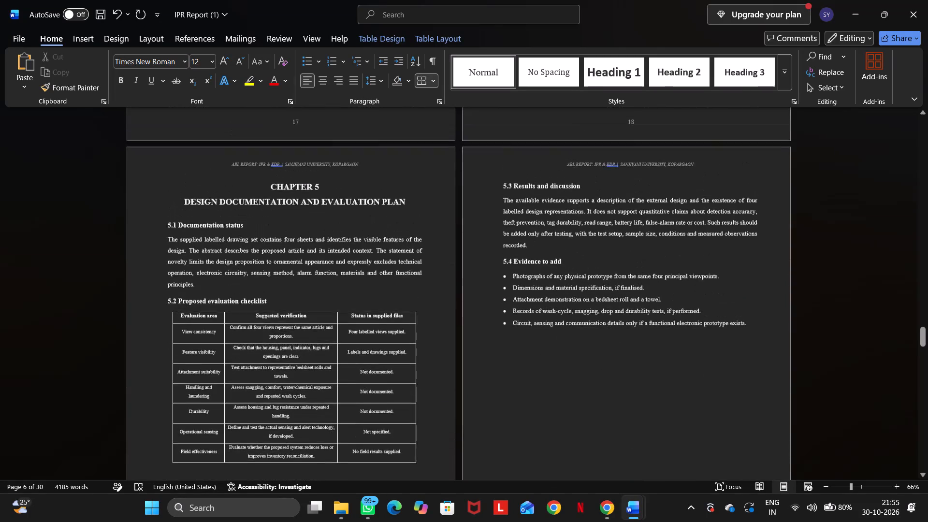
scroll(779, 361, "down", 2)
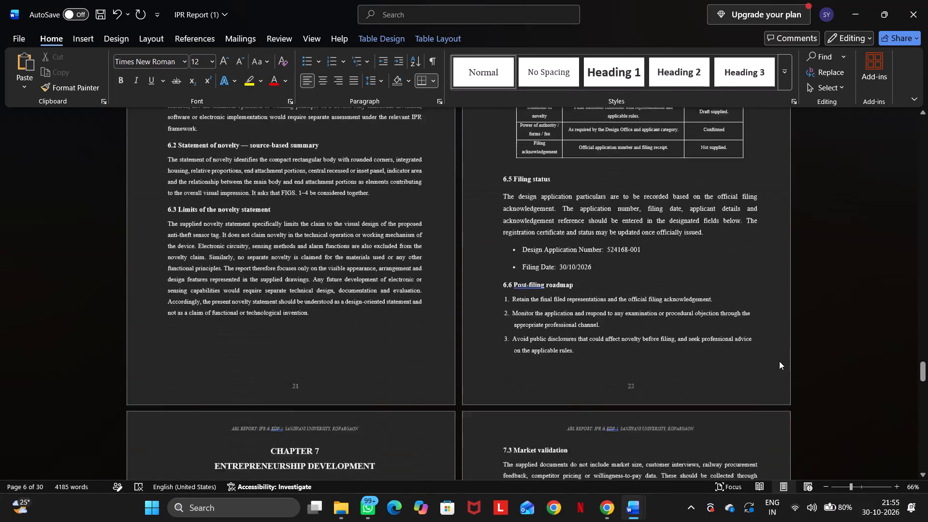
scroll(779, 361, "down", 1)
scroll(779, 361, "up", 1)
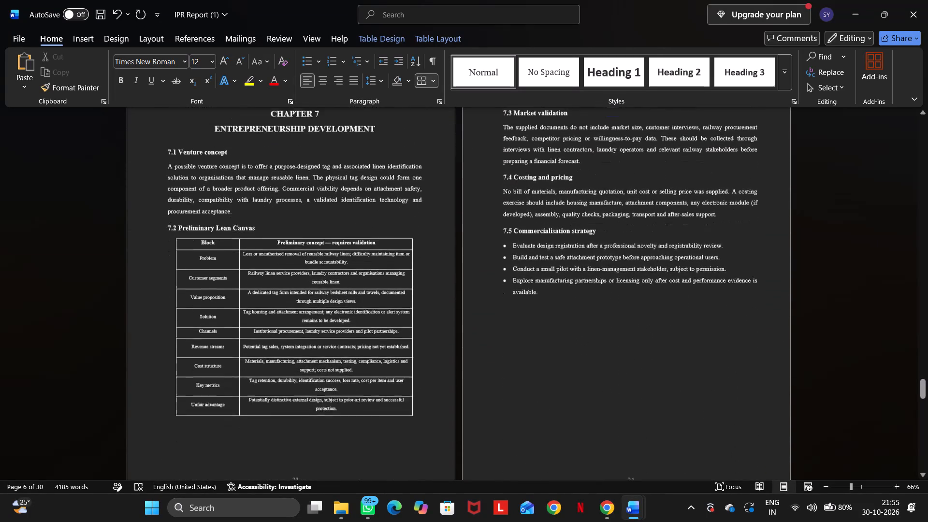
scroll(779, 361, "up", 2)
scroll(779, 361, "down", 1)
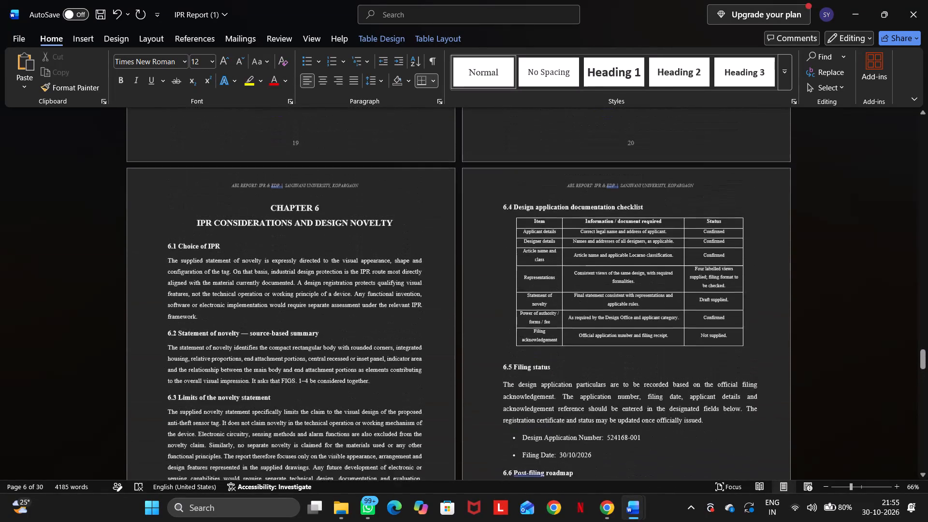
scroll(779, 361, "down", 1)
scroll(779, 361, "up", 16)
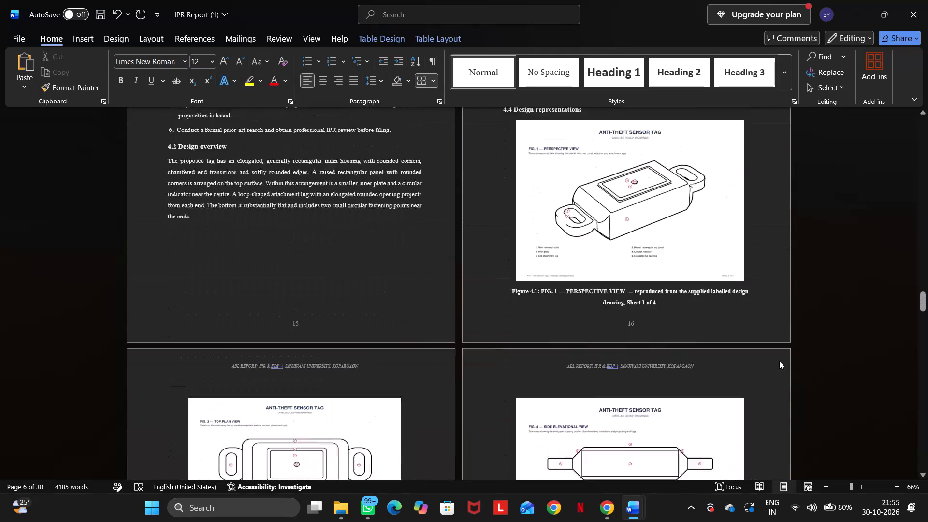
scroll(779, 361, "up", 12)
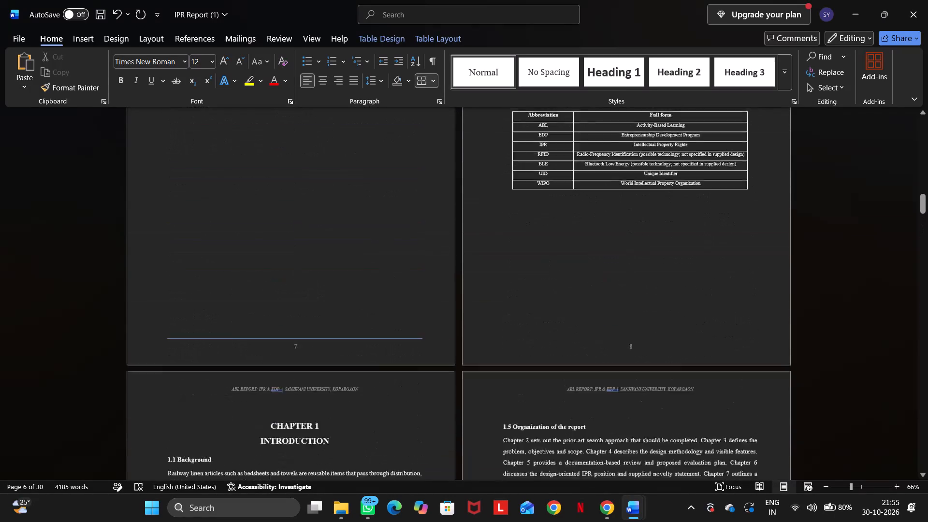
scroll(779, 361, "up", 12)
scroll(779, 361, "down", 6)
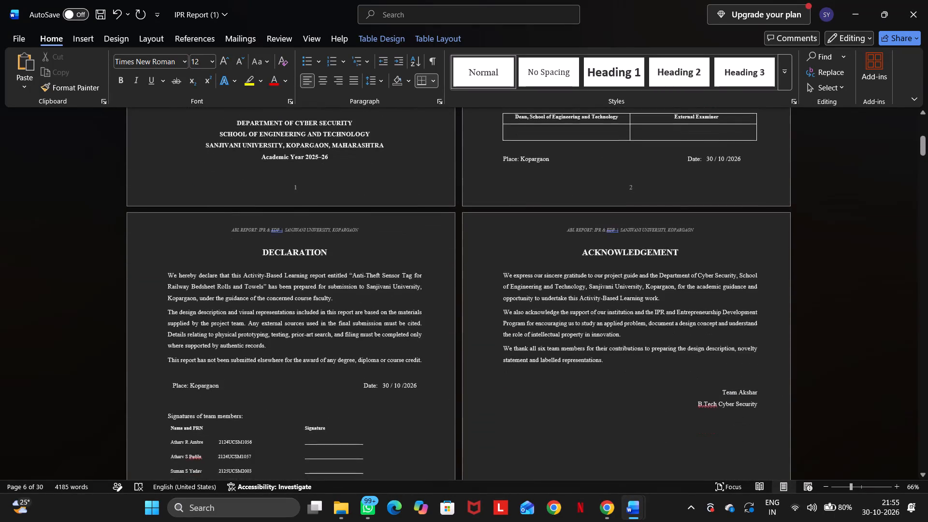
scroll(779, 361, "down", 4)
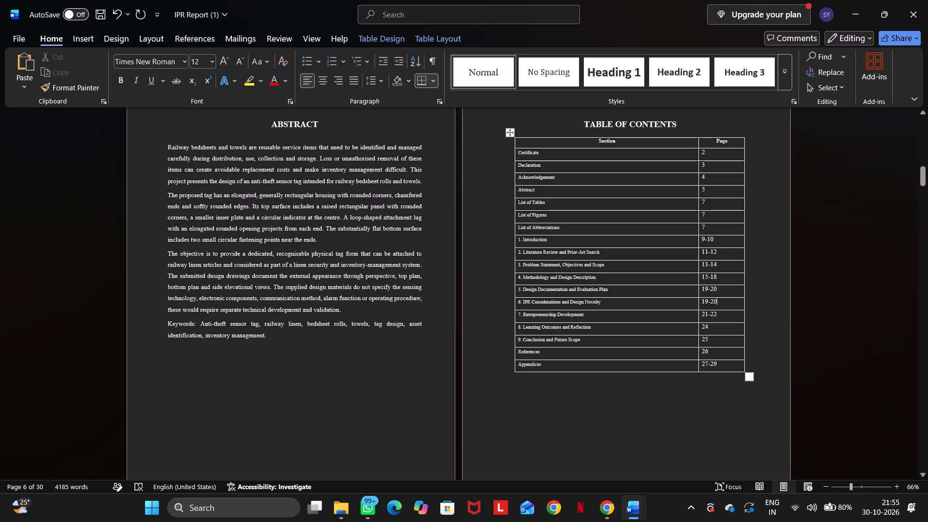
Check Chapter 6's page numbers and set the IPR Considerations and Design Novelty entry in the table of contents to 21-22.
scroll(756, 314, "down", 6)
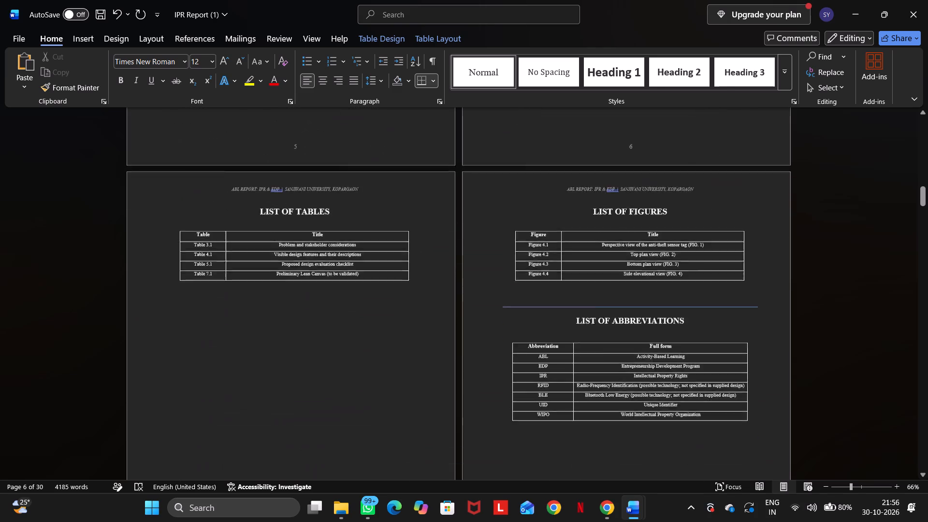
scroll(756, 314, "down", 12)
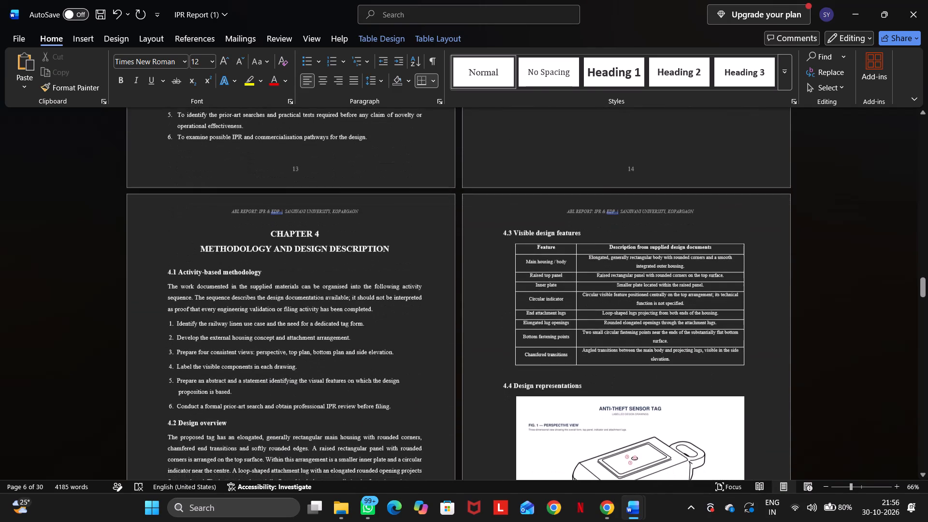
scroll(756, 314, "down", 13)
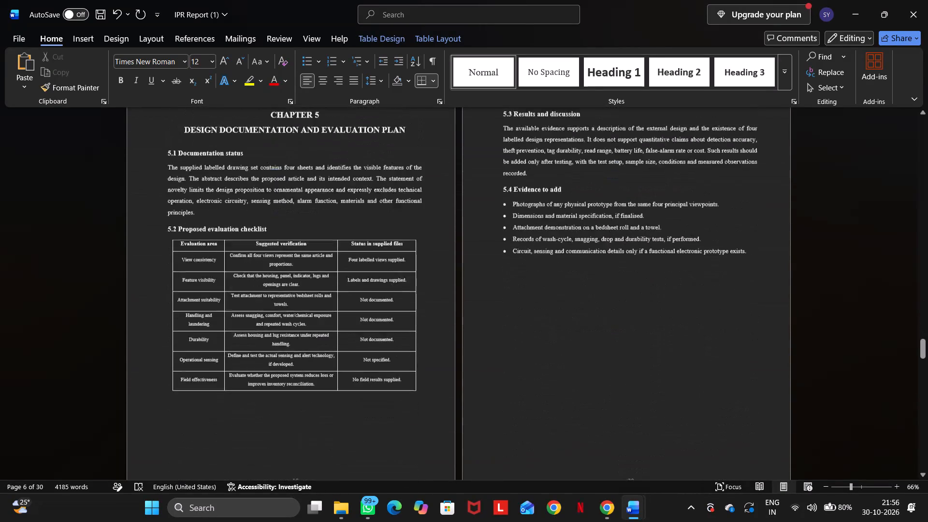
scroll(756, 314, "down", 3)
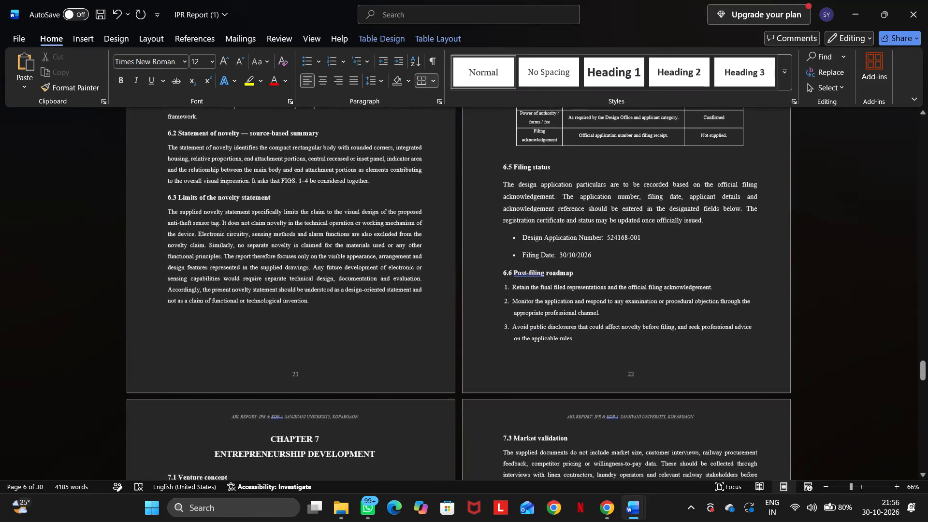
scroll(756, 314, "up", 20)
scroll(756, 314, "up", 3)
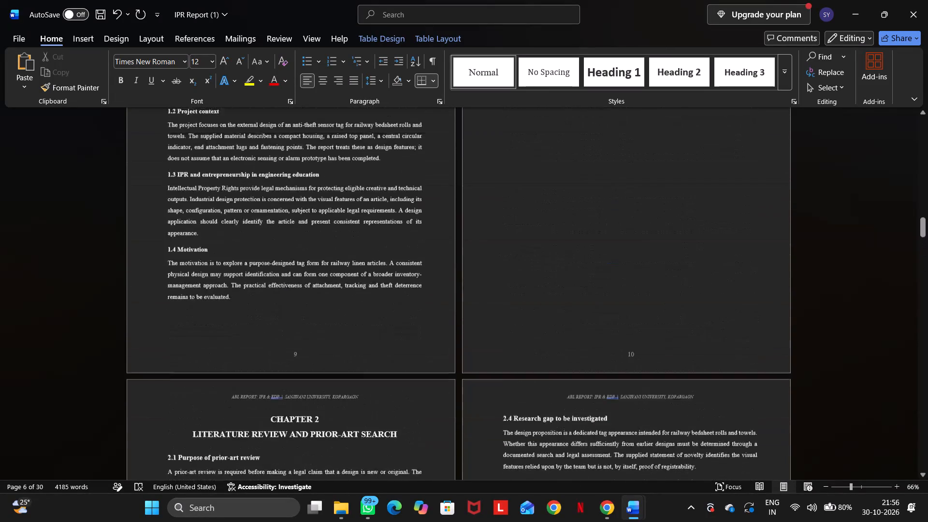
scroll(756, 314, "up", 12)
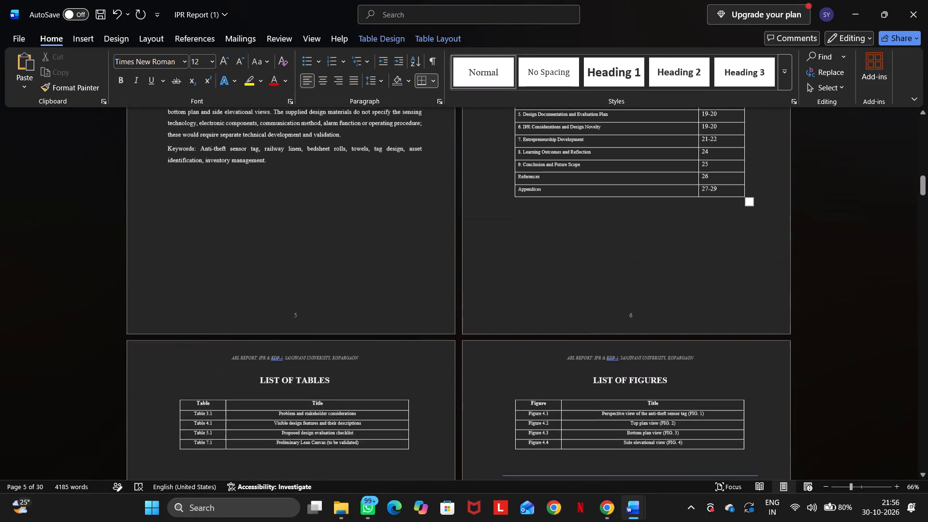
scroll(756, 314, "up", 2)
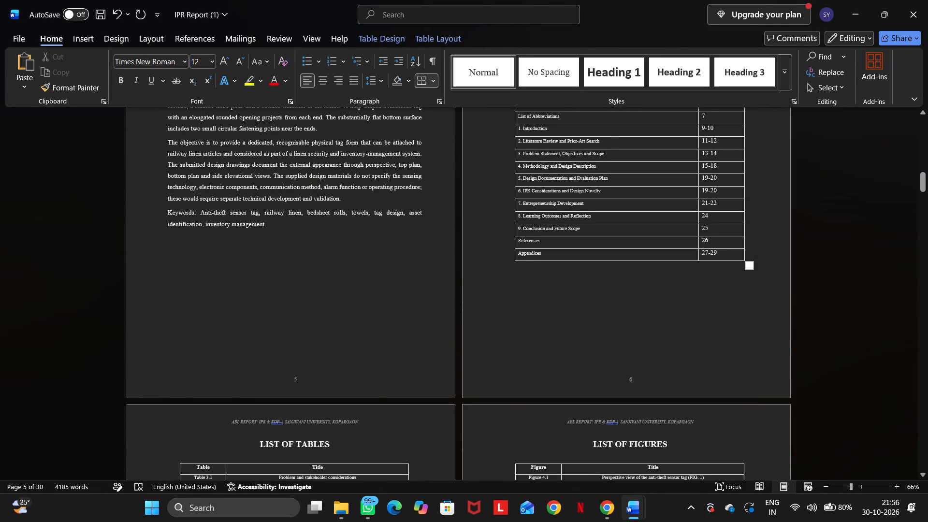
key("BackSpace")
key("BackSpace")
key("BackSpace")
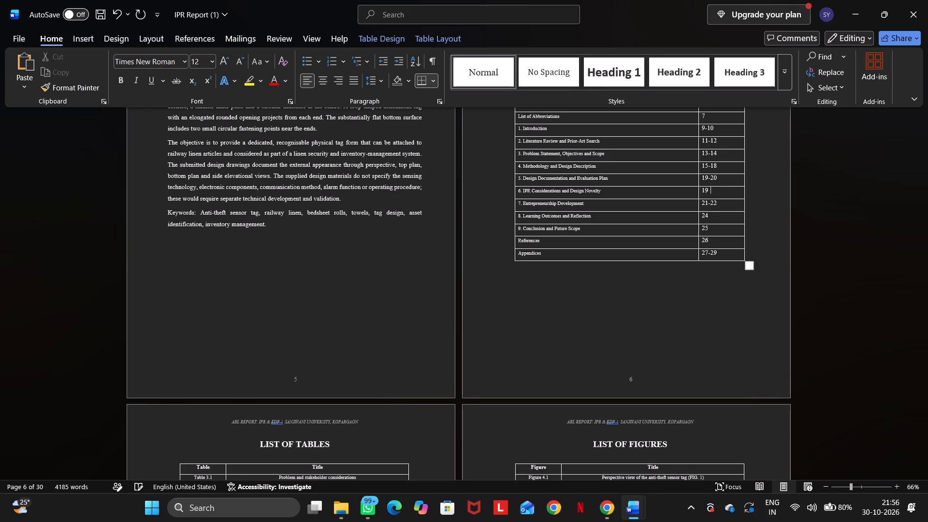
key("BackSpace")
key("BackSpace")
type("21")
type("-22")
Set the page range of the Entrepreneurship Development entry in the table of contents to 23-24.
left_click(722, 207)
key("BackSpace")
key("BackSpace")
key("BackSpace")
key("BackSpace")
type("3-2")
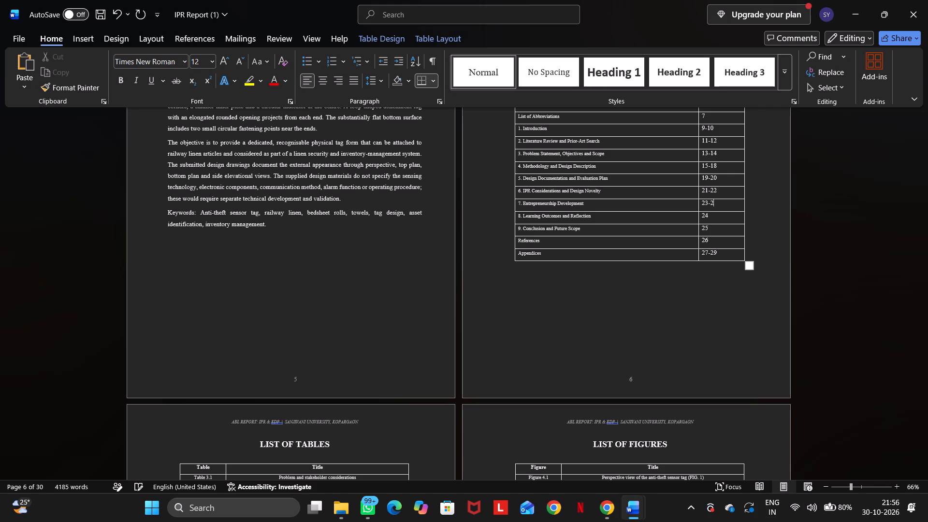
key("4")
Check the pages of Chapters 8 and 9 and set their table of contents entries to 25 and 26 respectively.
scroll(803, 245, "down", 9)
scroll(803, 245, "down", 14)
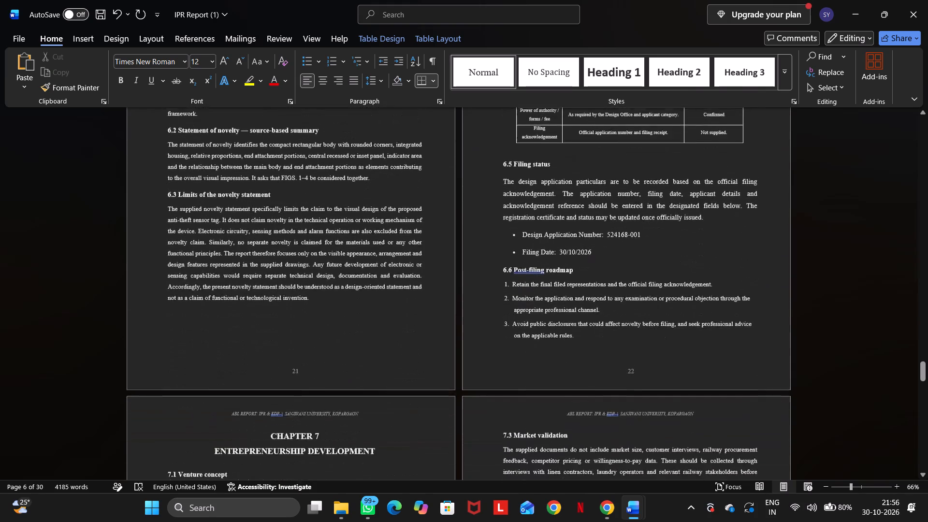
scroll(803, 245, "down", 8)
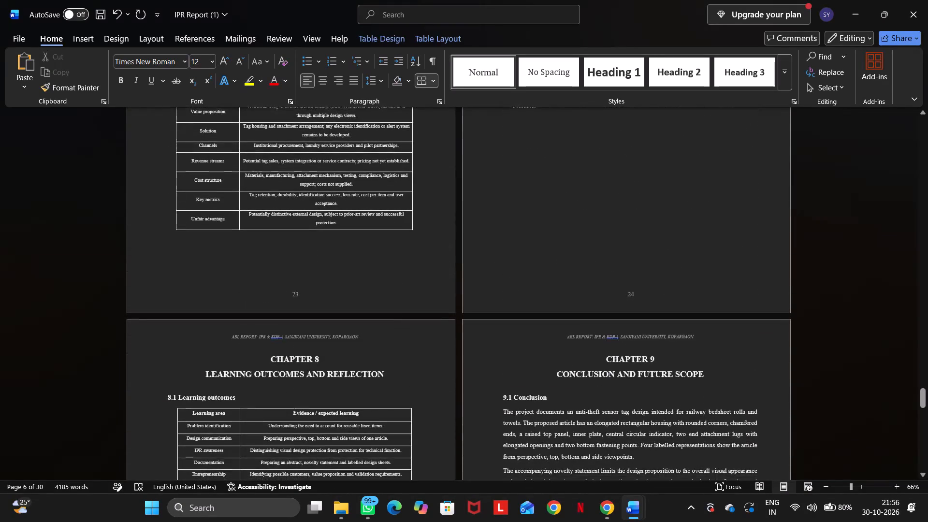
scroll(803, 245, "down", 3)
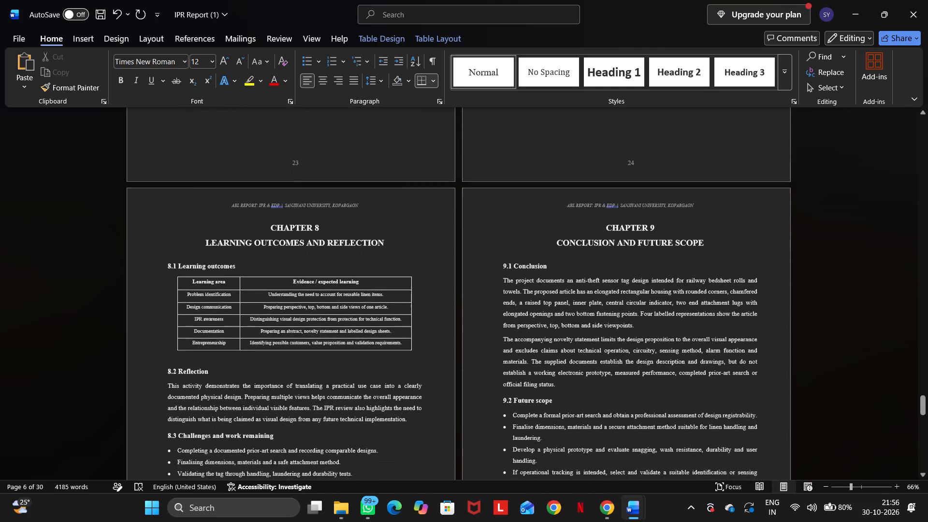
scroll(803, 245, "down", 2)
scroll(803, 245, "up", 1)
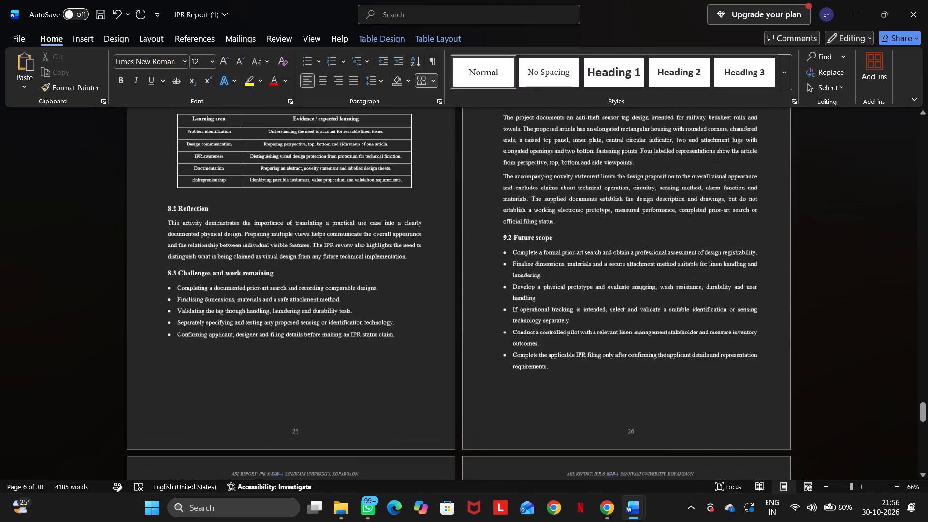
scroll(803, 245, "up", 2)
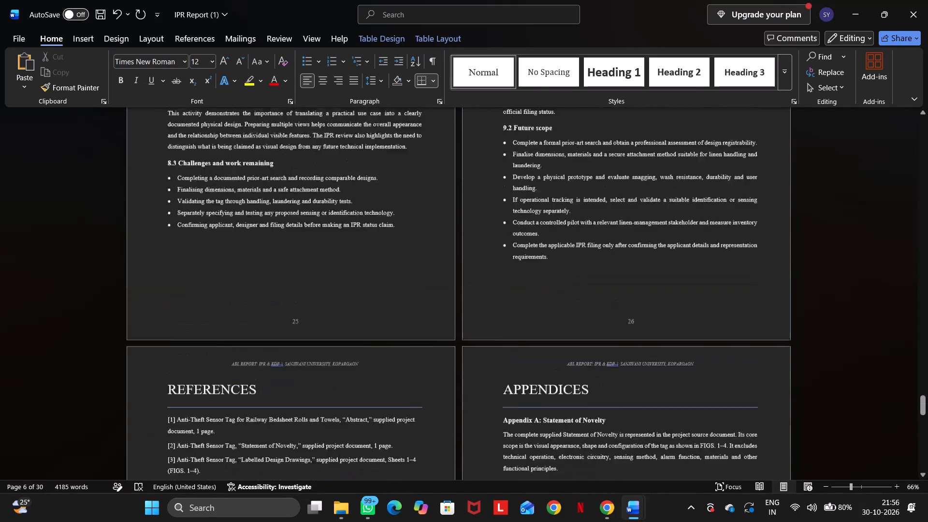
scroll(803, 245, "up", 12)
scroll(803, 245, "up", 12)
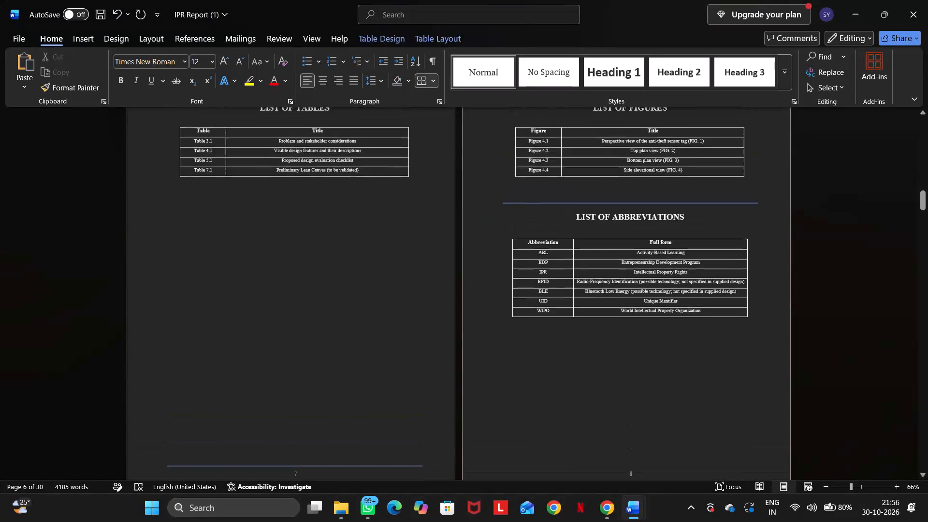
scroll(803, 245, "up", 4)
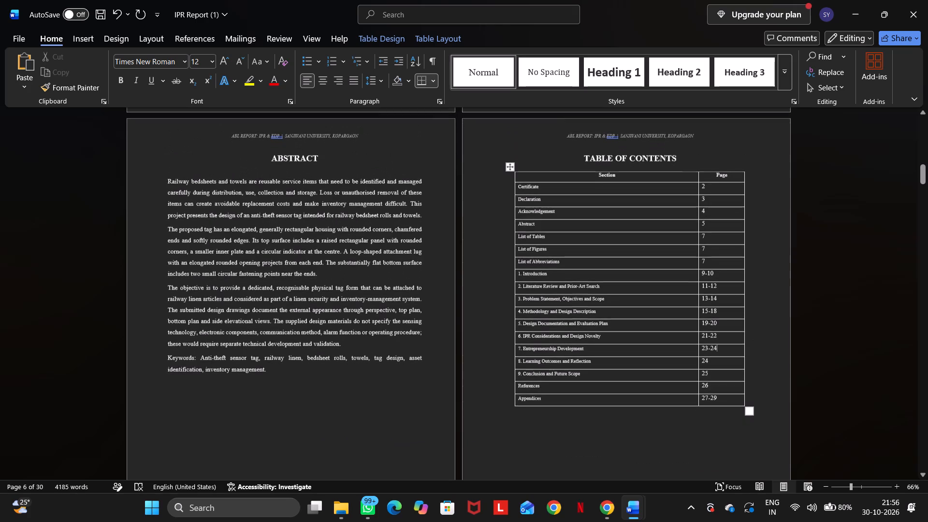
scroll(803, 245, "up", 1)
left_click(725, 359)
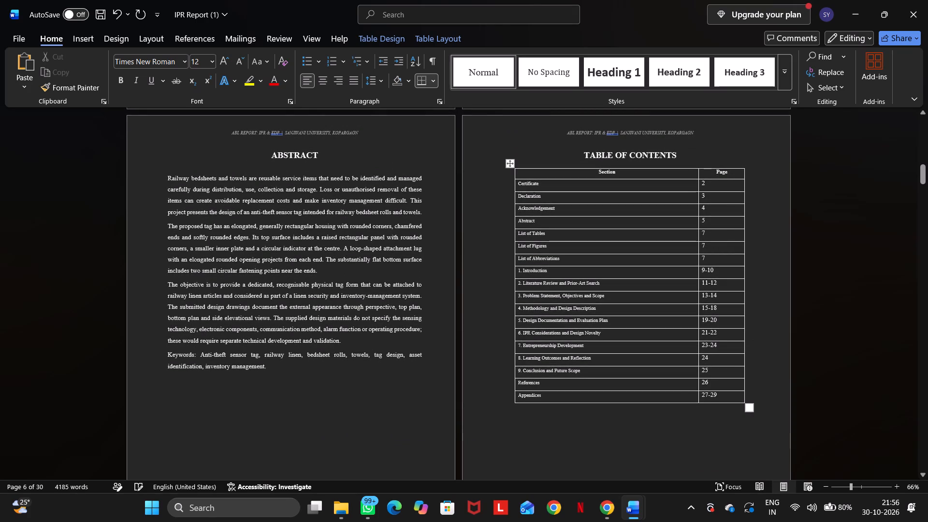
key("BackSpace")
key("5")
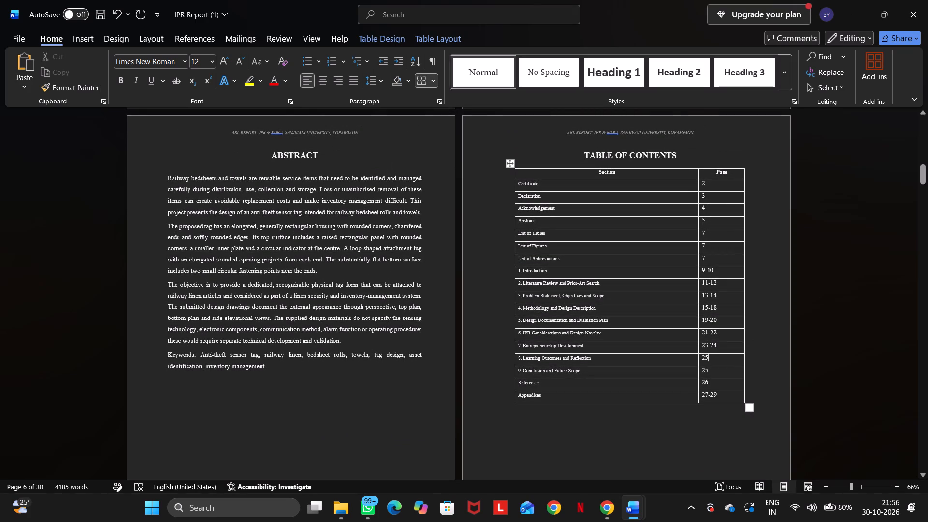
left_click(719, 373)
key("BackSpace")
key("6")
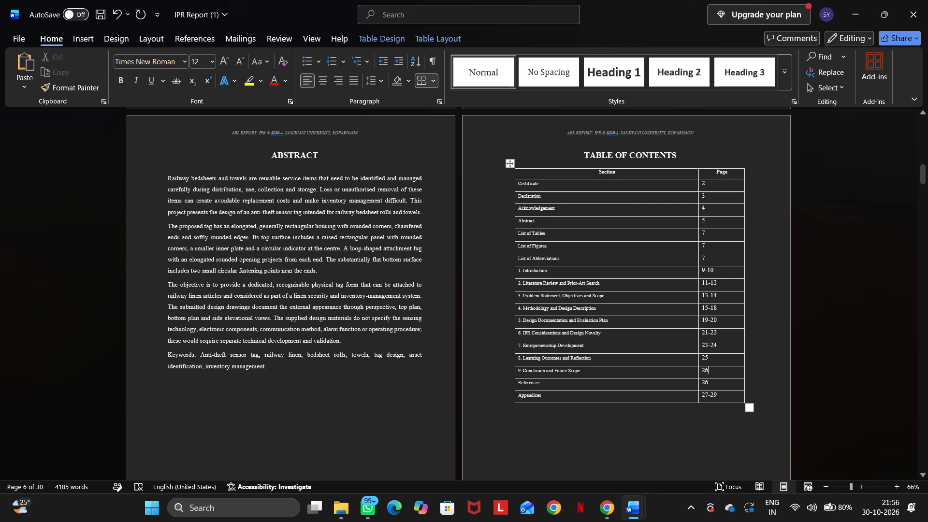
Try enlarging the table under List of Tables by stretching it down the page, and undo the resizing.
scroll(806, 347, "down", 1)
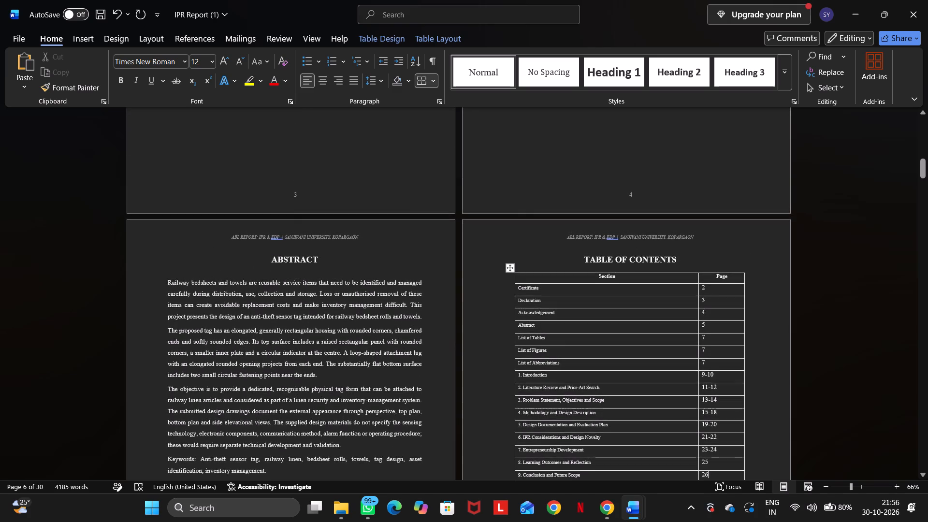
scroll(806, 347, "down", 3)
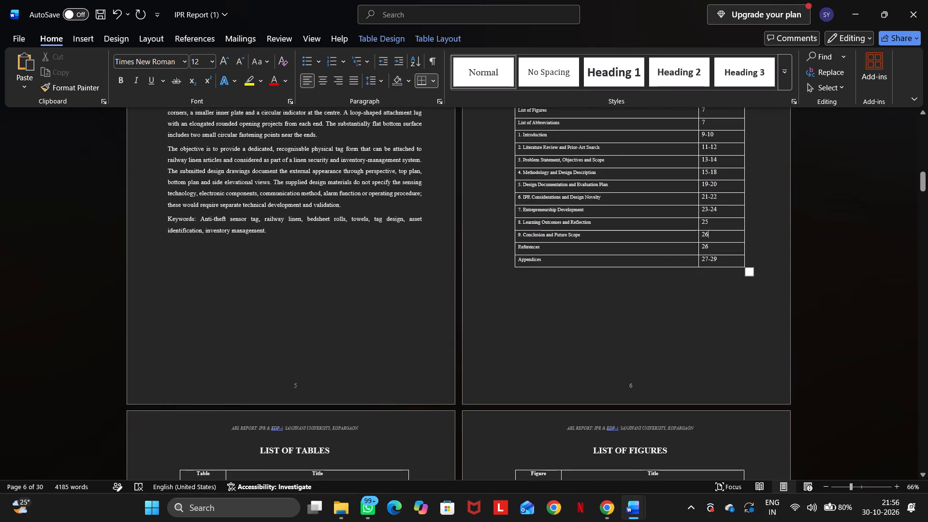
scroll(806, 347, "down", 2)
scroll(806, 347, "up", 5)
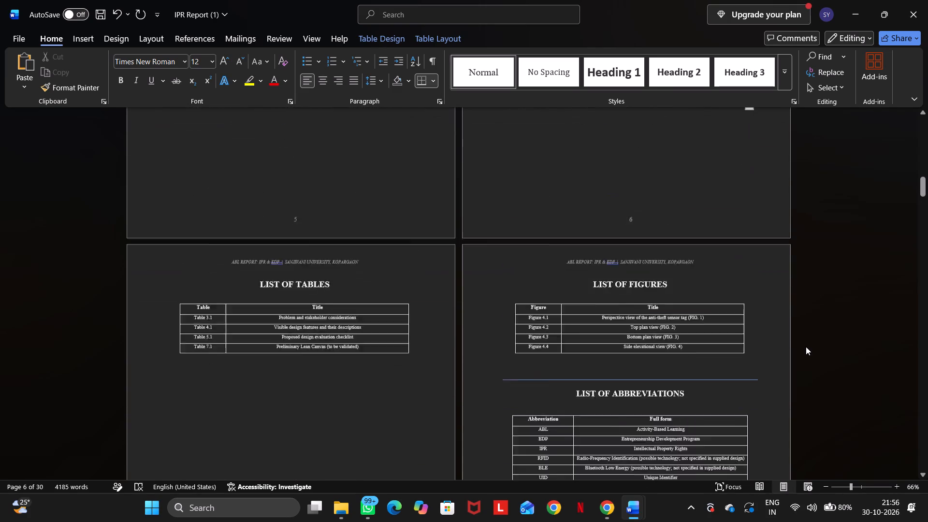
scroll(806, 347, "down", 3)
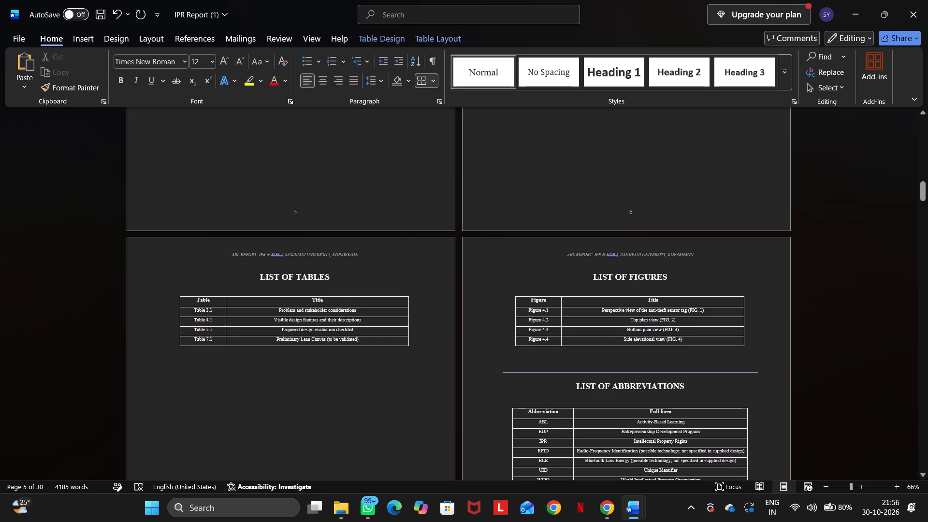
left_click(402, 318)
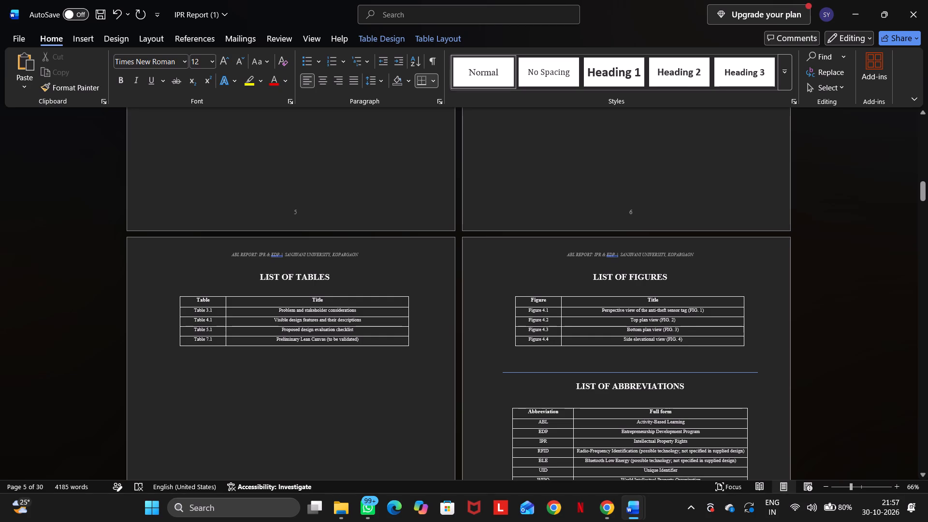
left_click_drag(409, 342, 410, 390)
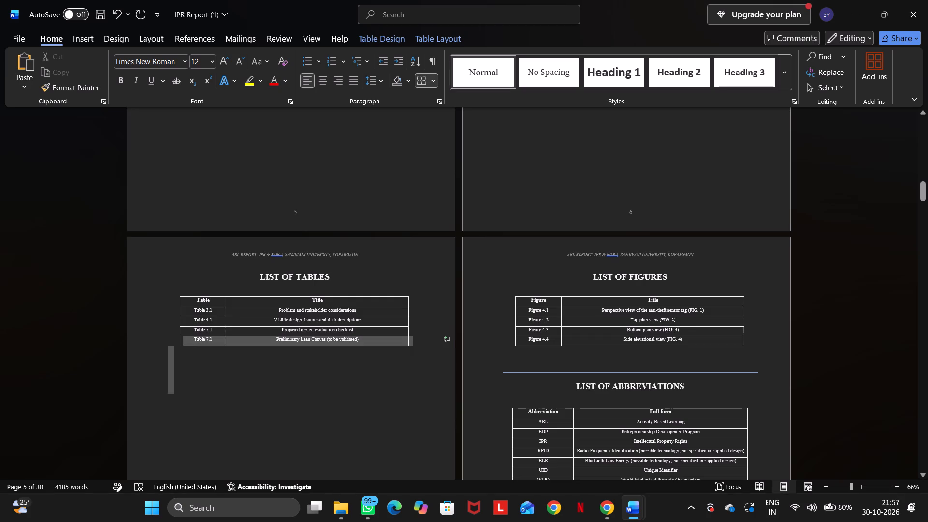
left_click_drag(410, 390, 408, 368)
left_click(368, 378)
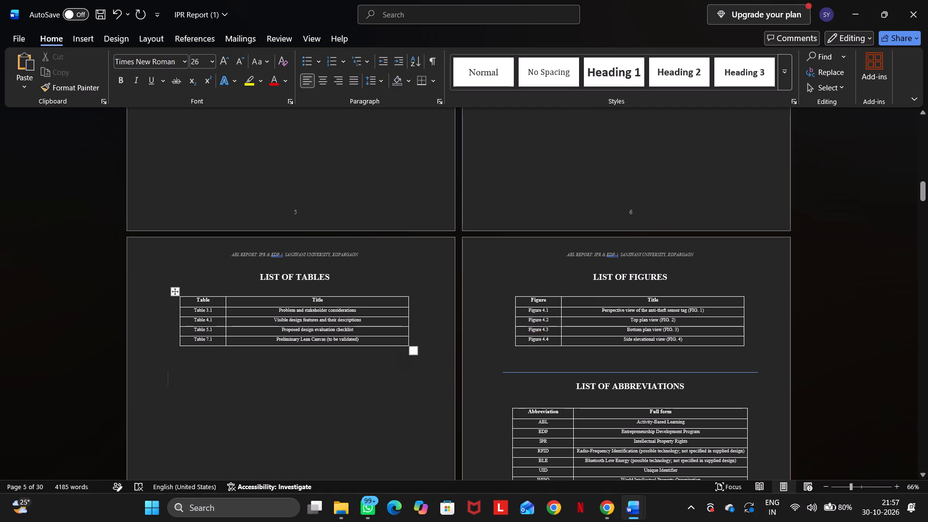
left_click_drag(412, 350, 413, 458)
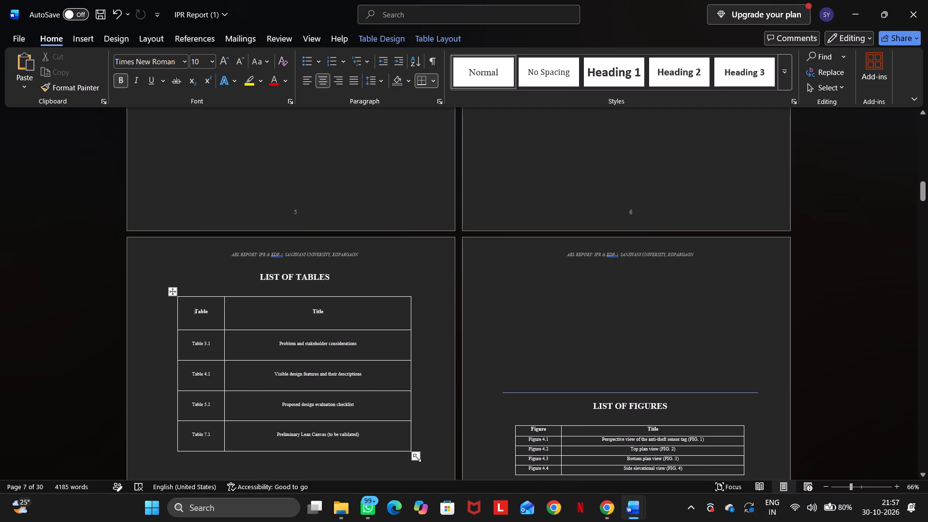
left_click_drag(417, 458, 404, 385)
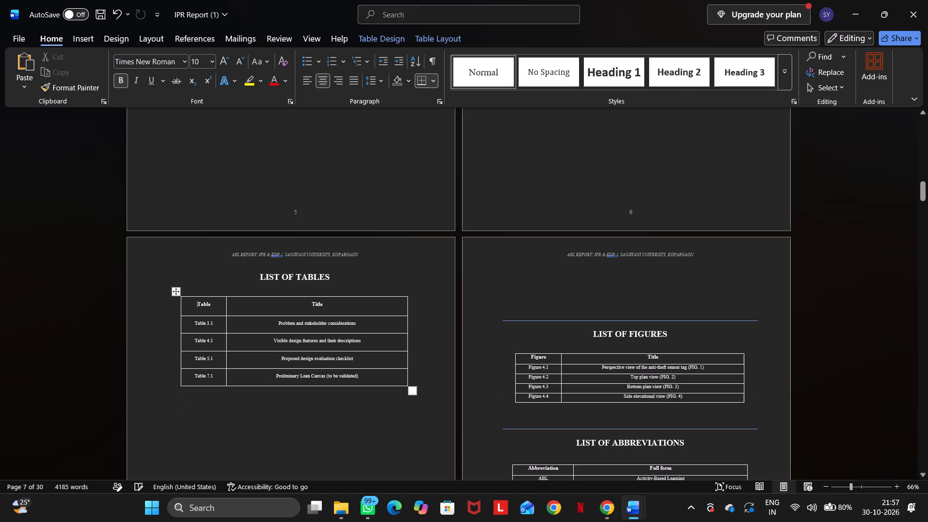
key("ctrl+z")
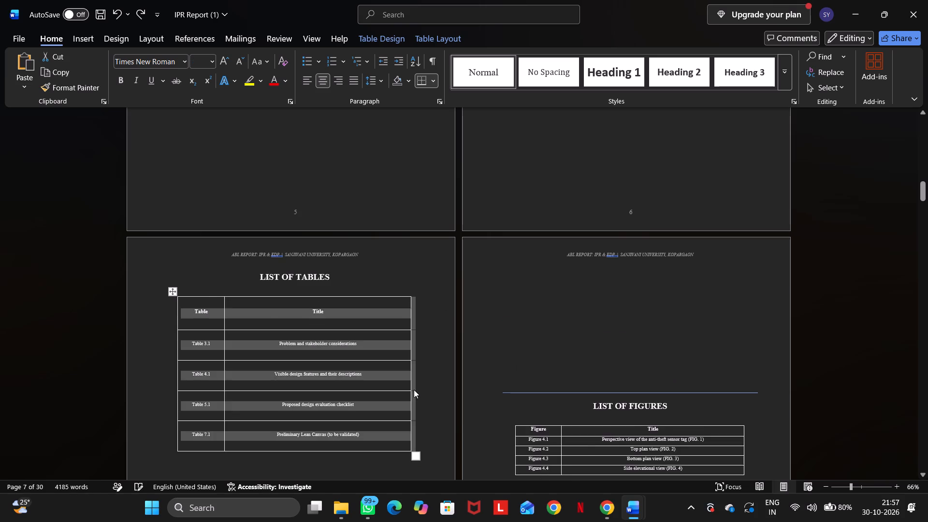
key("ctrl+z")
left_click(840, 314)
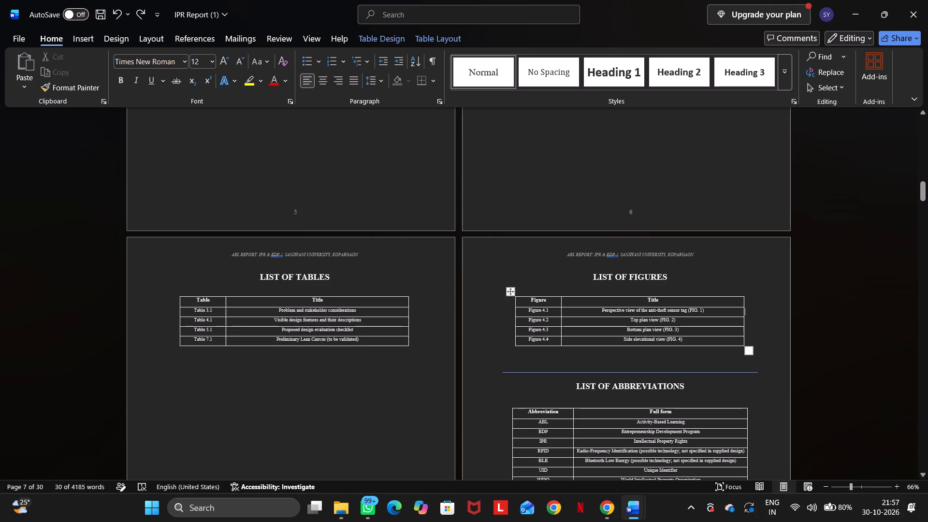
Check the pages of the front-matter lists and set the List of Figures and List of Abbreviations entries in the table of contents to 8.
scroll(840, 314, "down", 6)
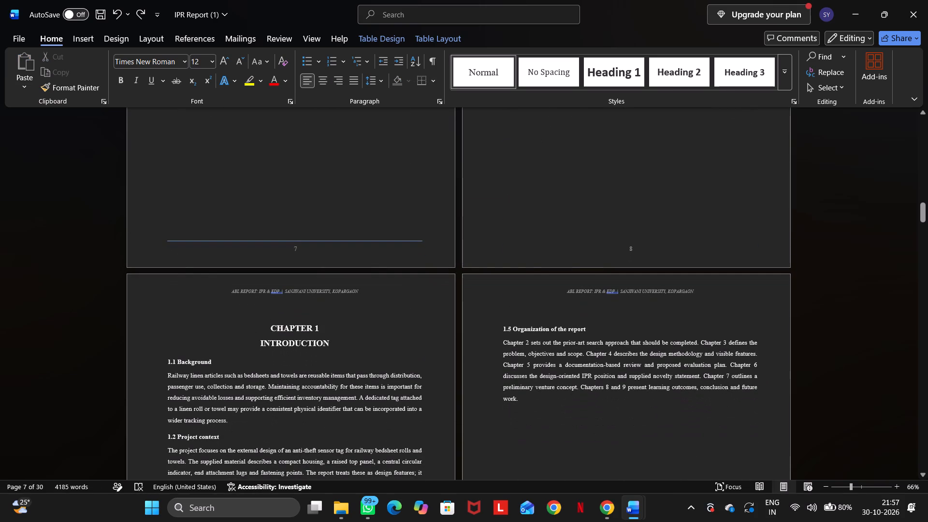
scroll(840, 314, "up", 5)
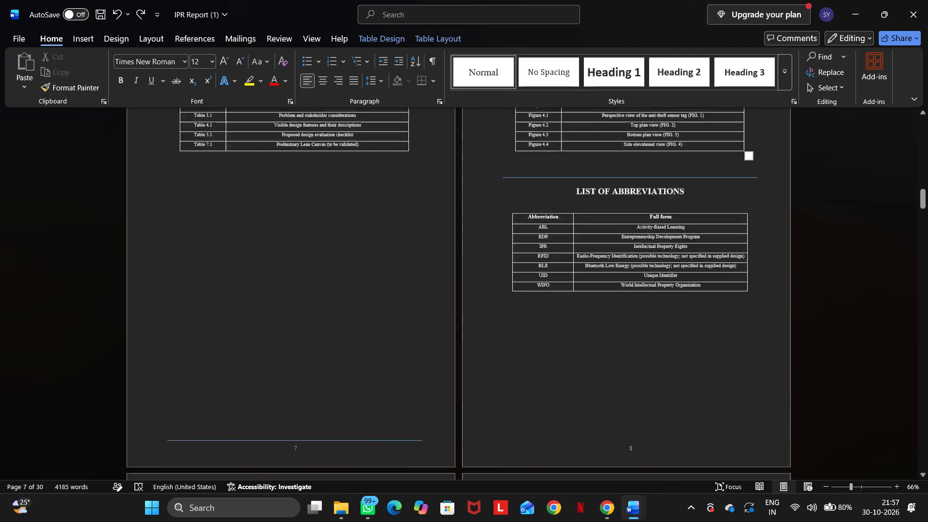
scroll(840, 314, "up", 6)
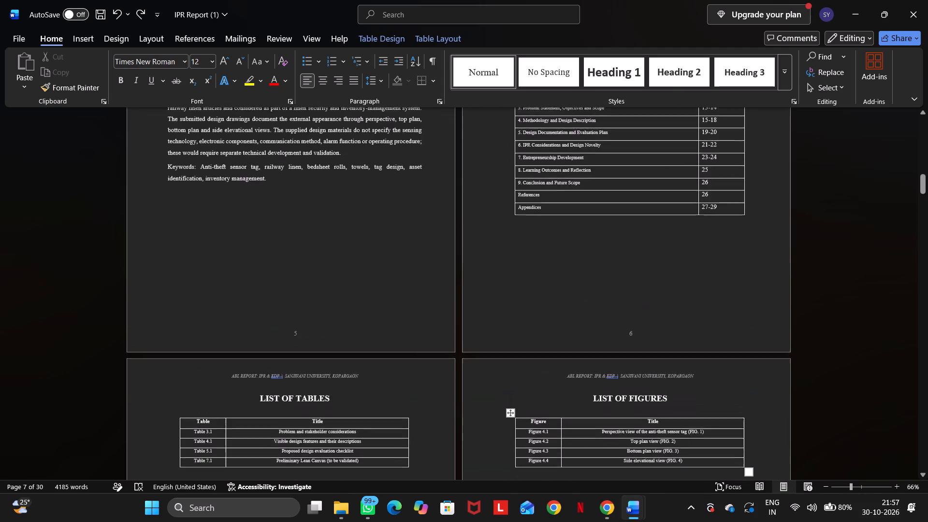
scroll(837, 312, "right", 1)
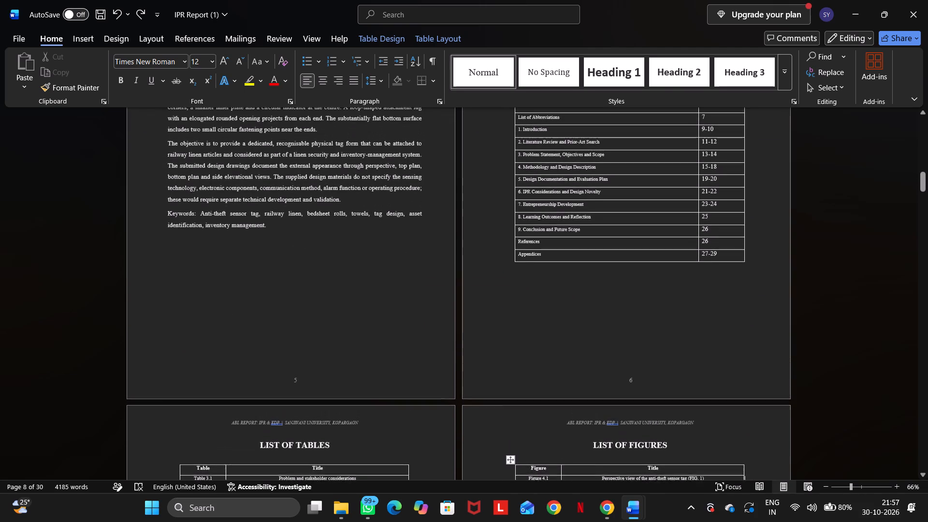
scroll(837, 312, "right", 1)
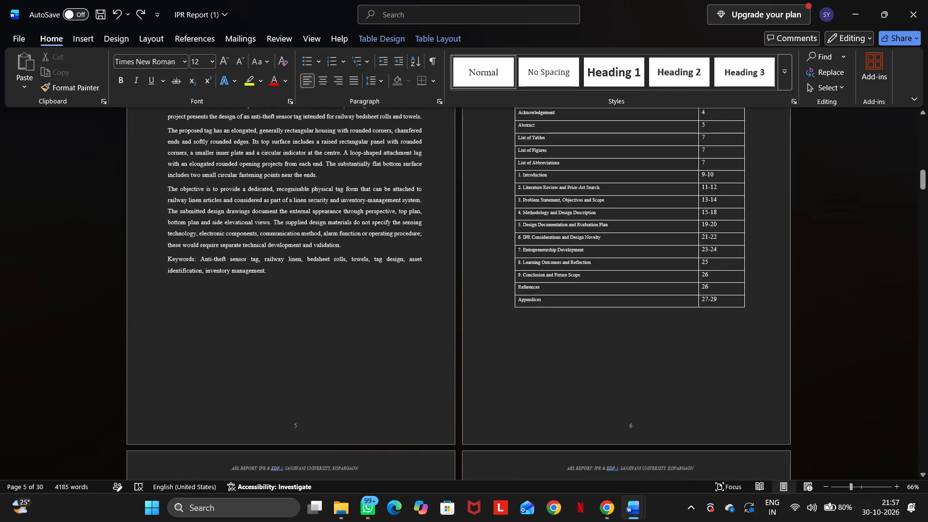
scroll(837, 312, "right", 1)
scroll(837, 312, "down", 3)
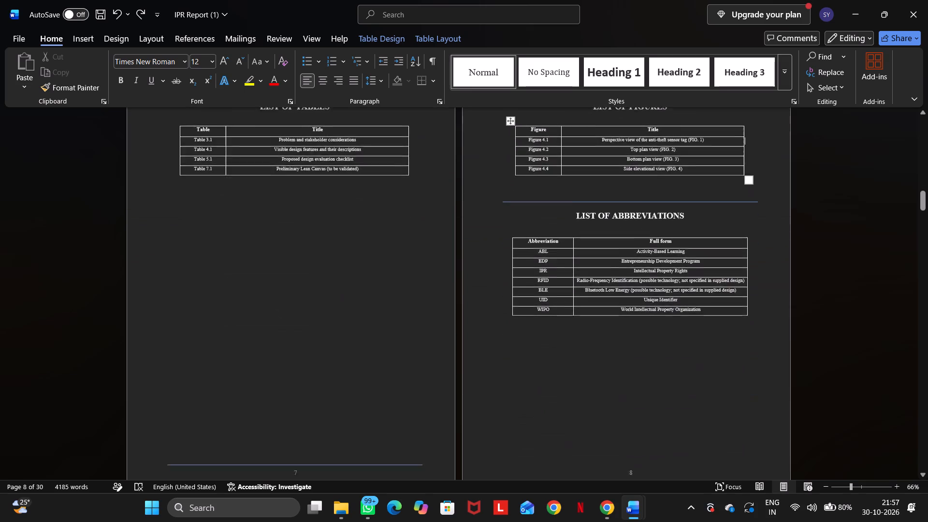
scroll(837, 312, "down", 1)
scroll(837, 312, "up", 1)
scroll(837, 312, "down", 1)
scroll(837, 312, "up", 2)
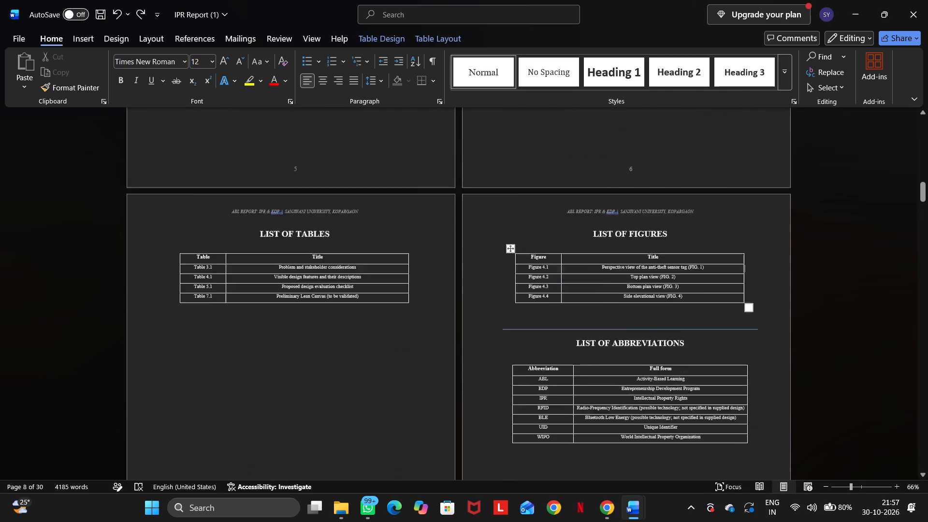
scroll(837, 312, "up", 2)
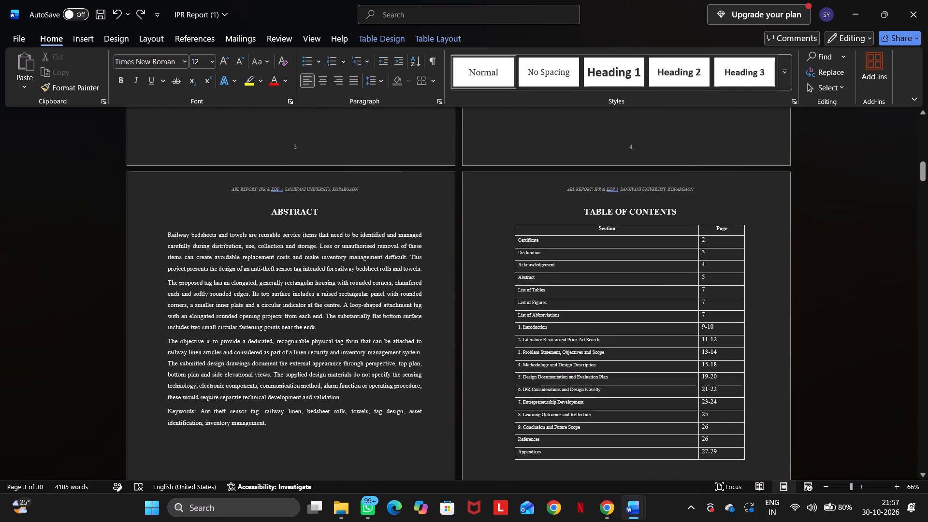
left_click(711, 305)
key("BackSpace")
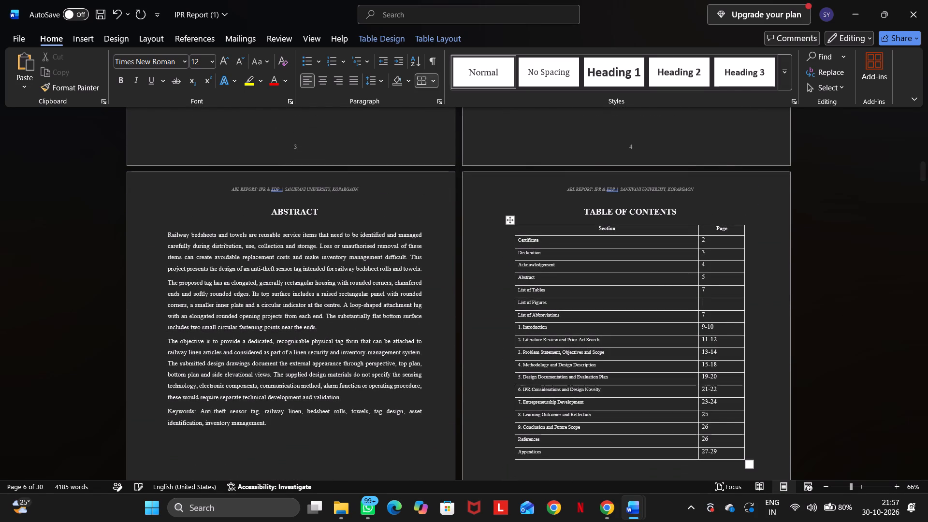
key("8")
left_click(712, 317)
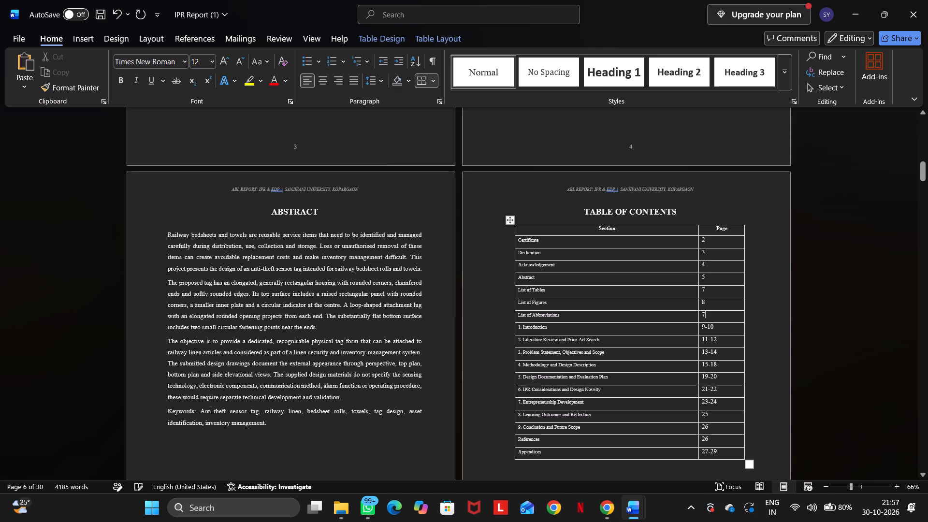
key("BackSpace")
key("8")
Check the page of the References section and set its table of contents entry to 27.
left_click(717, 442)
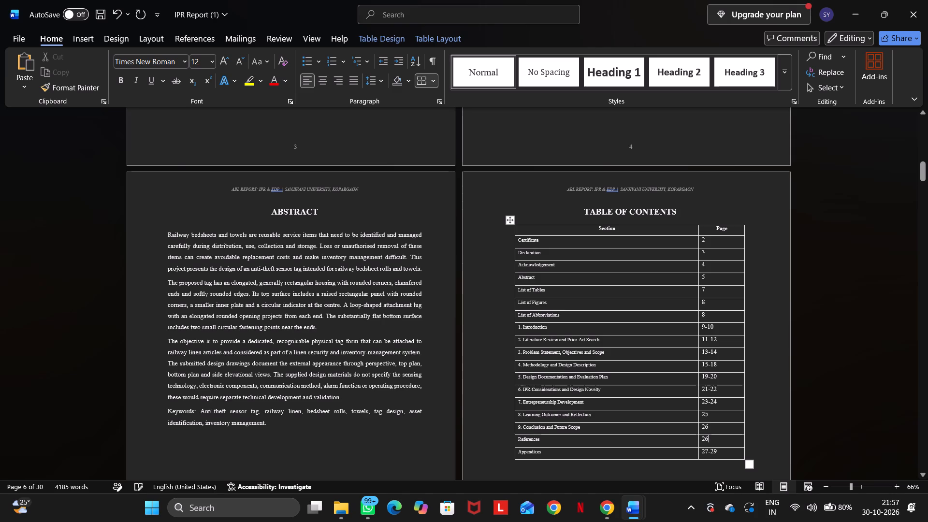
key("BackSpace")
key("BackSpace")
scroll(871, 409, "down", 9)
scroll(871, 409, "down", 17)
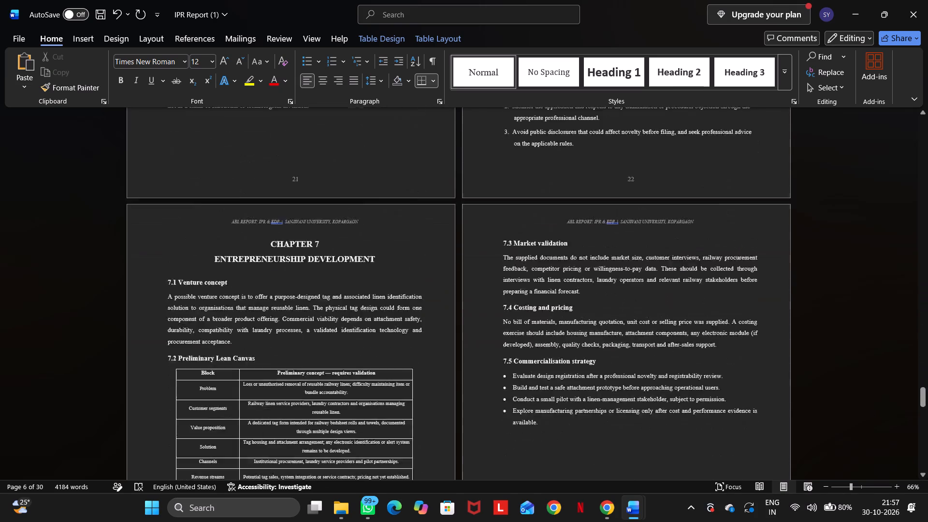
scroll(871, 409, "down", 7)
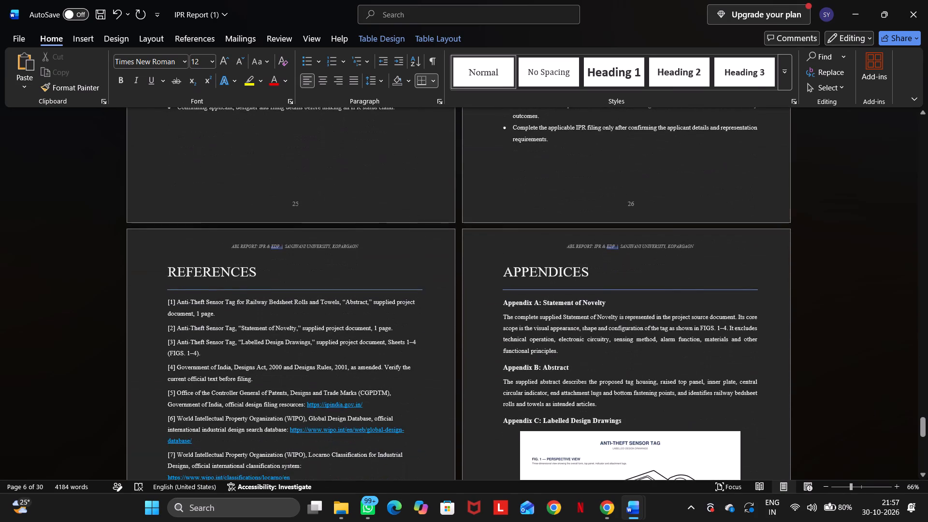
scroll(871, 409, "down", 4)
scroll(871, 409, "up", 1)
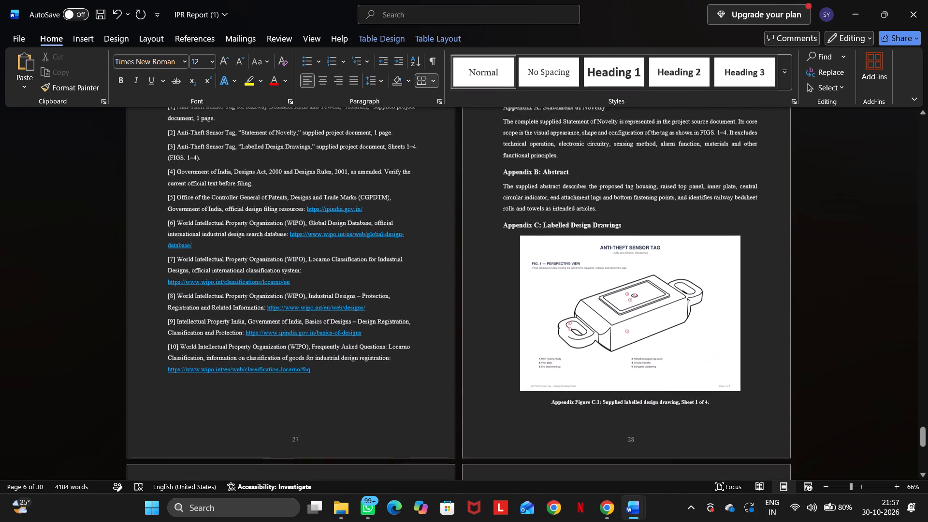
scroll(871, 409, "up", 4)
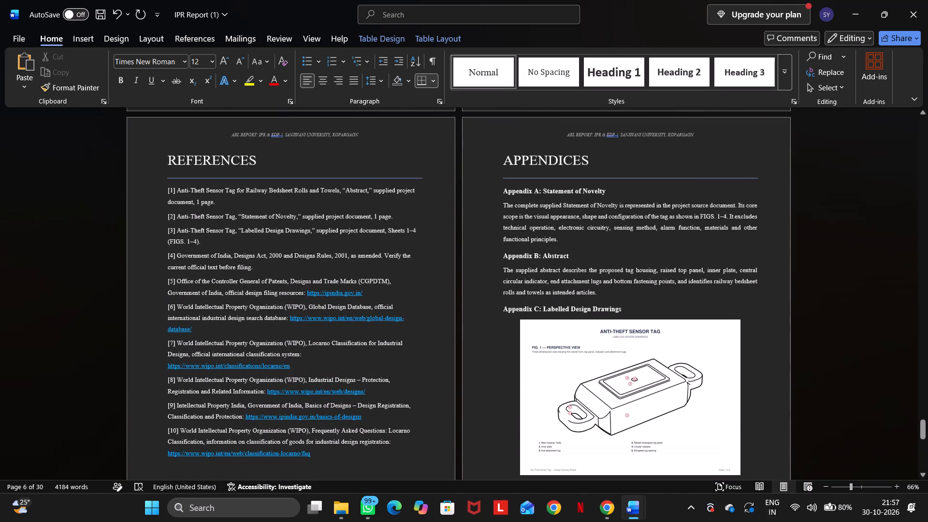
scroll(871, 409, "up", 18)
scroll(871, 409, "up", 13)
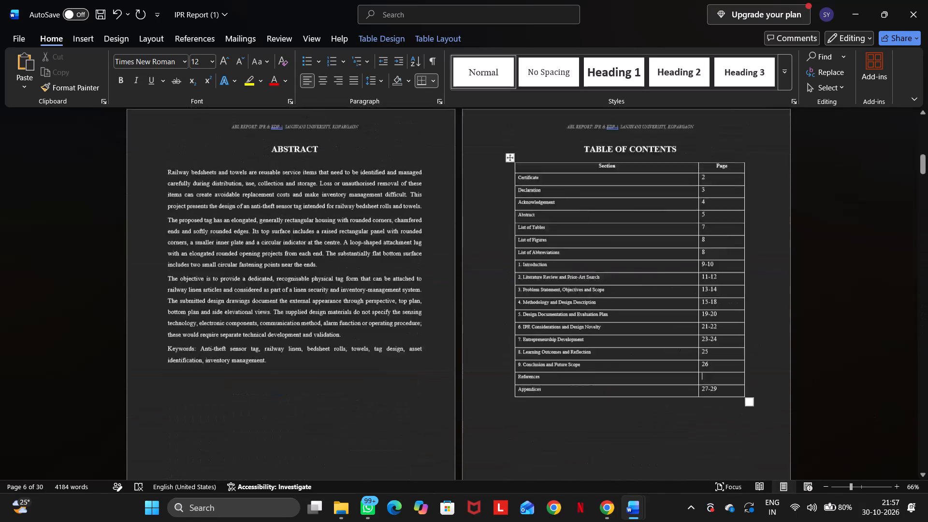
scroll(871, 409, "down", 5)
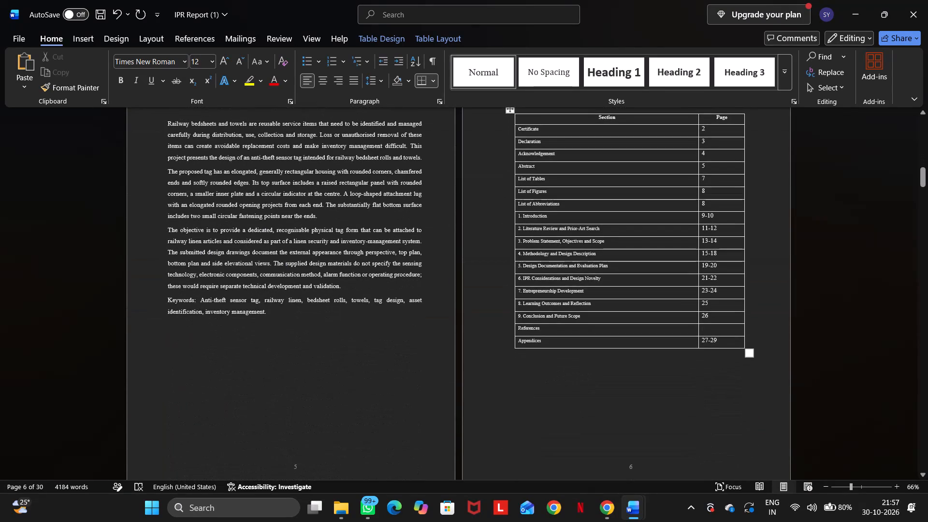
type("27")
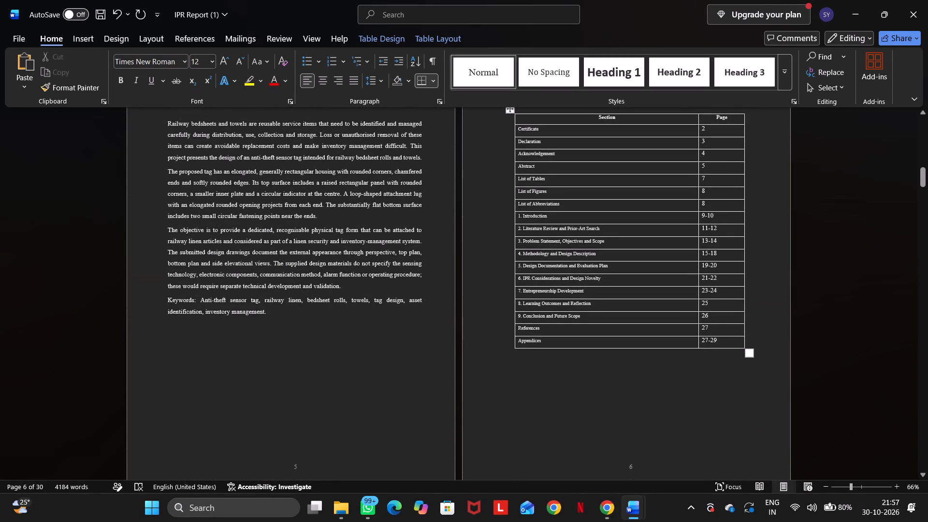
Check the pages the Appendices span and set their table of contents entry to 28-30.
left_click(727, 343)
scroll(886, 331, "down", 9)
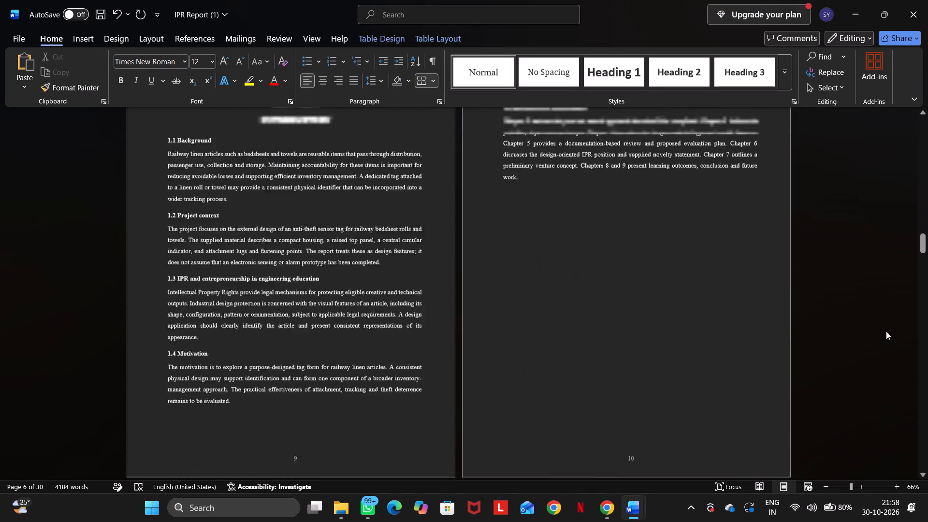
scroll(886, 331, "down", 8)
scroll(886, 331, "down", 20)
scroll(886, 331, "up", 6)
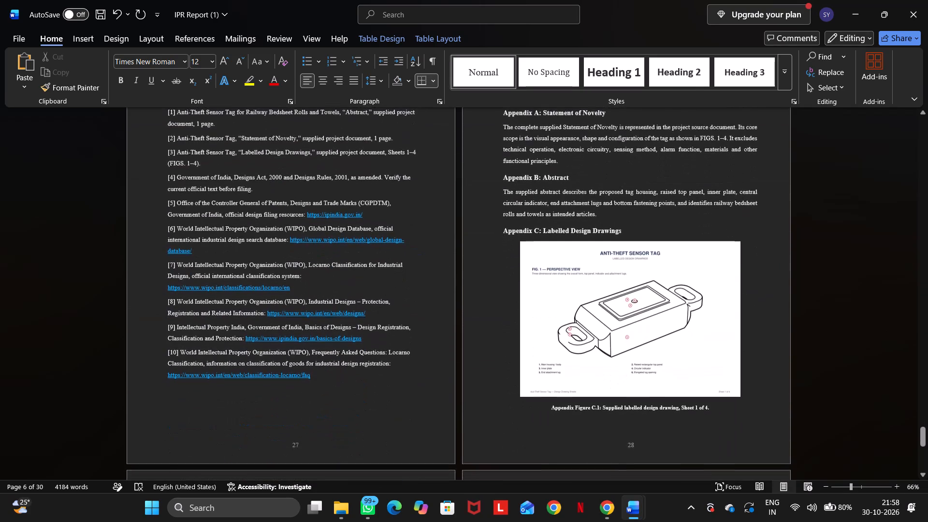
scroll(886, 331, "down", 8)
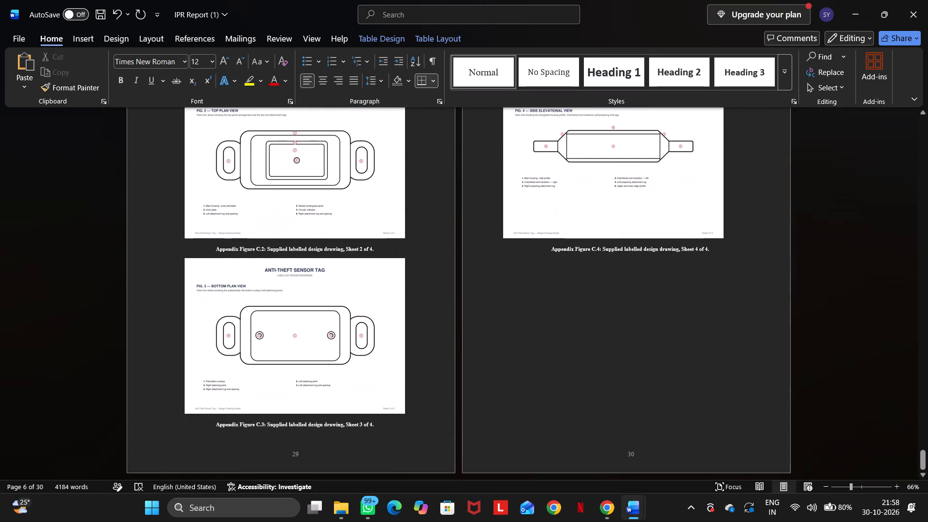
scroll(886, 331, "up", 13)
scroll(886, 331, "up", 17)
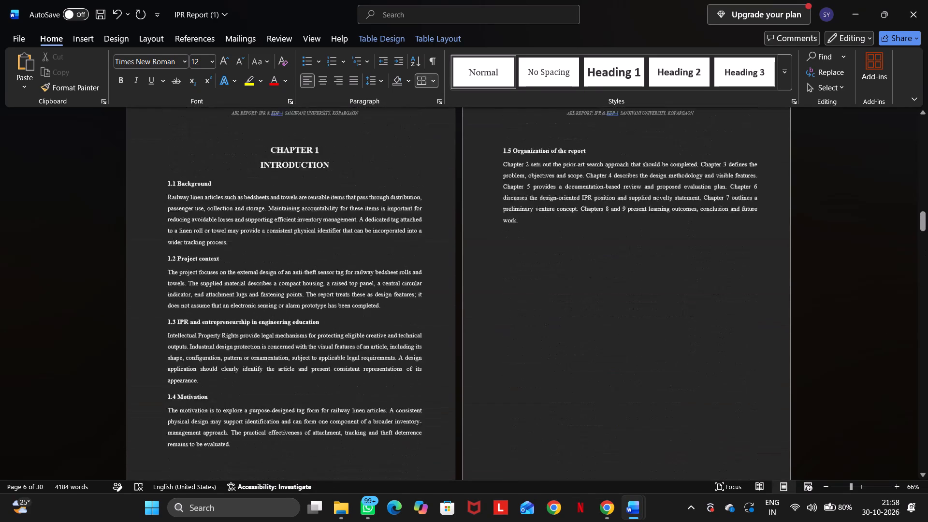
scroll(886, 331, "up", 10)
scroll(886, 331, "down", 5)
scroll(886, 331, "up", 1)
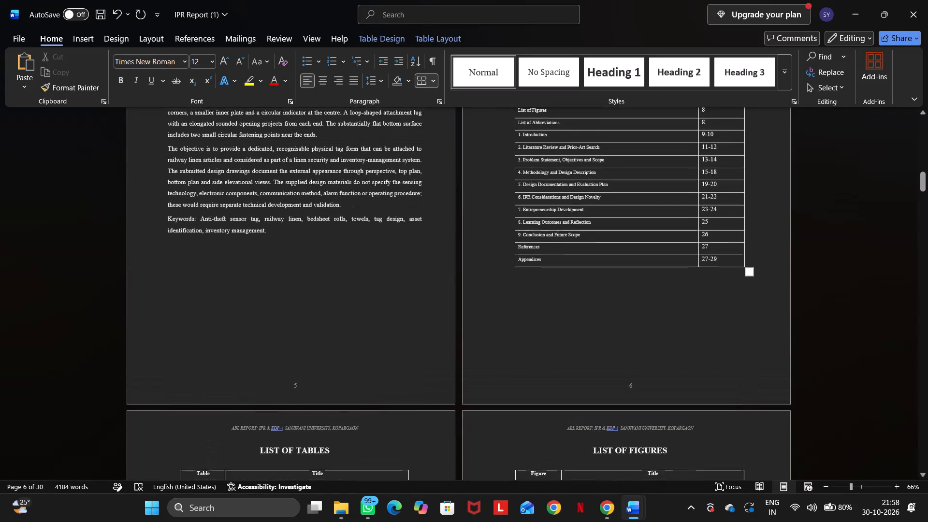
key("BackSpace")
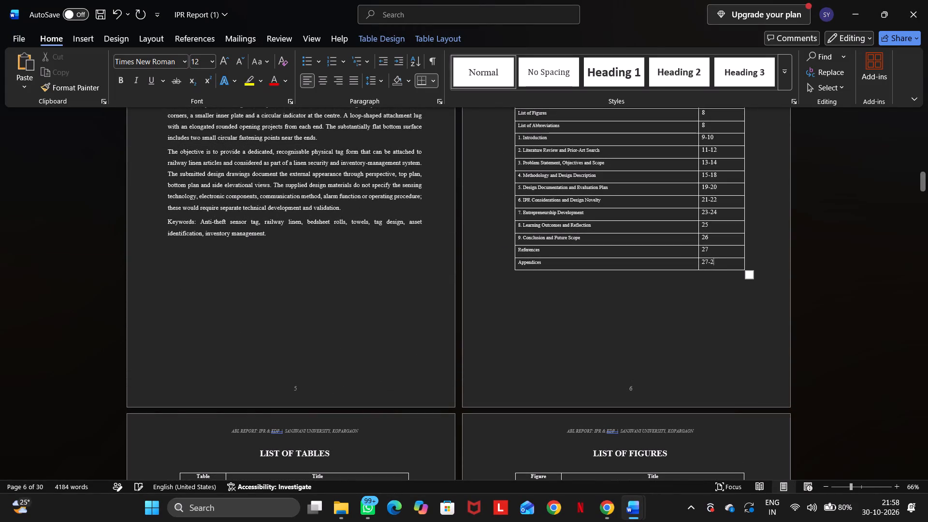
key("BackSpace")
key("BackSpace")
key("BackSpace")
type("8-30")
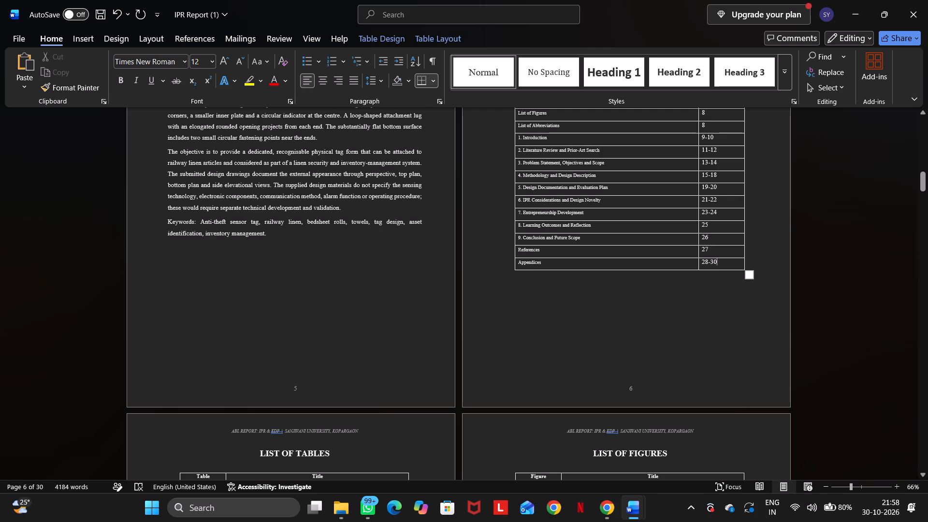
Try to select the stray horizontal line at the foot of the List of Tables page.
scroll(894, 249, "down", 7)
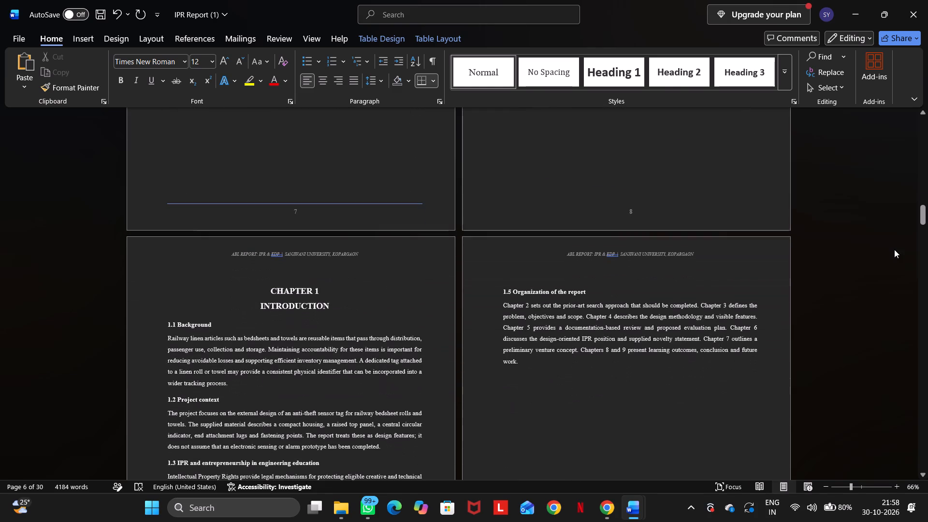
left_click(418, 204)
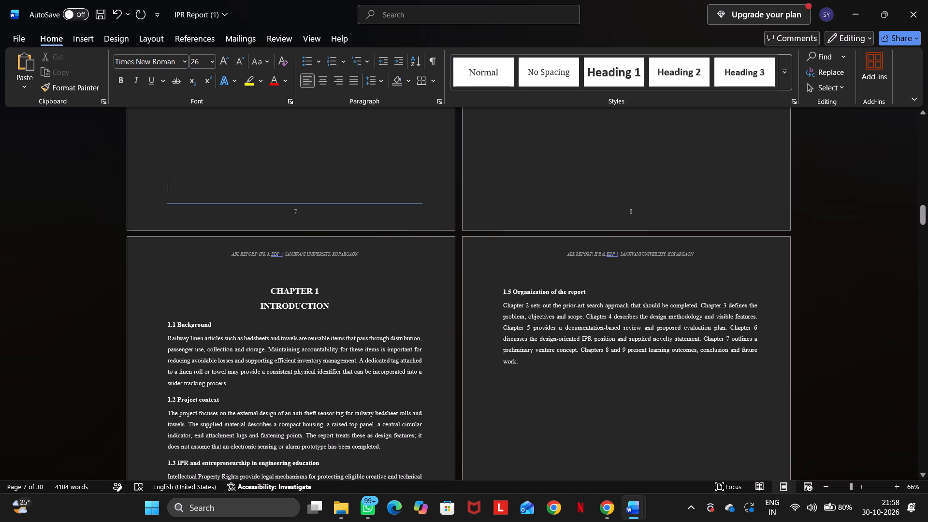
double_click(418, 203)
Look through the report from the table of contents to the last appendix page, examining the References and Appendices headings.
scroll(794, 204, "down", 4)
scroll(794, 204, "up", 3)
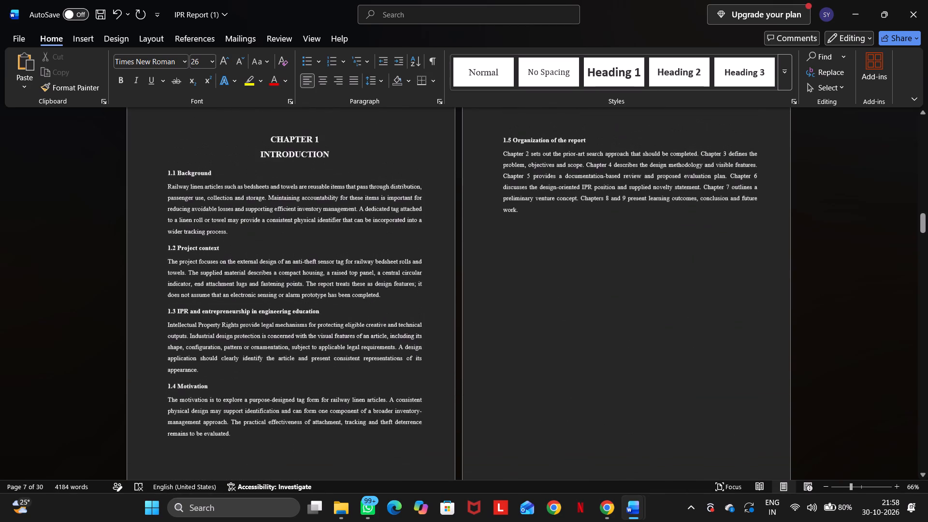
scroll(794, 204, "up", 6)
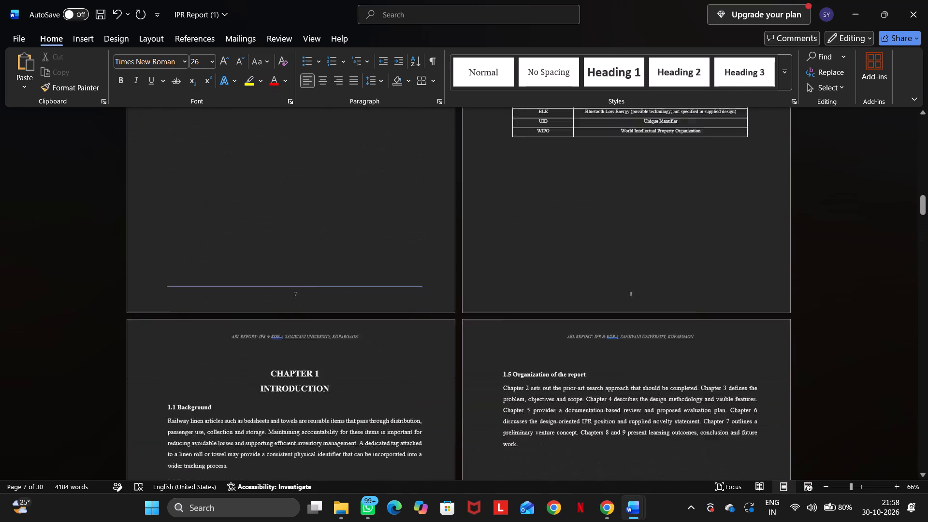
scroll(794, 204, "up", 5)
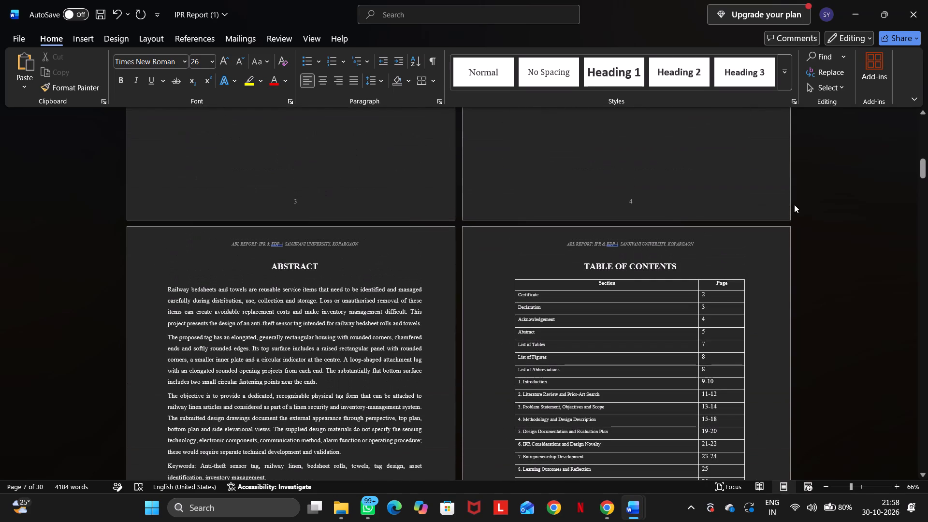
scroll(796, 311, "down", 13)
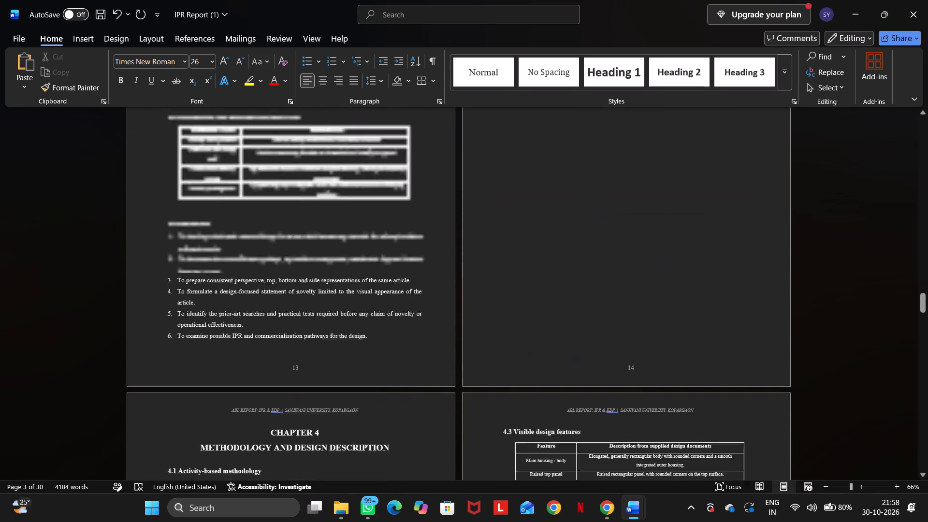
scroll(796, 311, "down", 20)
scroll(796, 311, "down", 20)
scroll(796, 311, "down", 20)
scroll(796, 311, "down", 4)
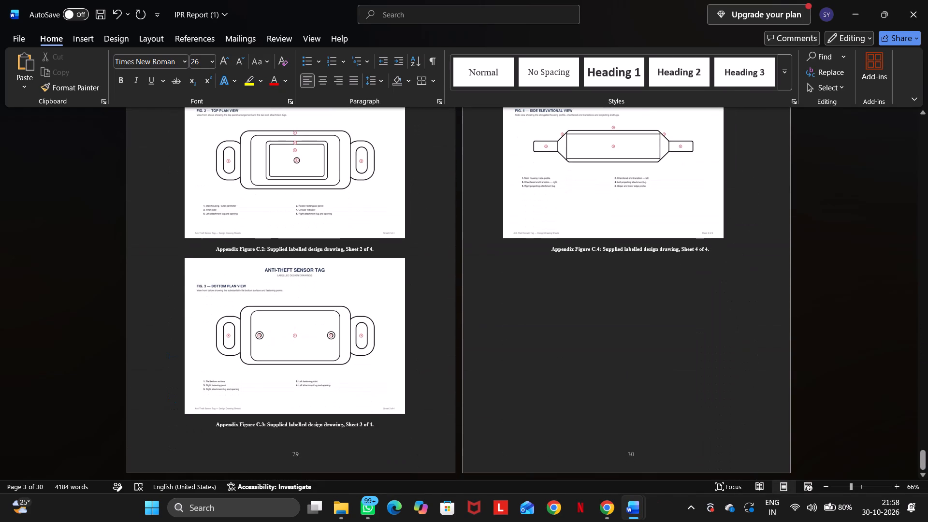
scroll(796, 311, "up", 12)
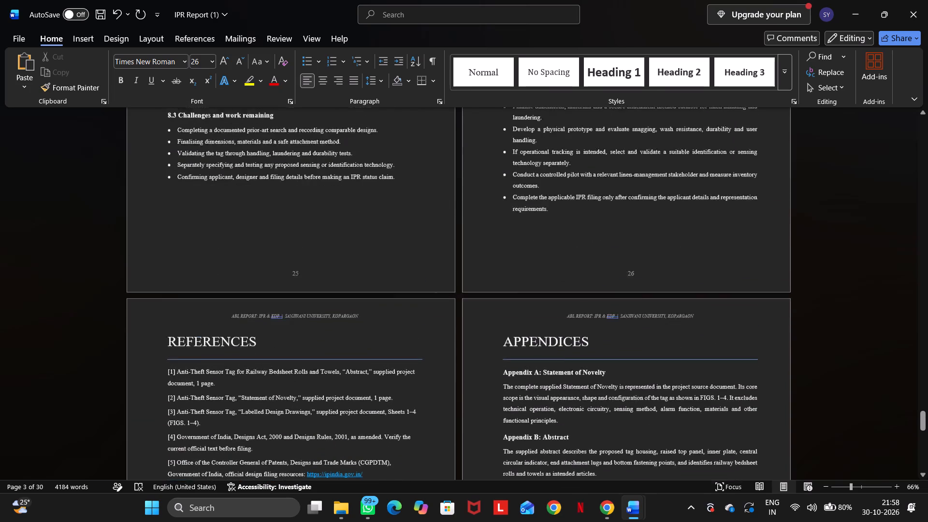
scroll(796, 311, "up", 3)
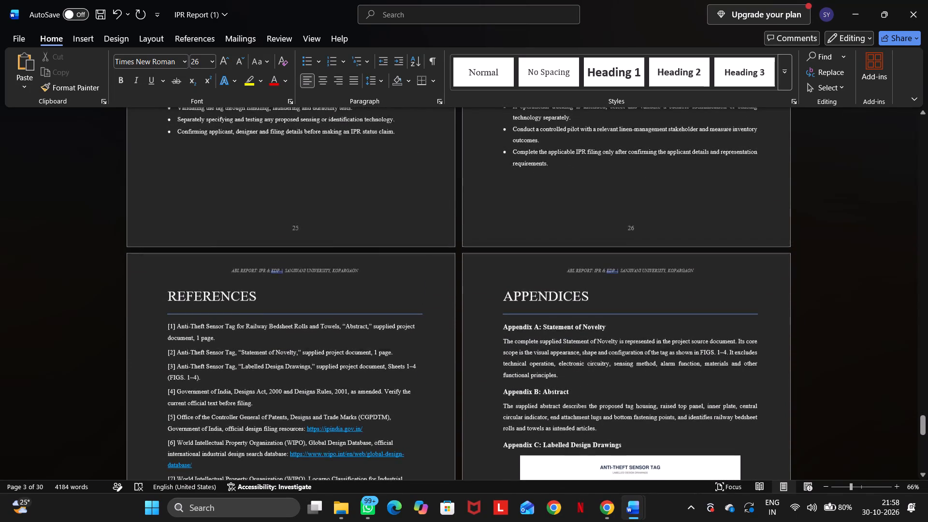
scroll(796, 311, "up", 1)
scroll(796, 311, "down", 4)
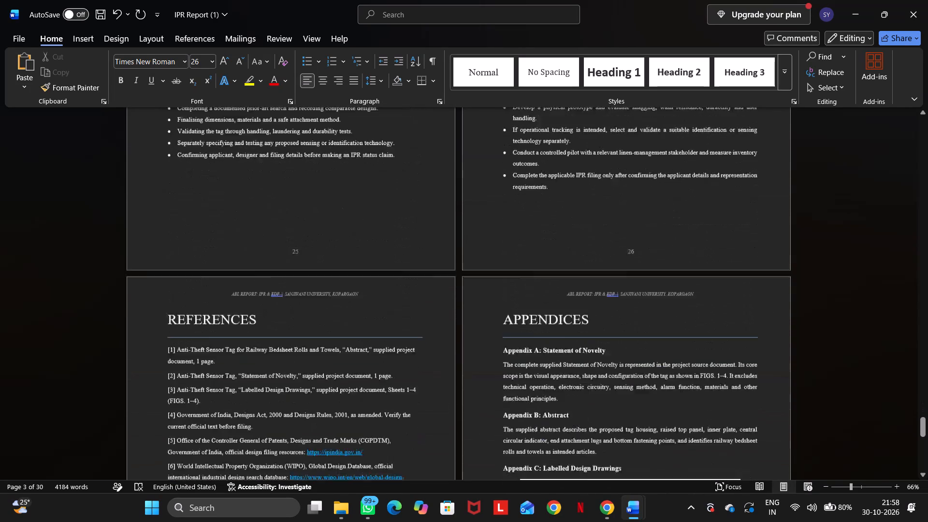
scroll(796, 311, "down", 1)
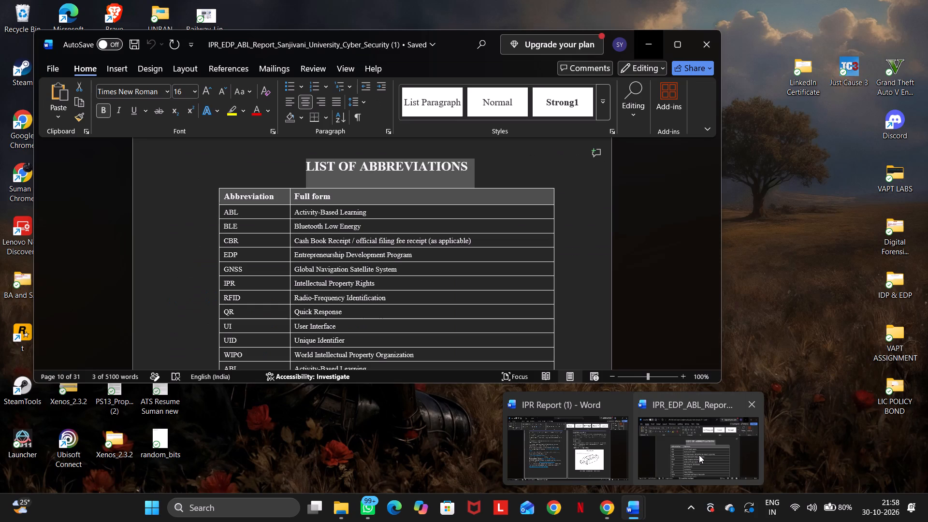
Replace the REFERENCES heading in IPR Report (1) with the REFERENCES heading copied from the earlier IPR_EDP_ABL report.
left_click(699, 455)
scroll(602, 276, "down", 20)
scroll(602, 276, "down", 11)
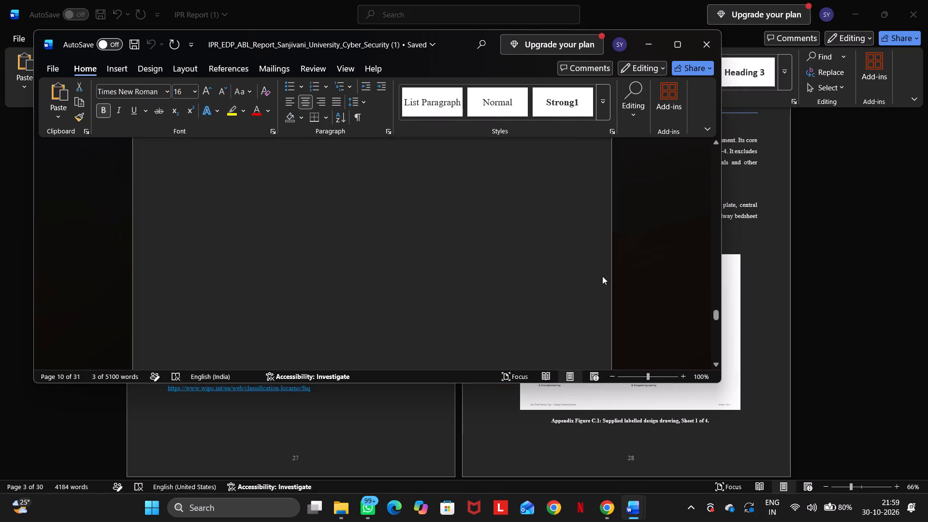
scroll(602, 276, "down", 2)
scroll(602, 276, "up", 13)
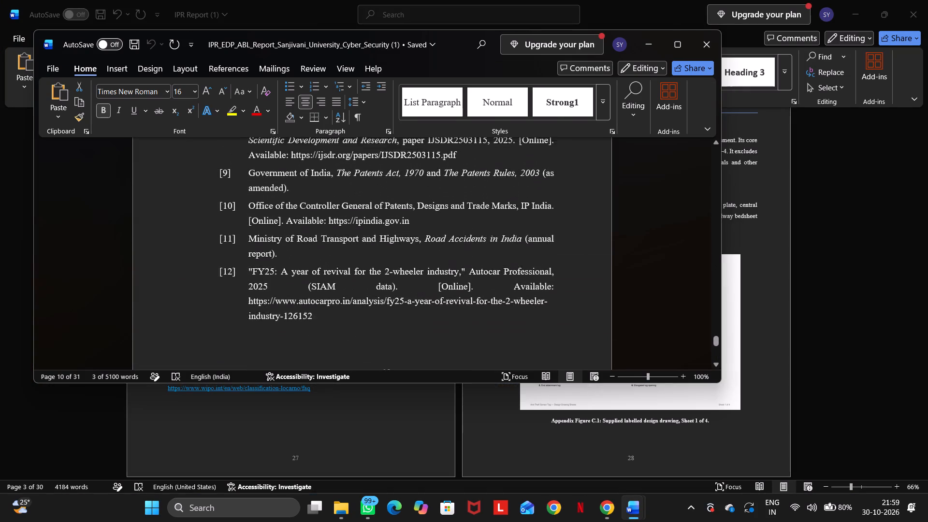
scroll(602, 276, "up", 2)
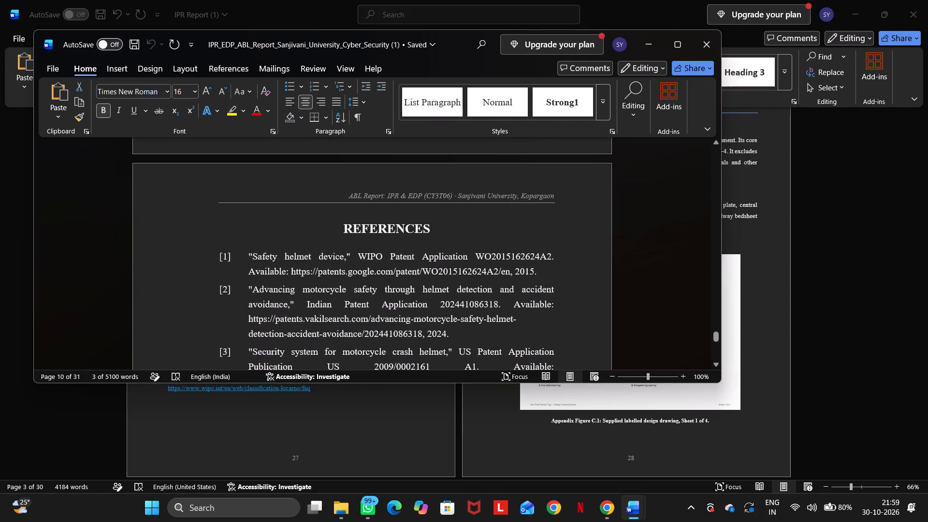
left_click_drag(346, 227, 432, 224)
key("ctrl+c")
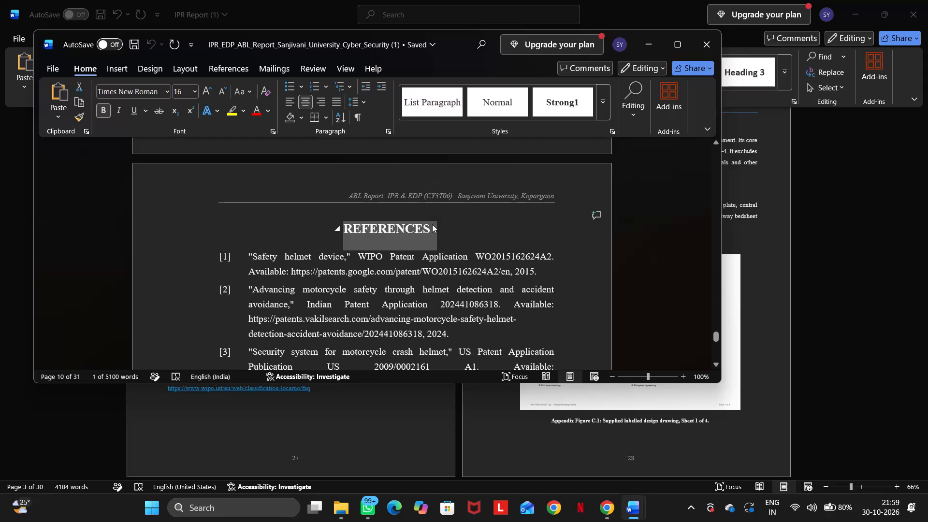
left_click(653, 39)
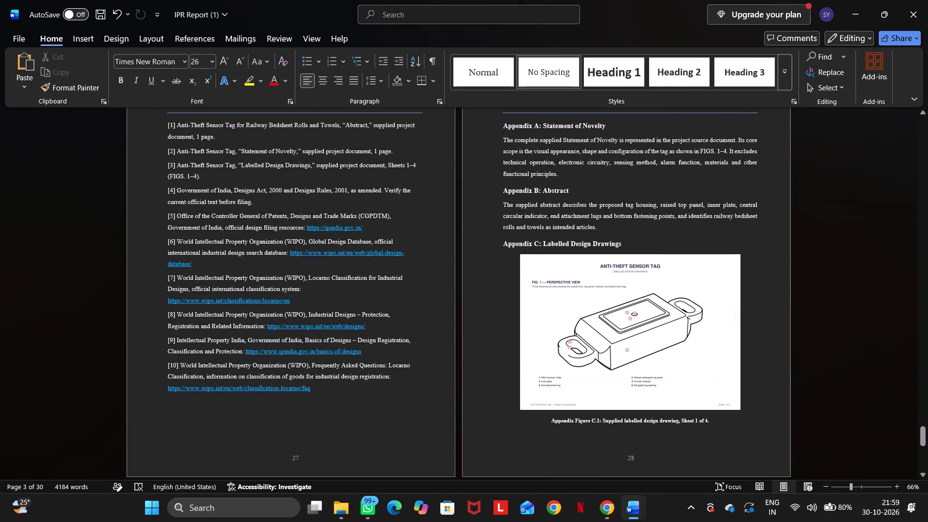
scroll(310, 158, "up", 1)
left_click_drag(166, 155, 289, 155)
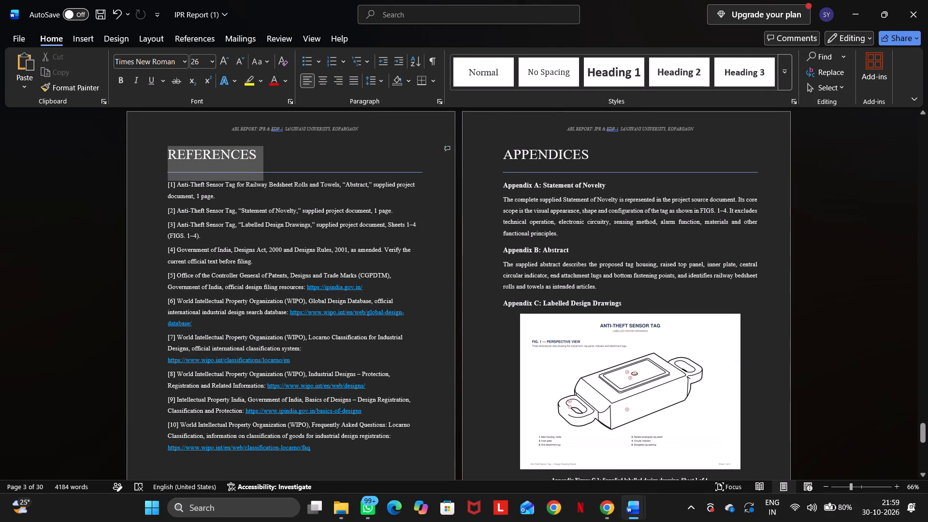
left_click_drag(289, 155, 290, 155)
key("ctrl+v")
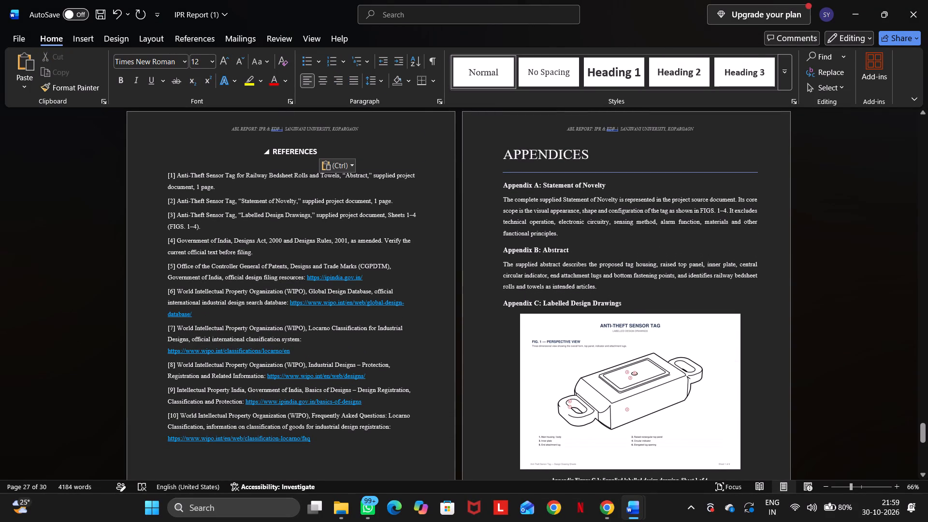
Set the font of the pasted REFERENCES heading to Times New Roman.
left_click(274, 150)
left_click_drag(274, 150, 314, 150)
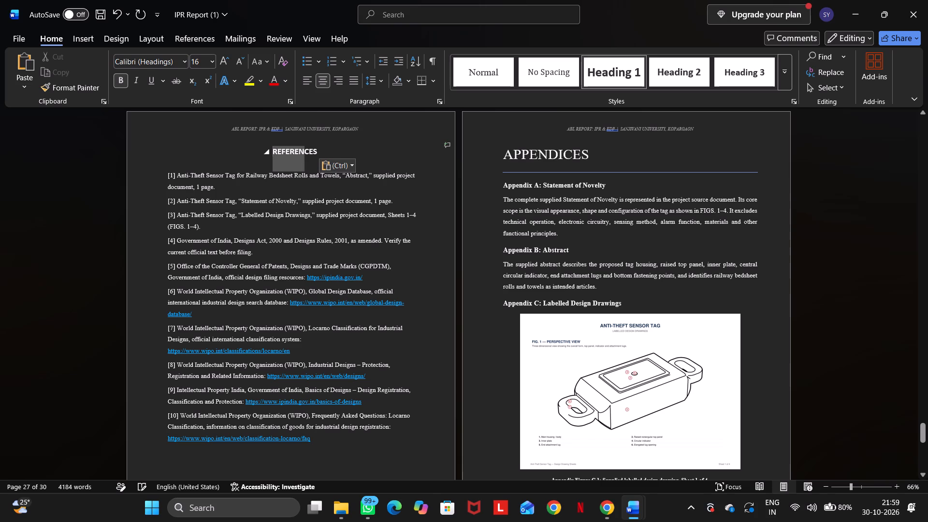
left_click_drag(314, 150, 317, 150)
left_click(182, 63)
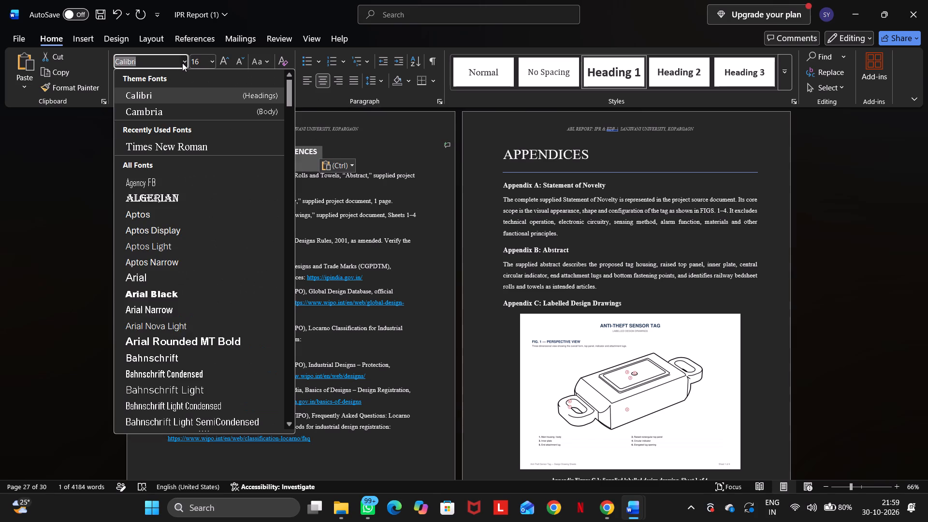
left_click(196, 145)
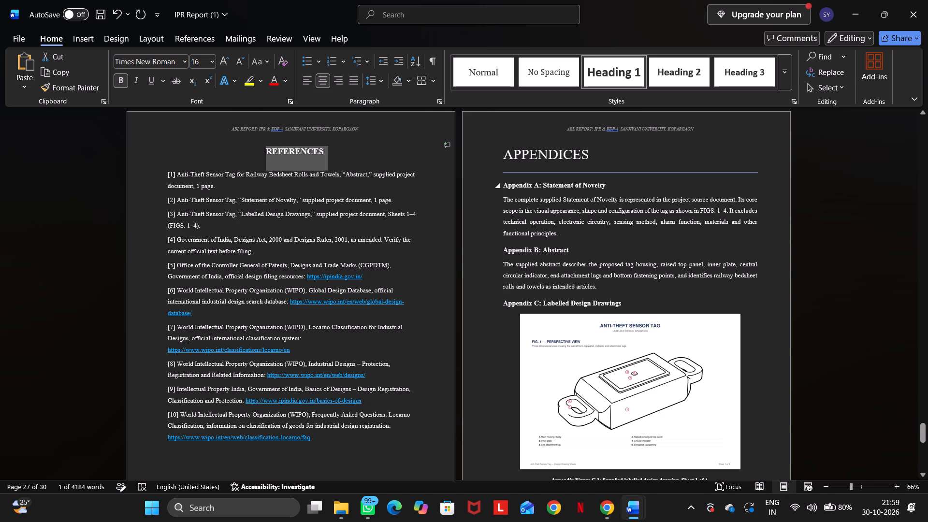
Copy the APPENDICES heading from the last page of the earlier IPR_EDP_ABL report and return to IPR Report (1).
left_click(638, 159)
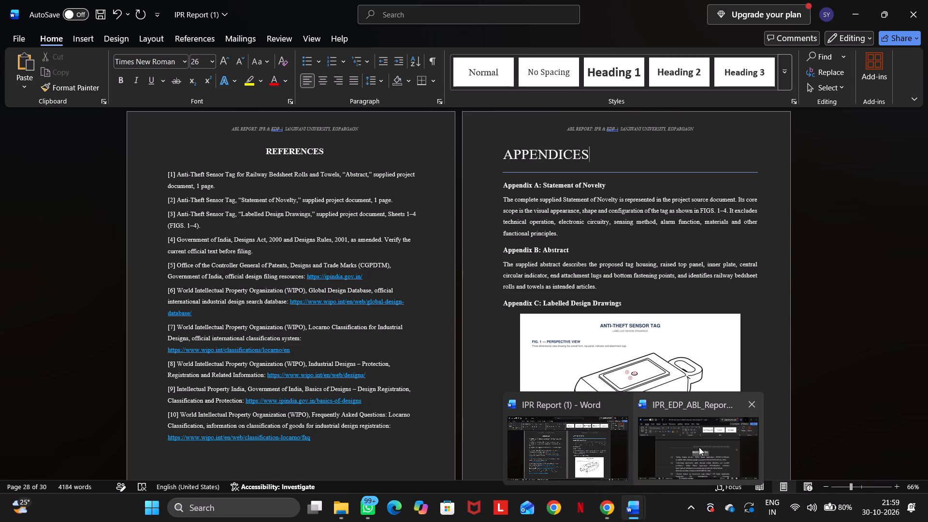
left_click(699, 447)
scroll(540, 277, "down", 7)
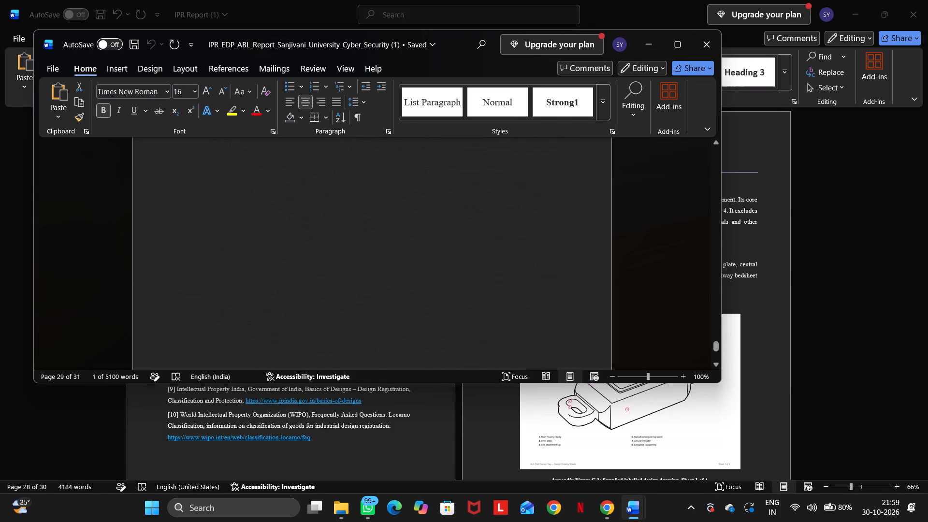
scroll(540, 277, "down", 3)
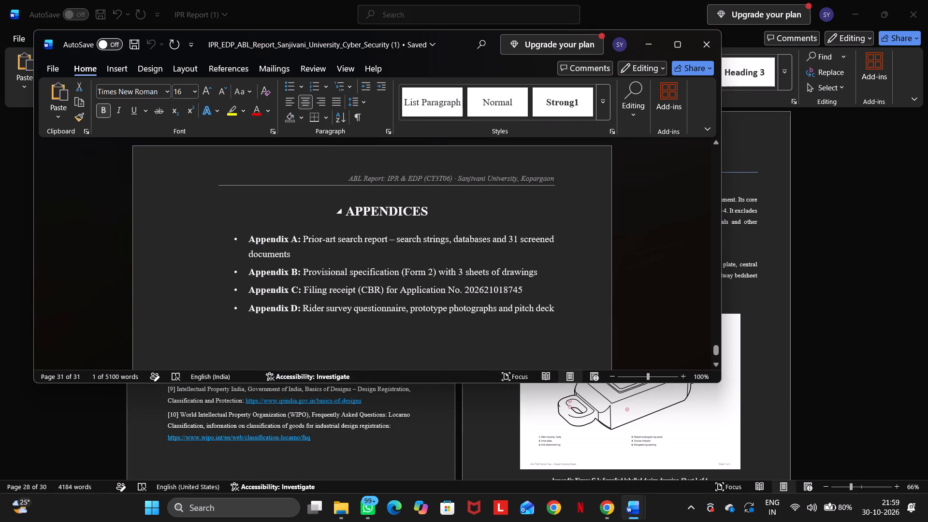
left_click_drag(347, 208, 449, 210)
key("ctrl+c")
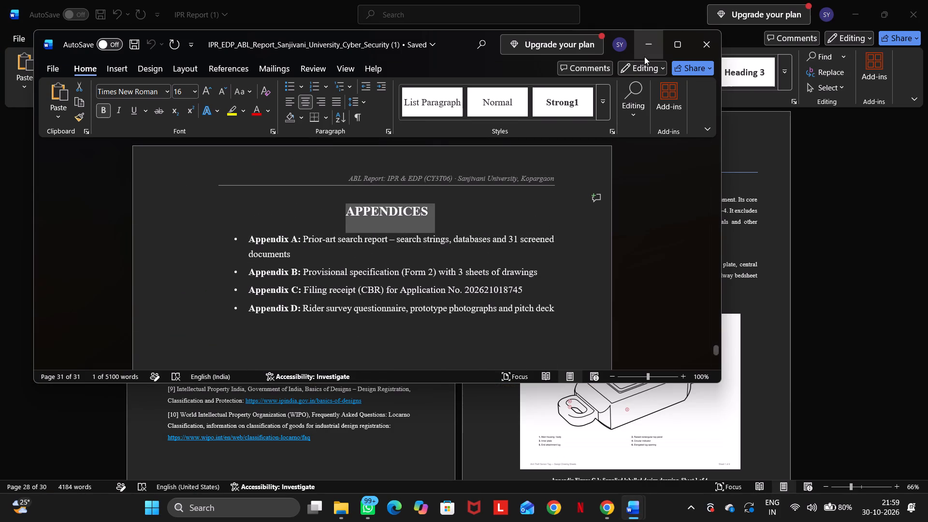
left_click(642, 54)
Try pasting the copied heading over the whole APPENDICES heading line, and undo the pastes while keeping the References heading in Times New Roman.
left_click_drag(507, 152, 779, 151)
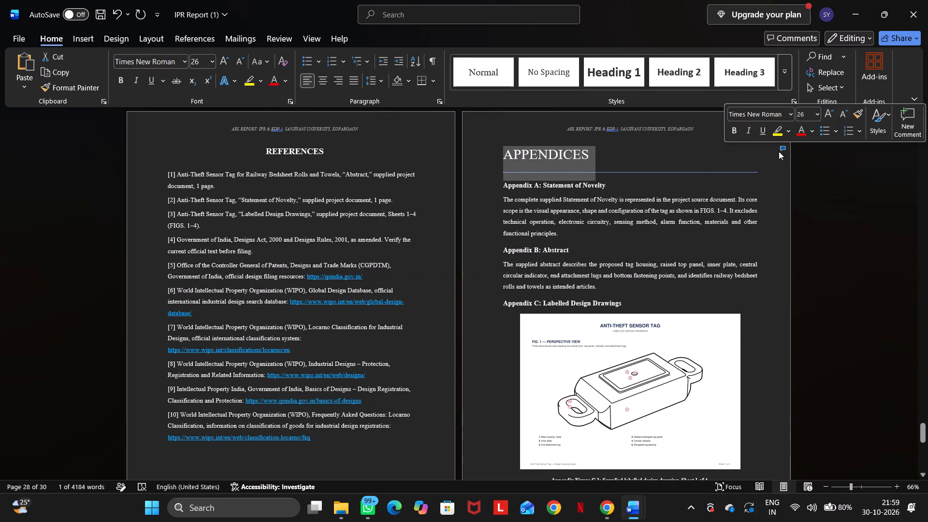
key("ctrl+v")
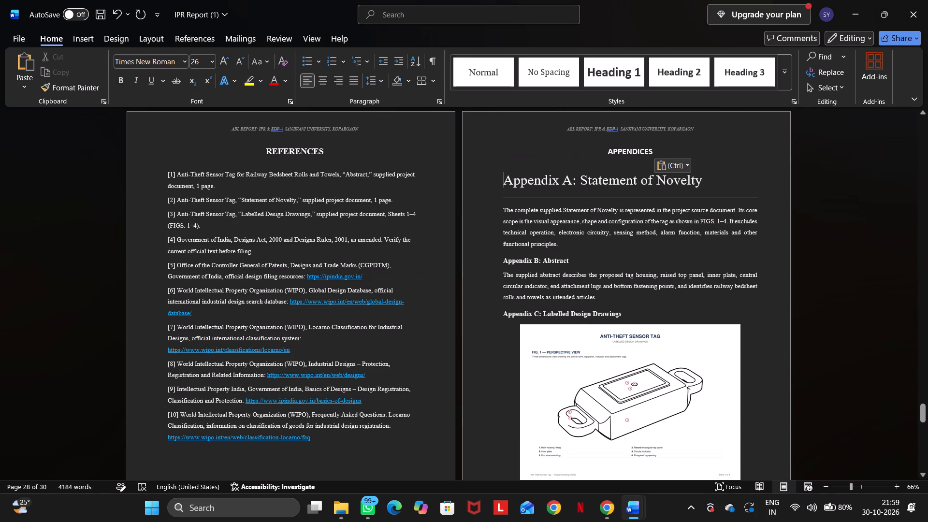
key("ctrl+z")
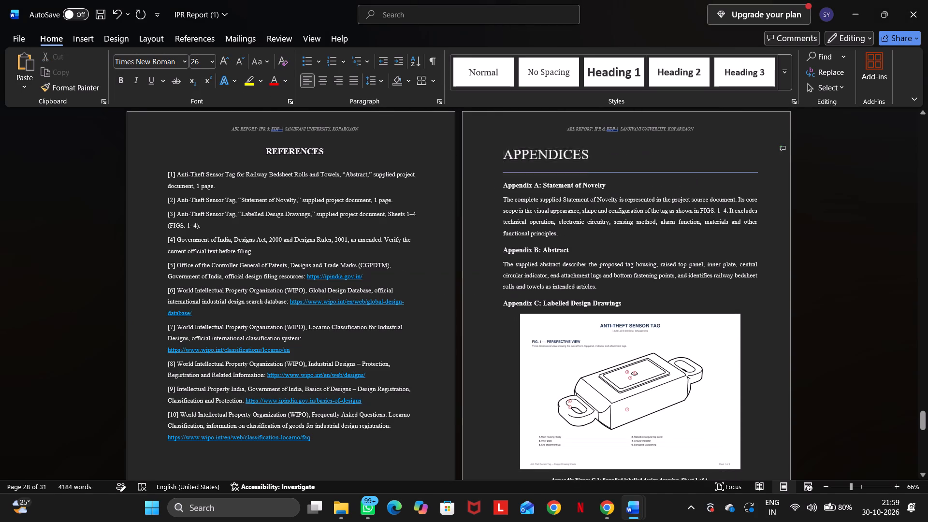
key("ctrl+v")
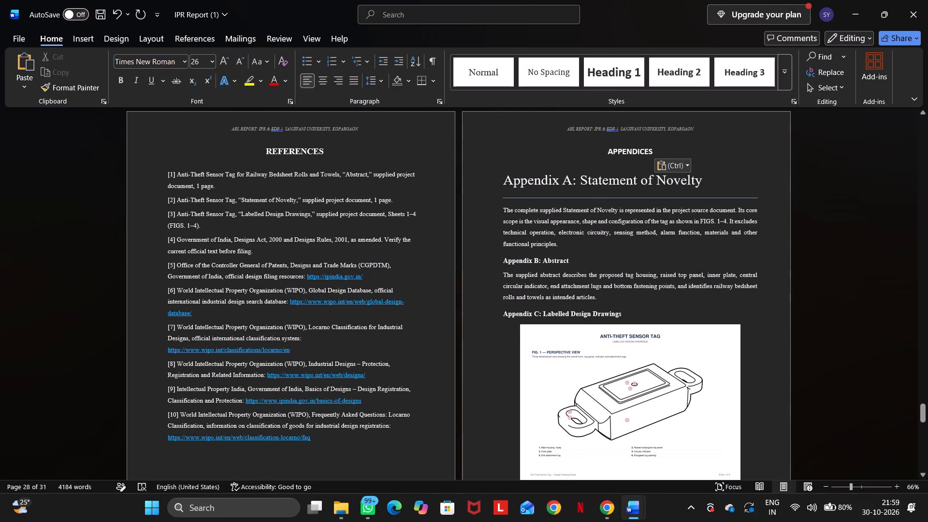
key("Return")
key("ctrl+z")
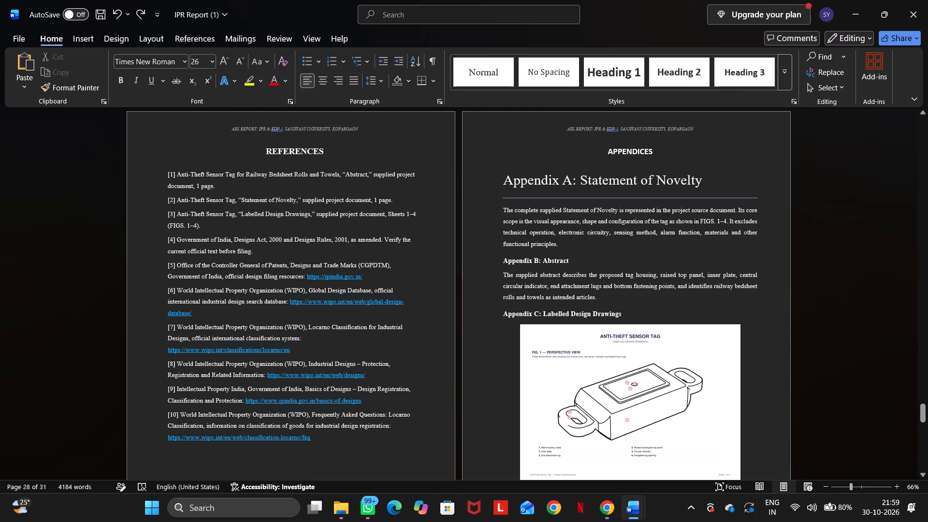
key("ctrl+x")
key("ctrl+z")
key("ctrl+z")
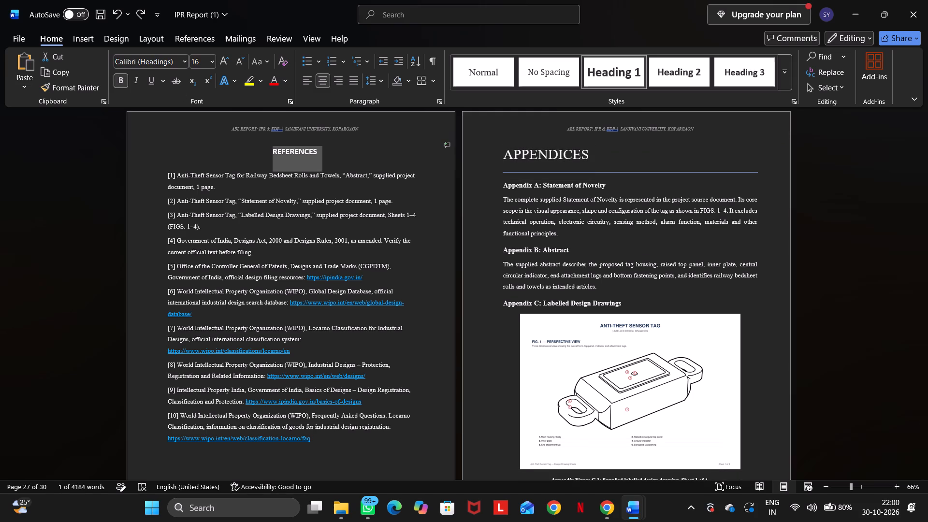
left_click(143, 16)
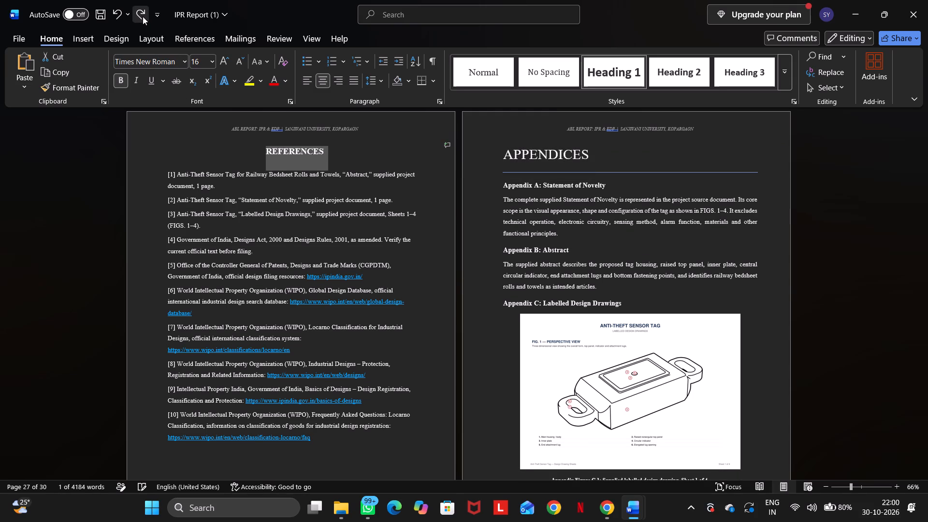
Replace only the APPENDICES heading text with the copied heading and remove the leftover empty underlined paragraph below it.
left_click(582, 165)
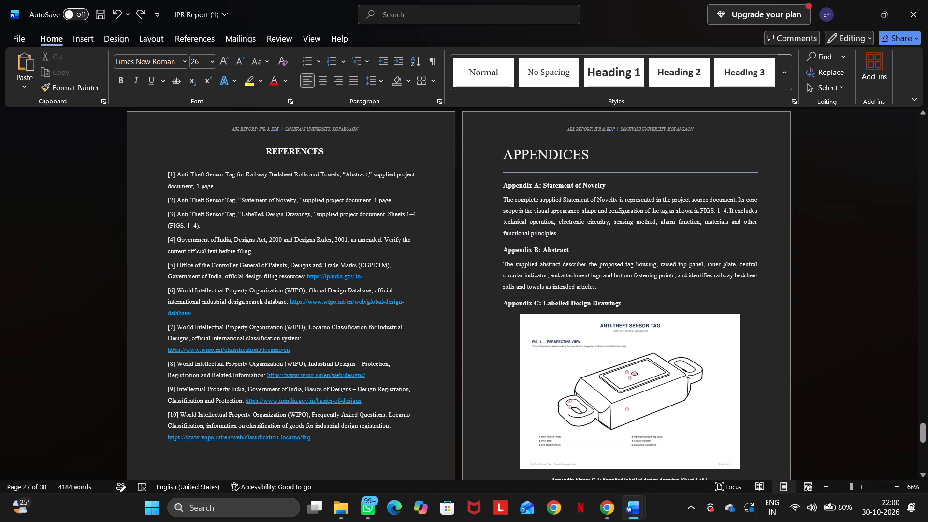
left_click_drag(505, 152, 597, 149)
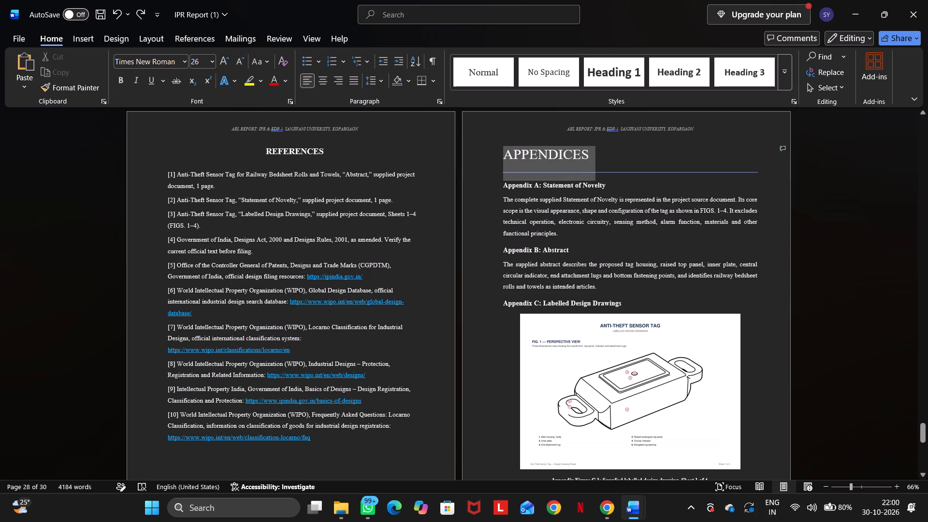
left_click_drag(597, 149, 590, 142)
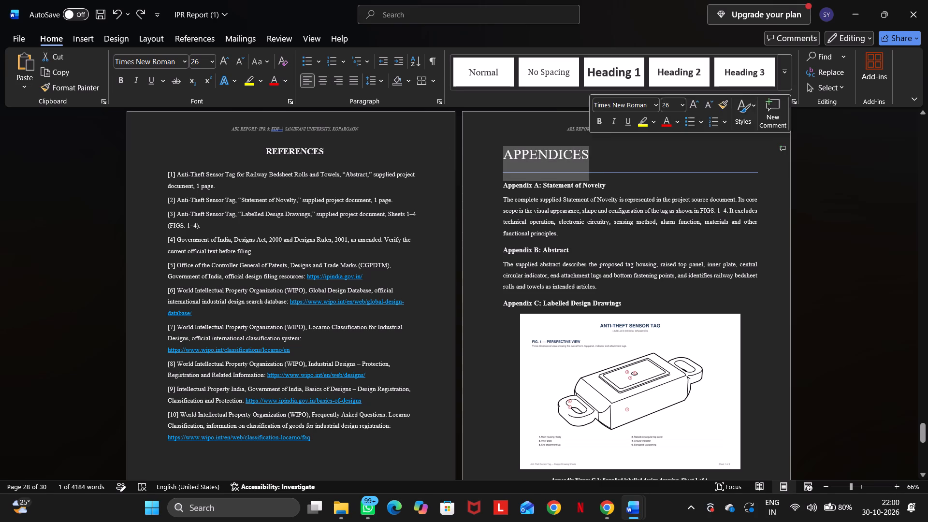
key("ctrl+v")
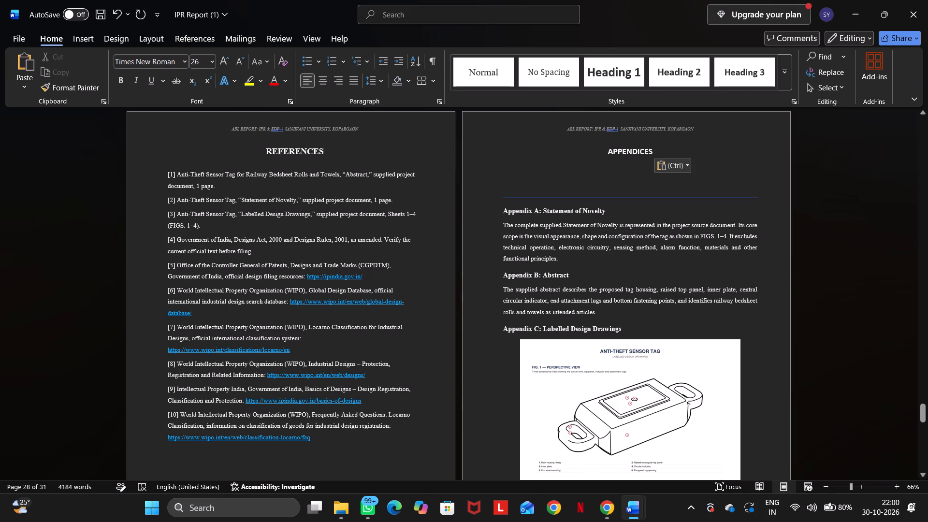
key("BackSpace")
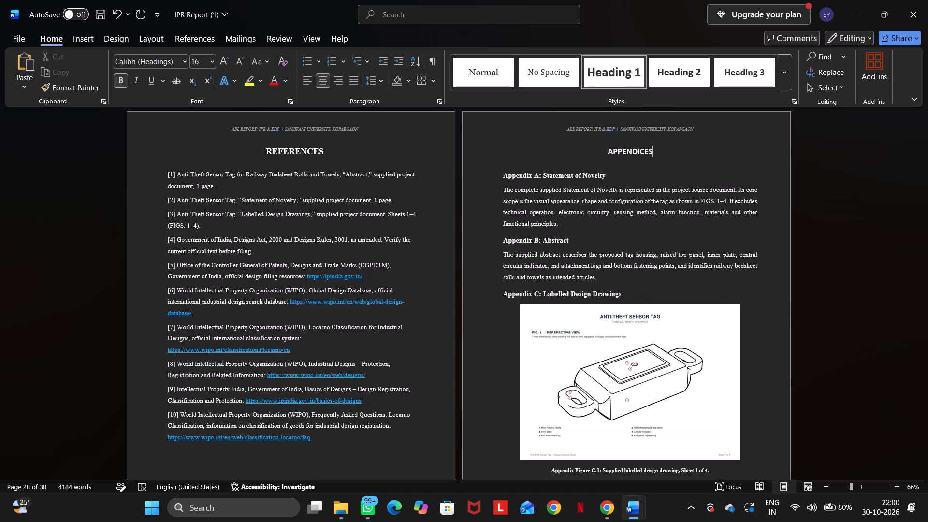
Set the font of the pasted APPENDICES heading to Times New Roman.
scroll(615, 222, "up", 3)
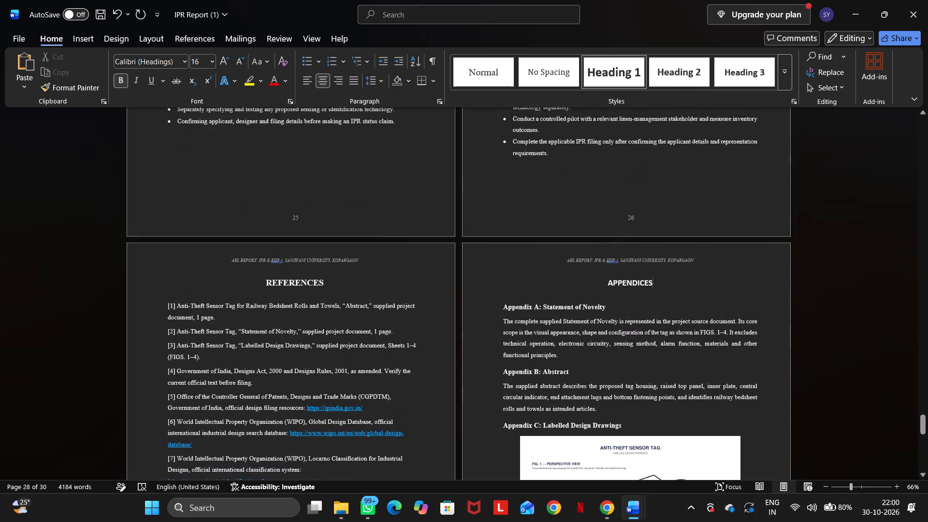
scroll(615, 222, "up", 1)
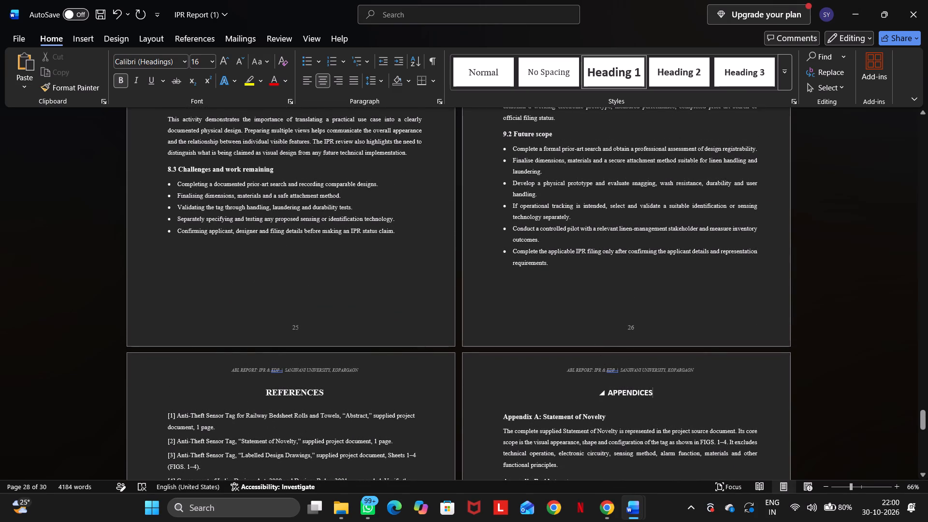
left_click(615, 394)
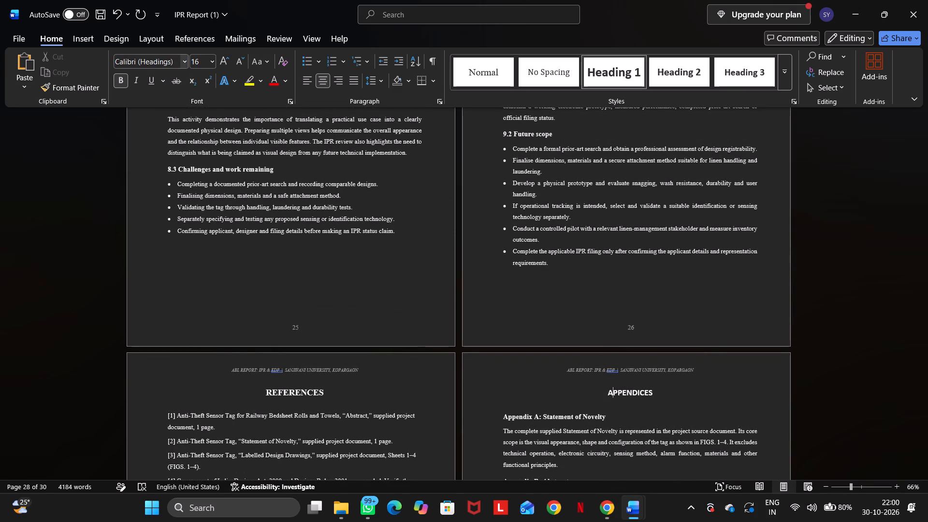
left_click(166, 63)
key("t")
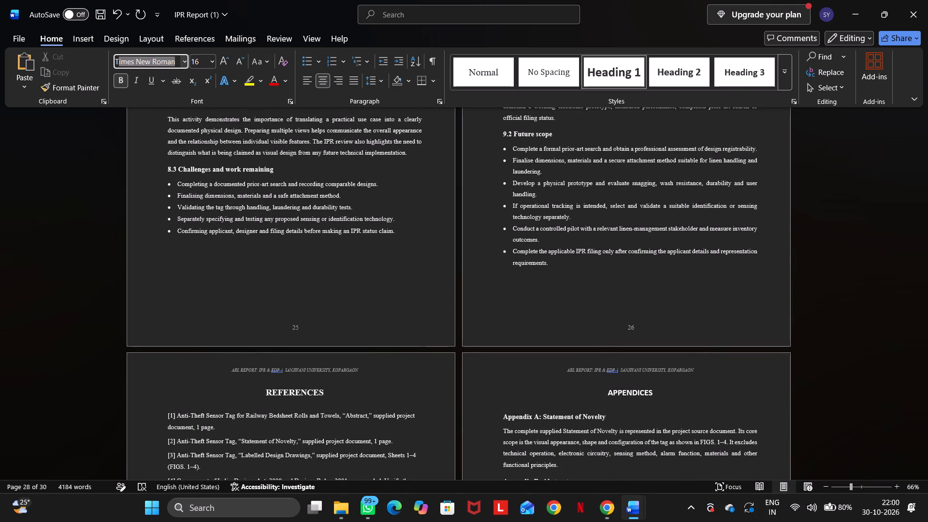
key("Return")
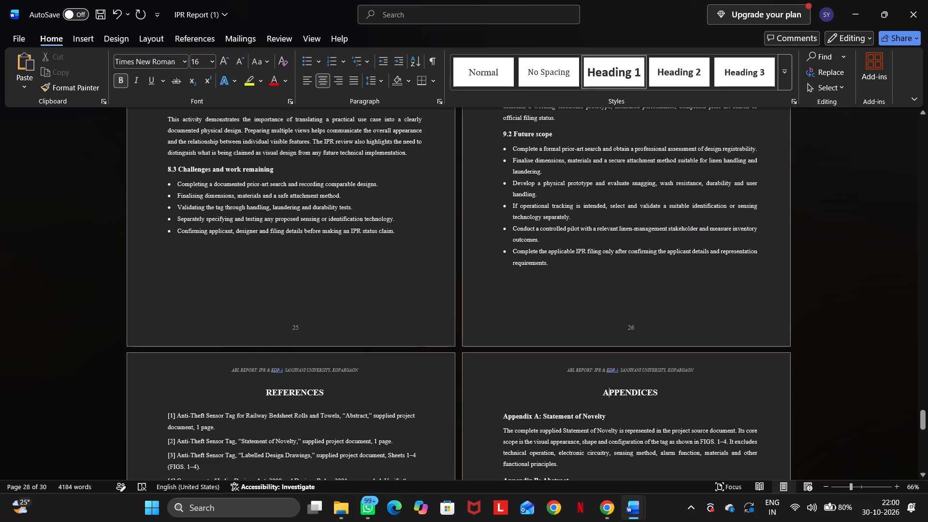
Look over the appendix drawing pages through to the end of the report.
scroll(831, 351, "down", 7)
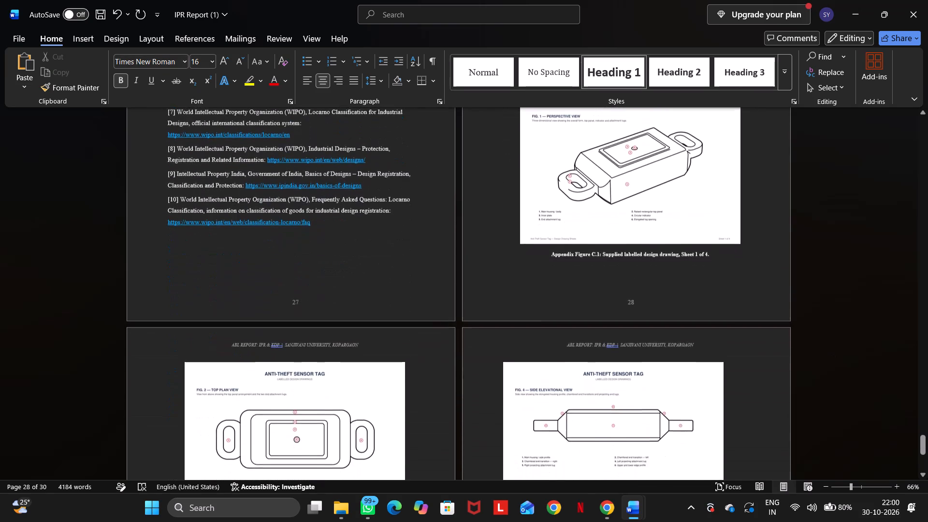
scroll(831, 351, "down", 3)
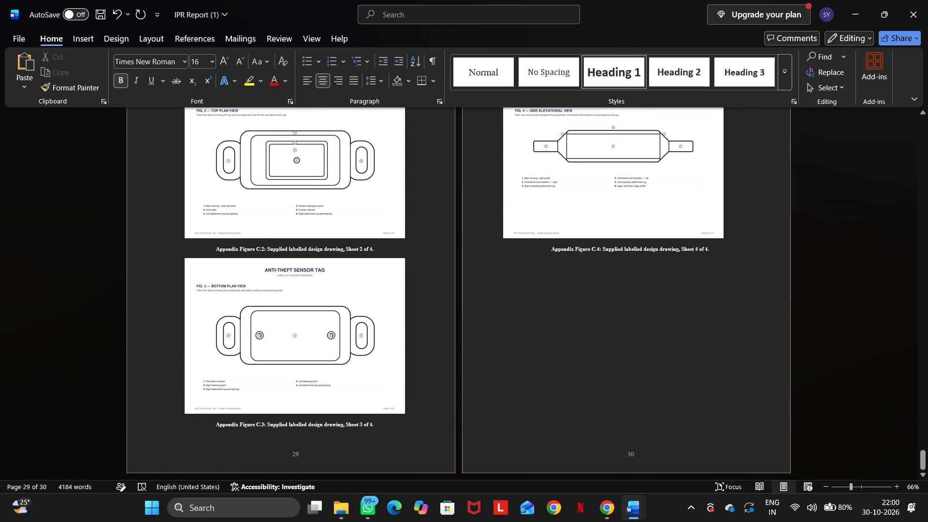
Compare the appendix pages with the Appendices page of the earlier IPR_EDP_ABL report.
scroll(764, 420, "up", 6)
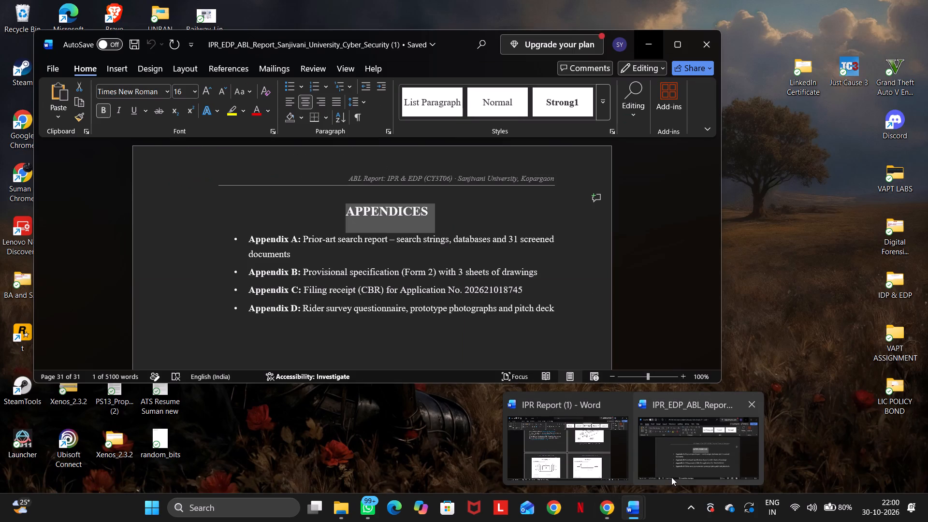
left_click(671, 477)
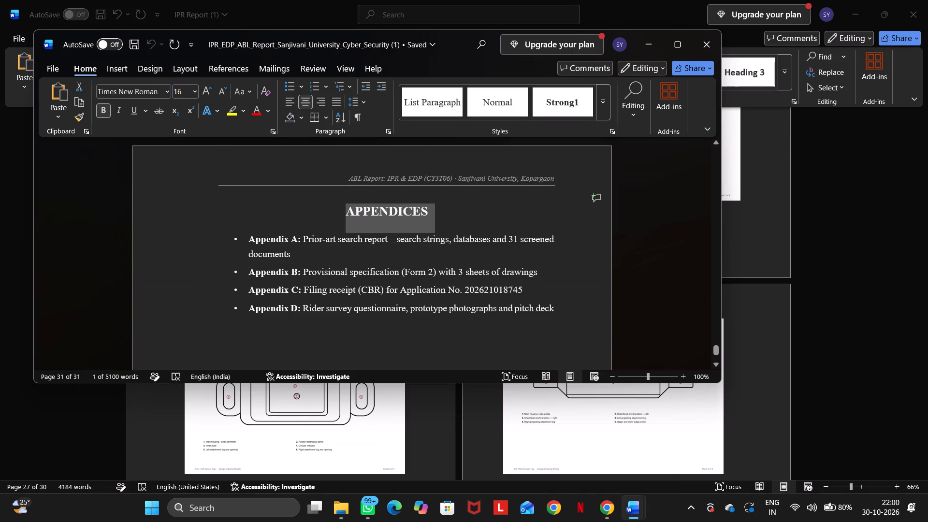
scroll(605, 274, "down", 1)
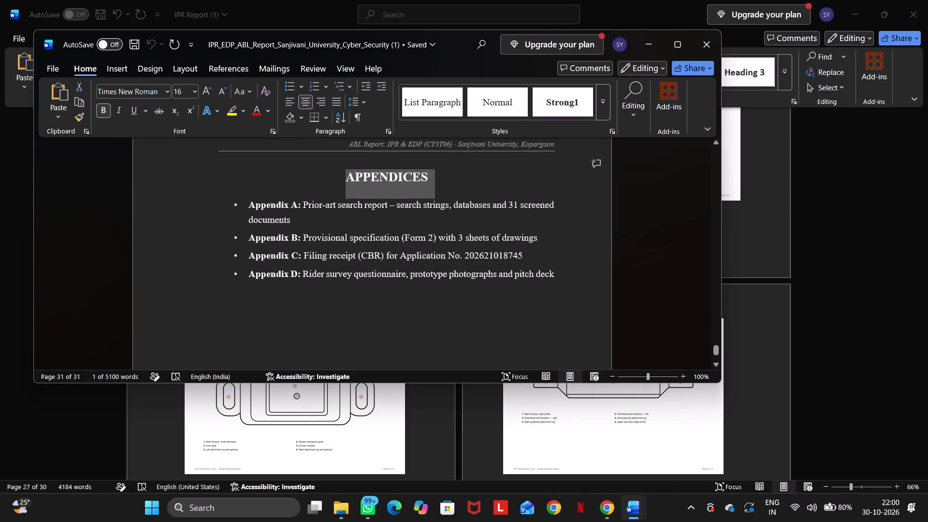
scroll(605, 274, "down", 2)
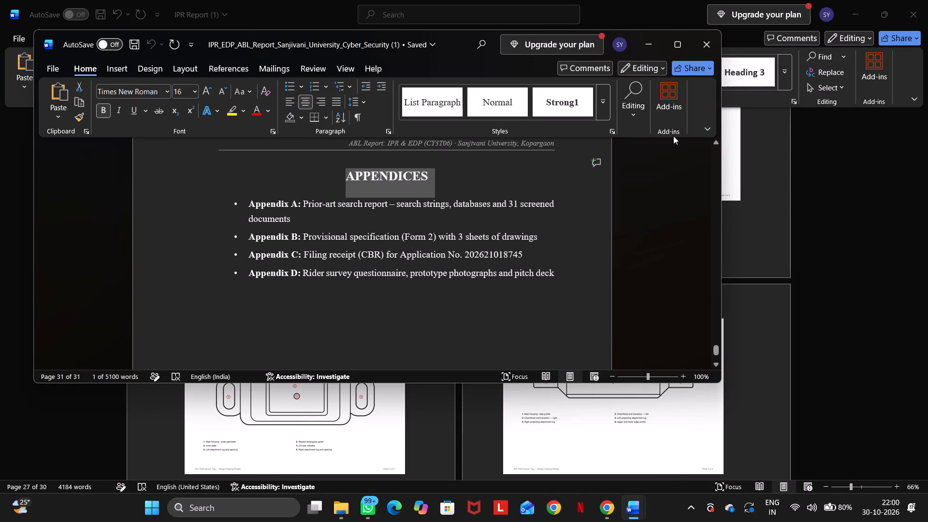
left_click(652, 32)
left_click(695, 129)
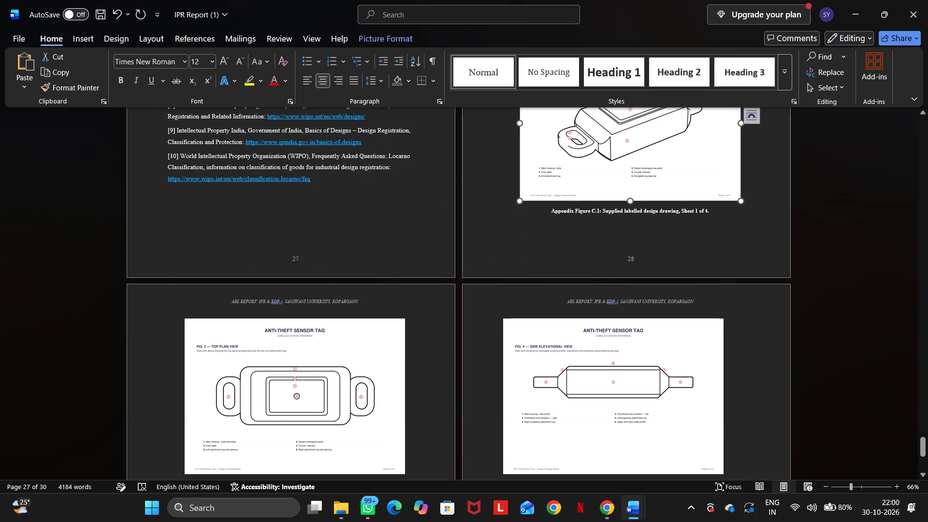
Delete the drawing images for Appendix Figures C.3, C.2 and C.4 from the last two pages.
scroll(809, 241, "up", 3)
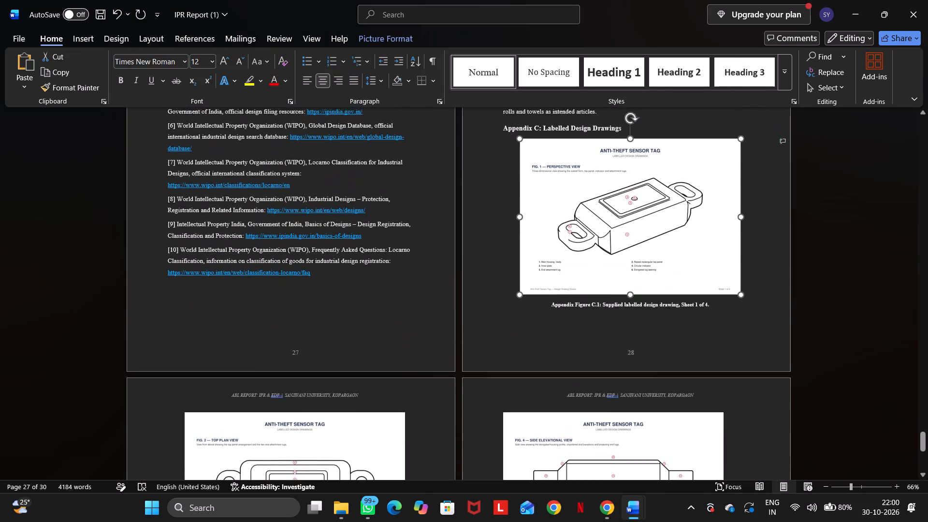
scroll(809, 241, "down", 1)
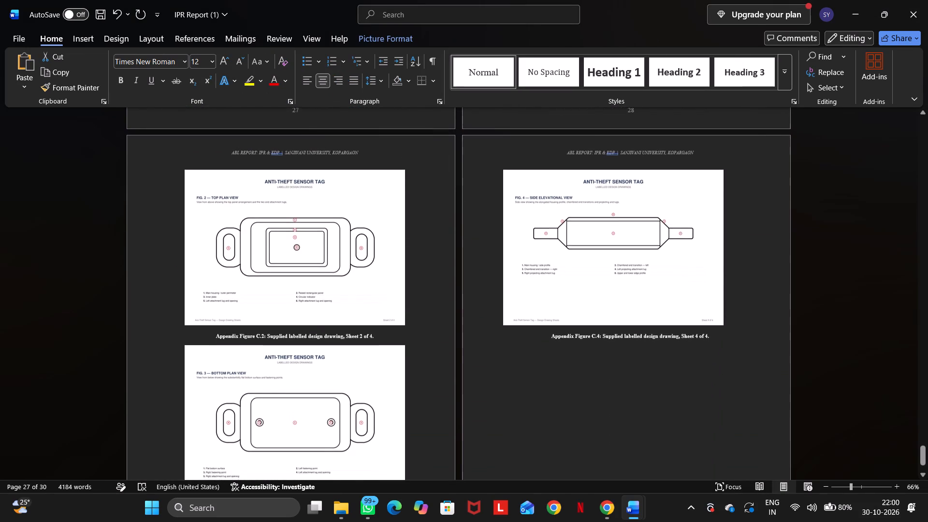
left_click(357, 396)
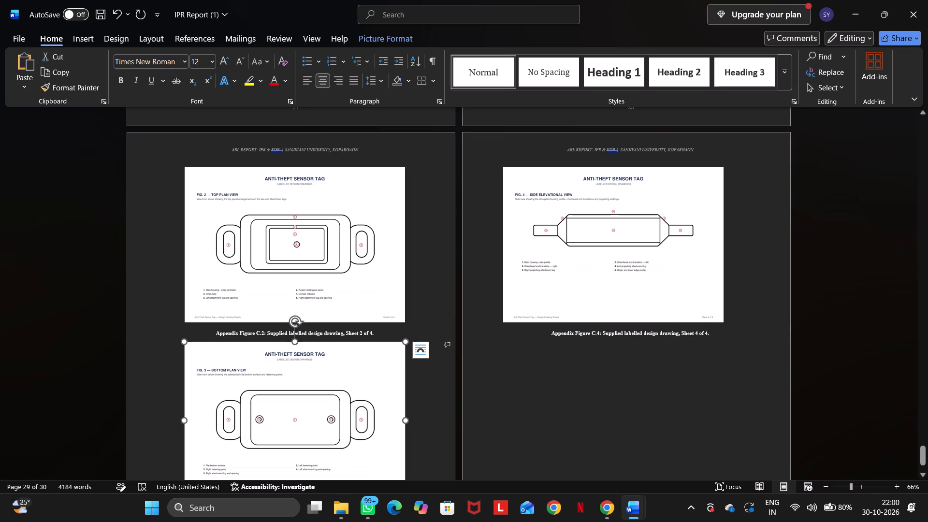
key("Delete")
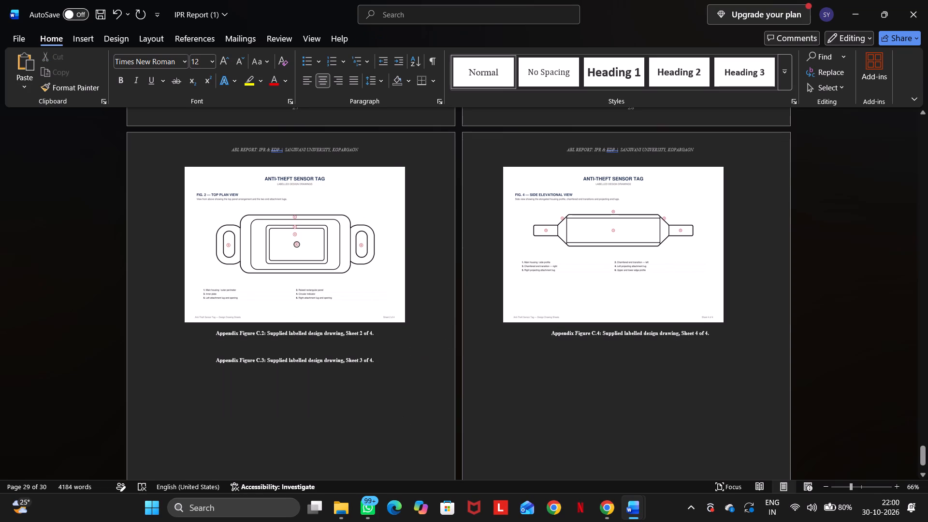
left_click(350, 275)
key("Delete")
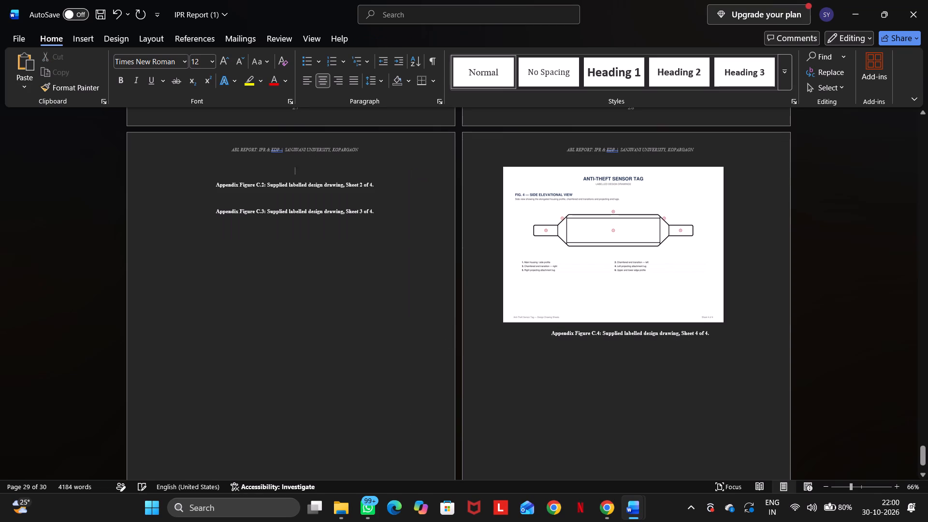
left_click(695, 243)
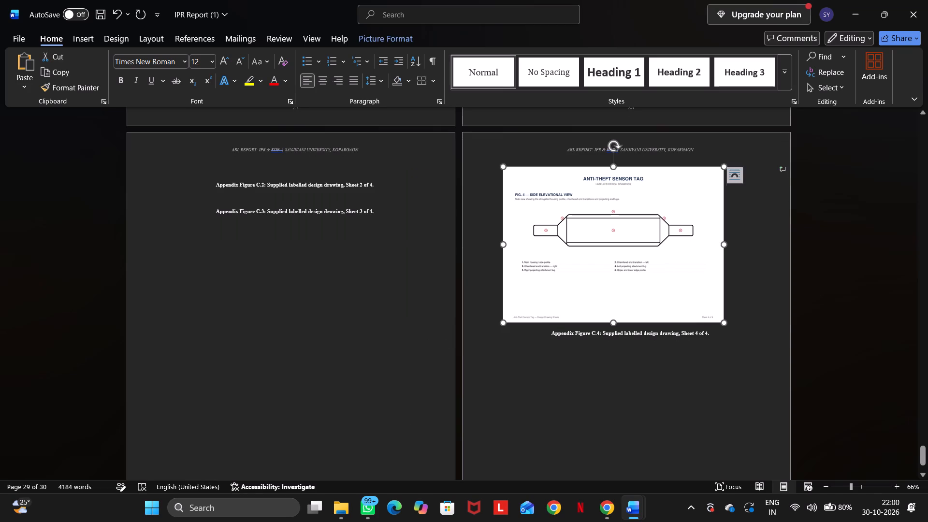
key("Delete")
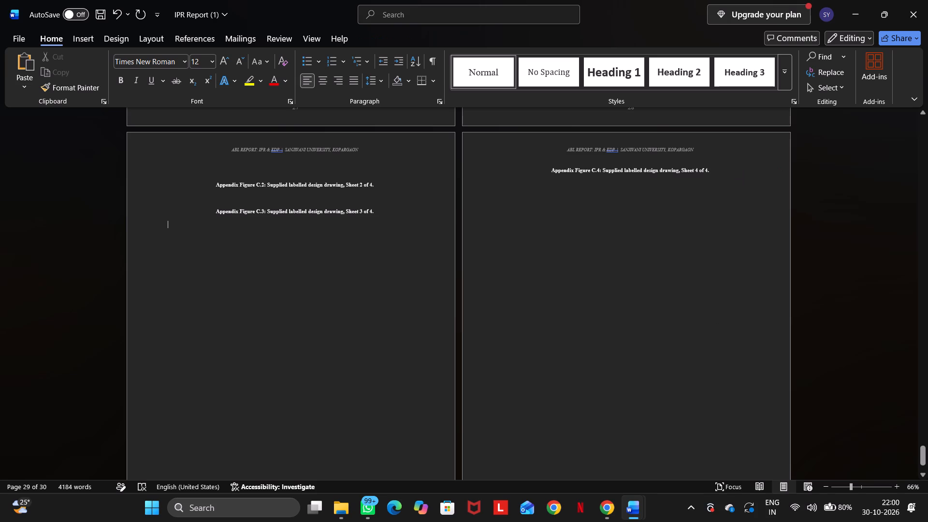
Delete the captions of Appendix Figures C.4, C.3 and C.2 along with the empty paragraphs and emptied pages after Figure C.1.
left_click_drag(546, 167, 788, 159)
key("BackSpace")
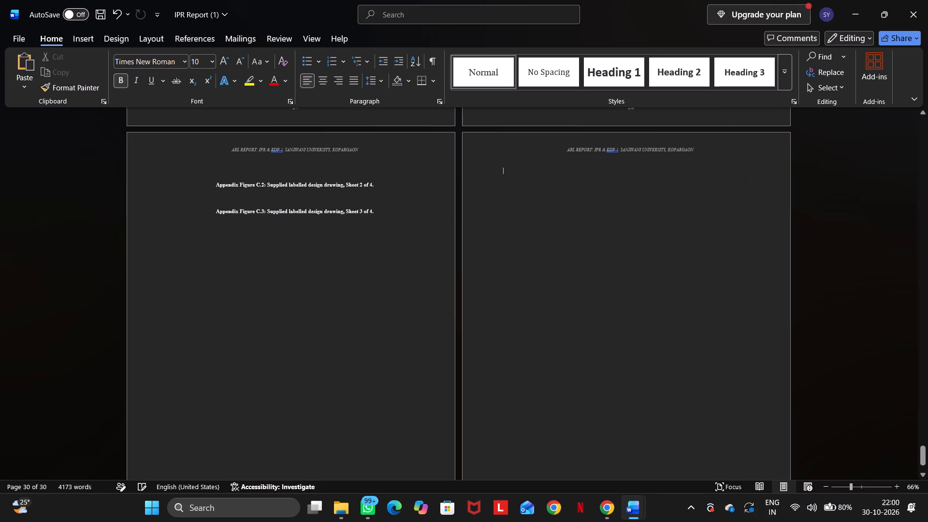
key("BackSpace")
key("BackSpace")
key("BackSpace")
key("BackSpace")
key("BackSpace")
key("BackSpace")
key("BackSpace")
key("BackSpace")
key("BackSpace")
key("BackSpace")
key("BackSpace")
key("BackSpace")
key("BackSpace")
key("BackSpace")
key("BackSpace")
key("BackSpace")
key("BackSpace")
key("BackSpace")
key("BackSpace")
key("BackSpace")
key("BackSpace")
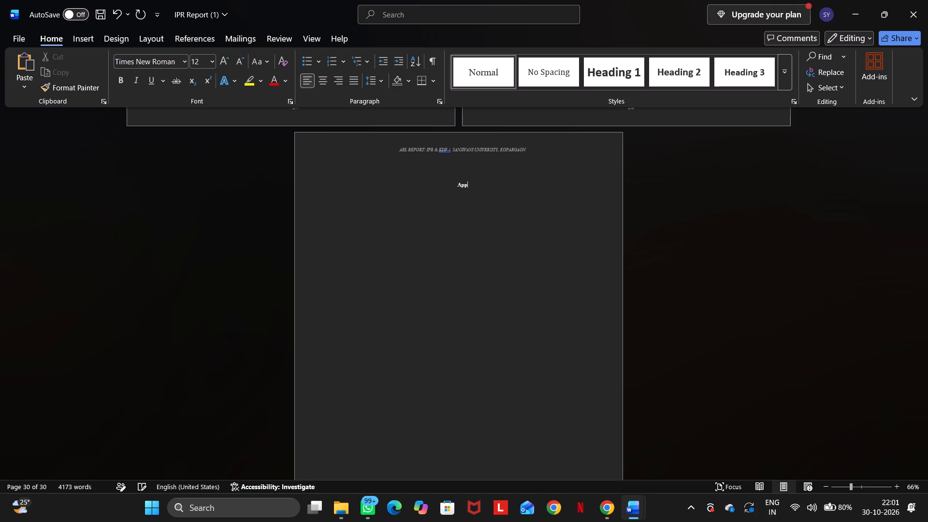
key("BackSpace")
key("BackSpace")
key("BackSpace")
key("BackSpace")
key("BackSpace")
key("BackSpace")
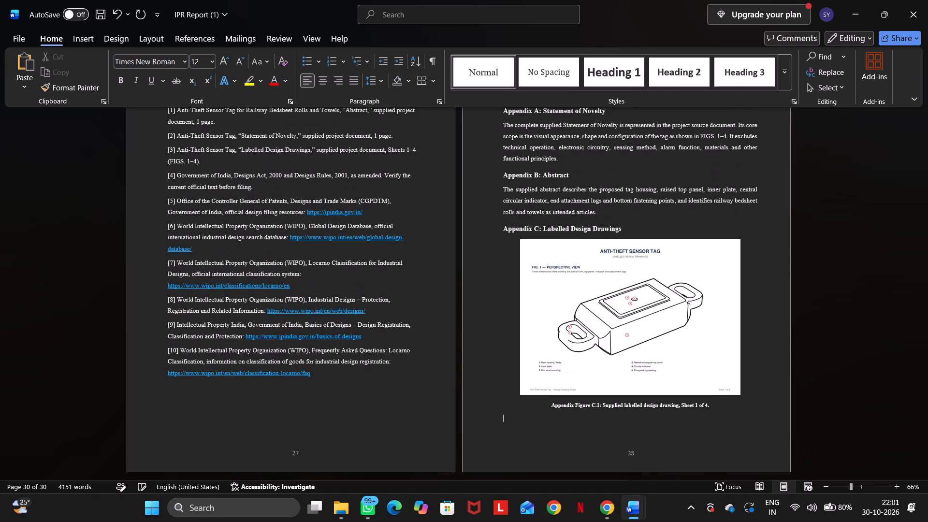
Delete the Figure C.1 drawing and all remaining Appendix A to C text below the APPENDICES heading.
left_click(706, 288)
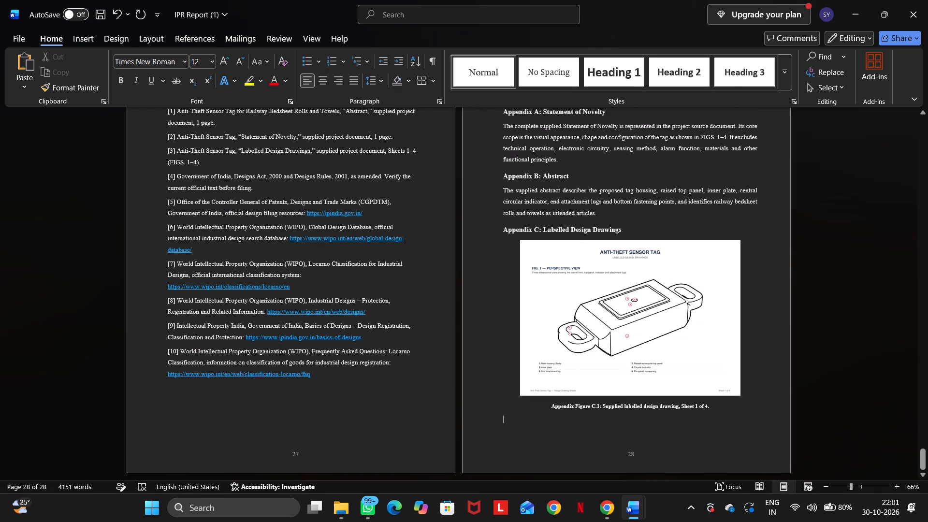
key("BackSpace")
scroll(642, 260, "up", 1)
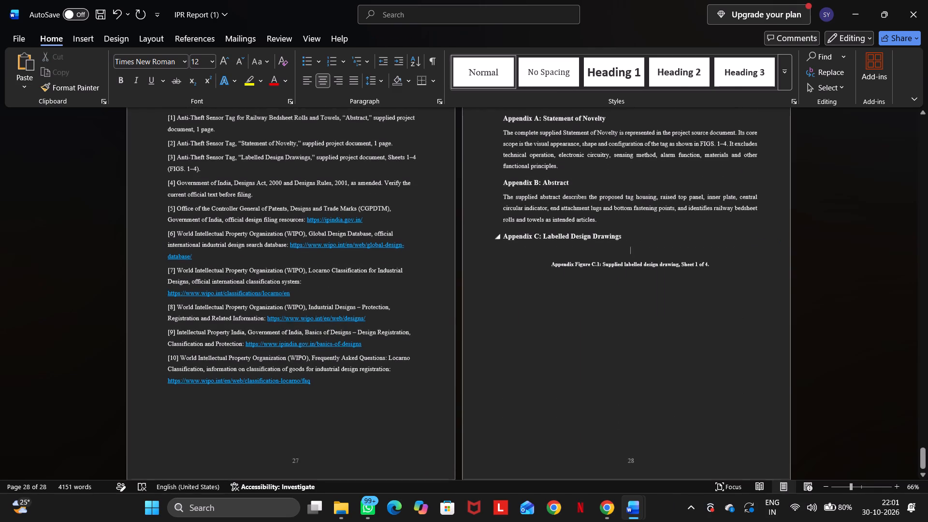
scroll(642, 260, "up", 1)
left_click_drag(506, 214, 722, 362)
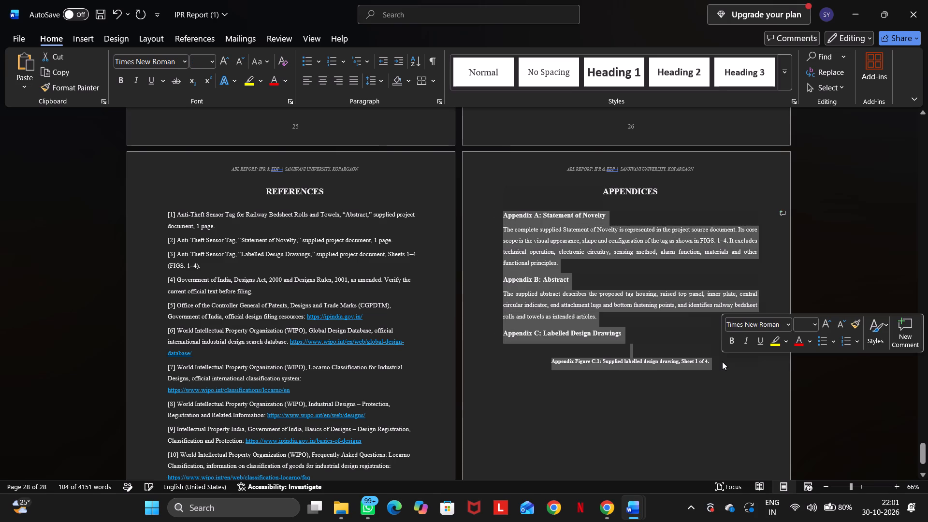
key("BackSpace")
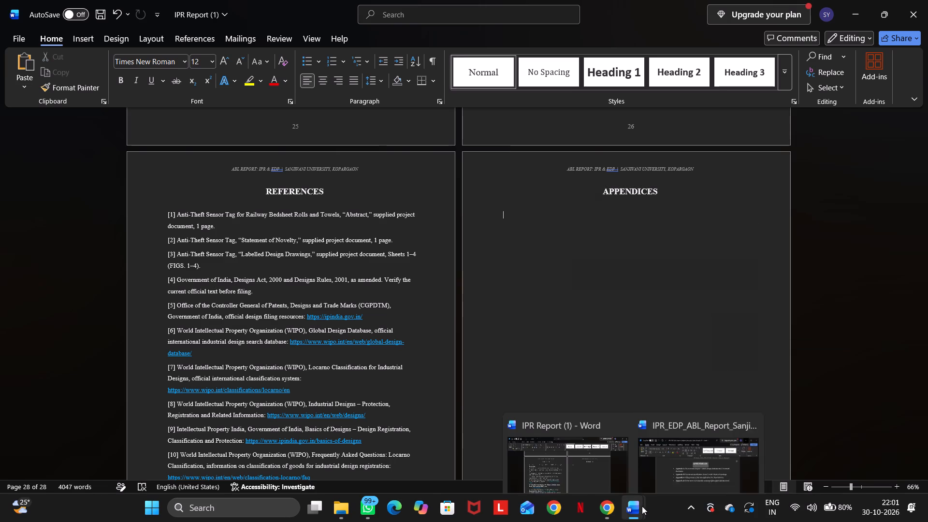
Copy the four Appendix A to D bullets from the earlier report and paste them under the APPENDICES heading in IPR Report (1).
left_click(703, 442)
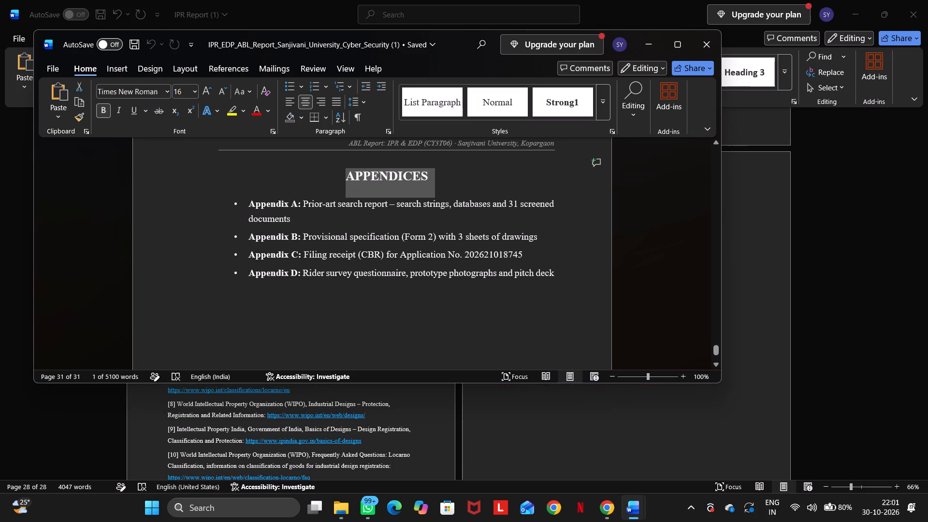
left_click_drag(247, 202, 521, 214)
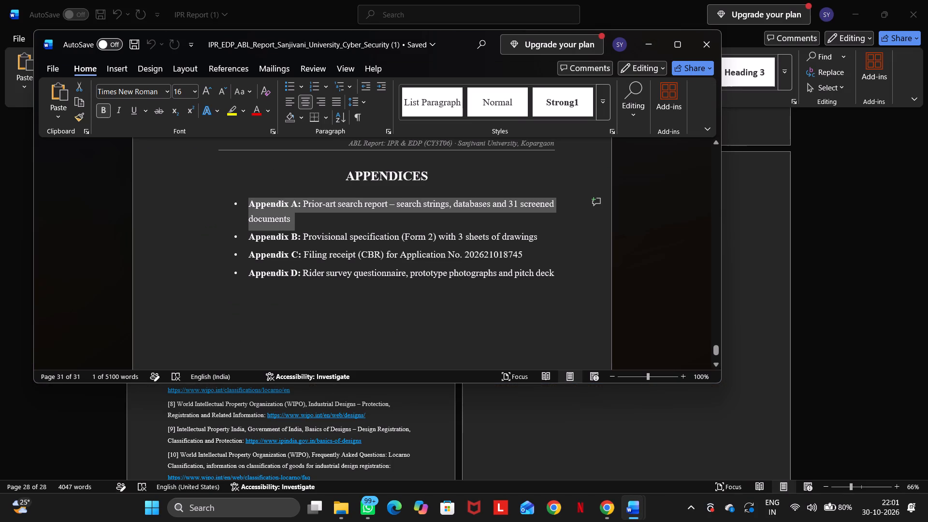
left_click_drag(521, 214, 551, 272)
key("ctrl+c")
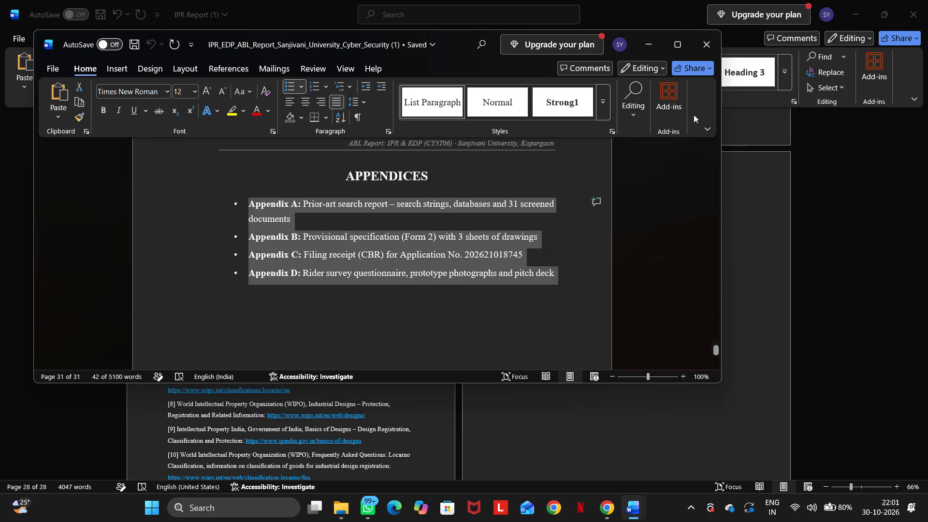
left_click(654, 41)
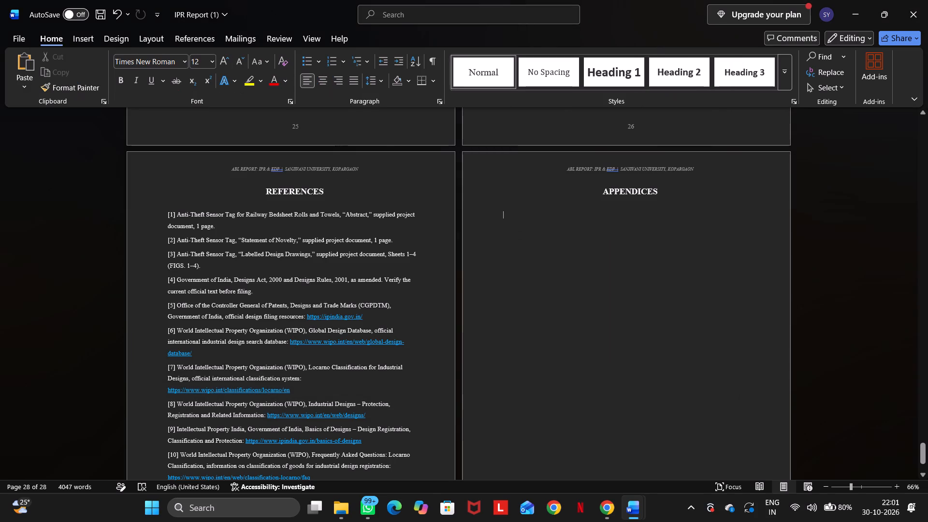
key("ctrl+v")
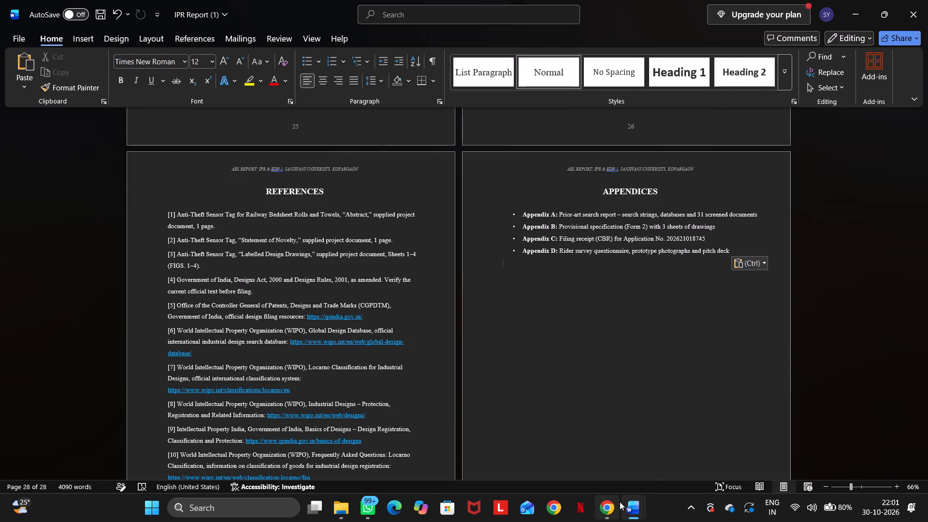
Recheck the earlier report's appendix list, and change the form number in the pasted Appendix B bullet to Form 1.
left_click(669, 470)
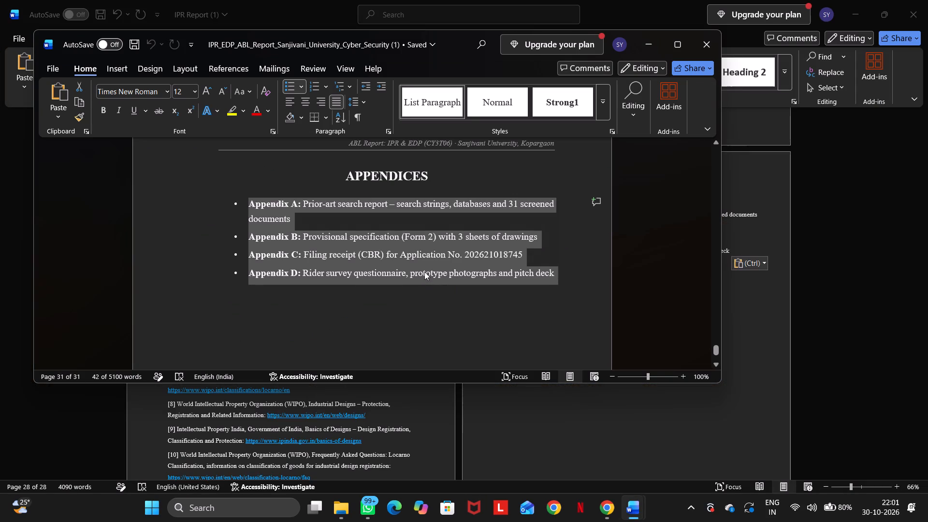
left_click(424, 272)
left_click(371, 260)
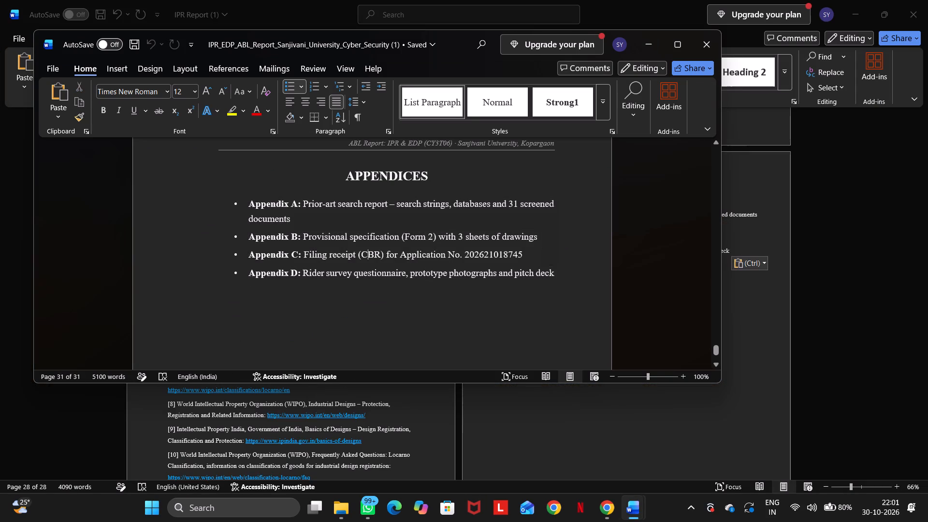
left_click(642, 37)
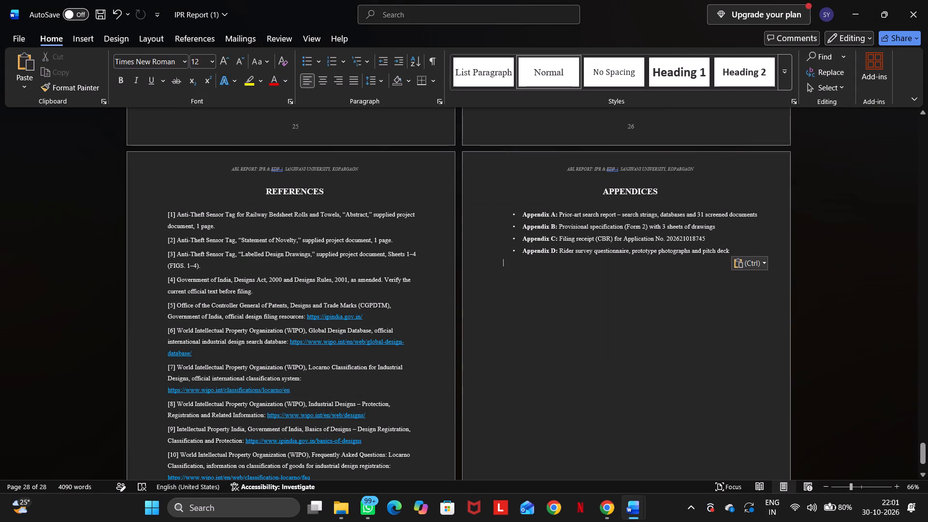
left_click(643, 252)
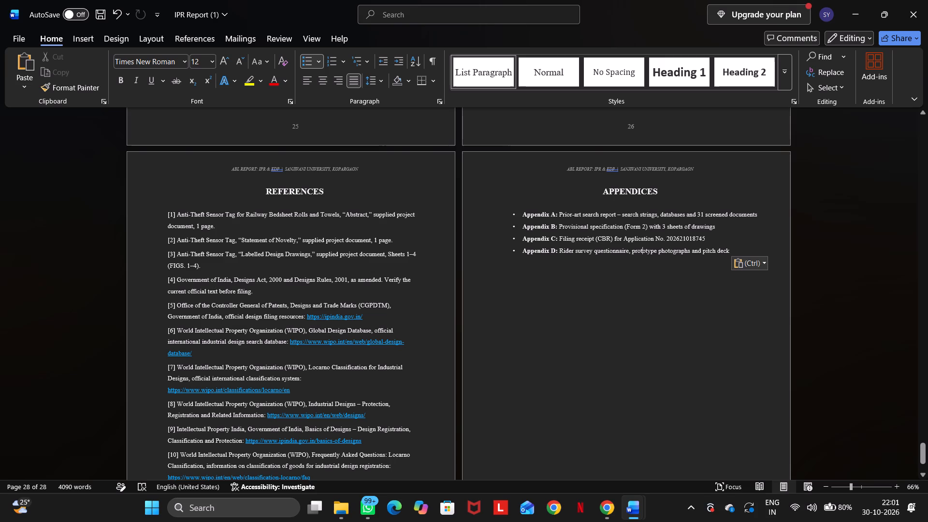
left_click(646, 228)
key("BackSpace")
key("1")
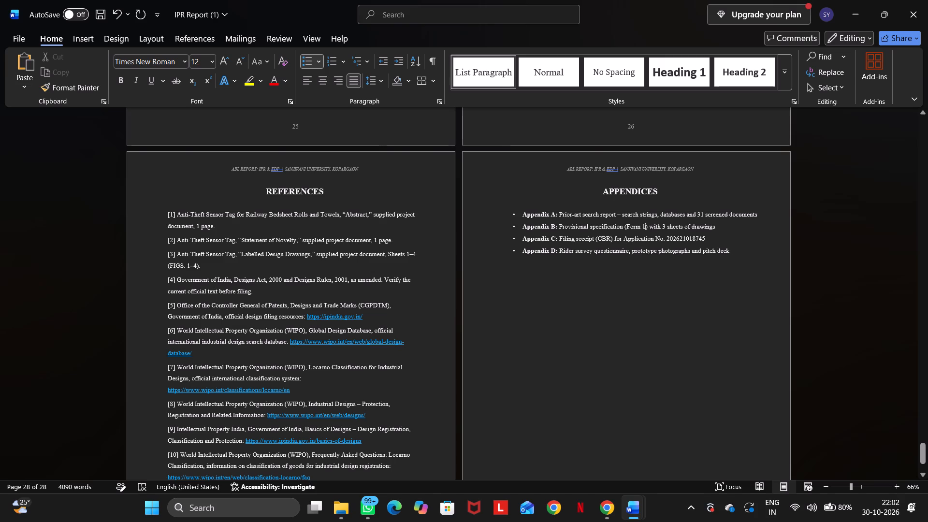
left_click(721, 230)
left_click_drag(521, 213, 740, 255)
key("ctrl+c")
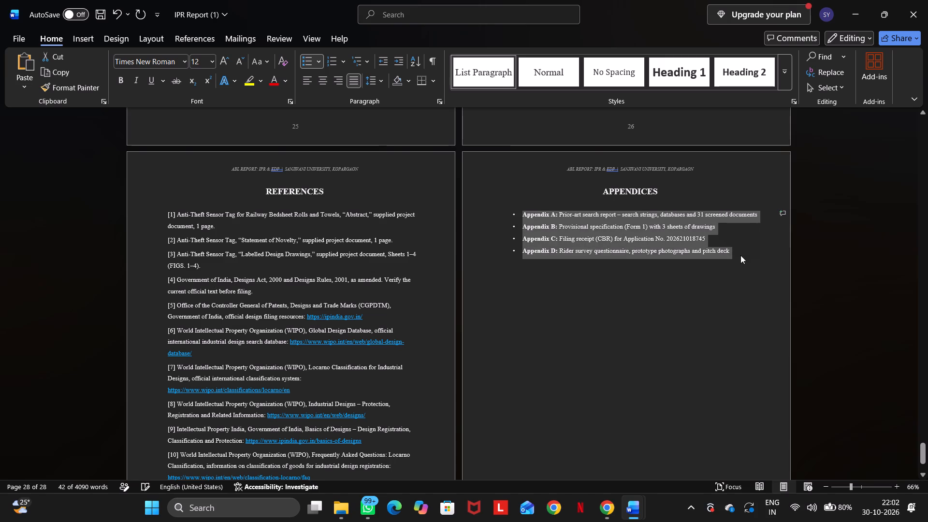
left_click(608, 429)
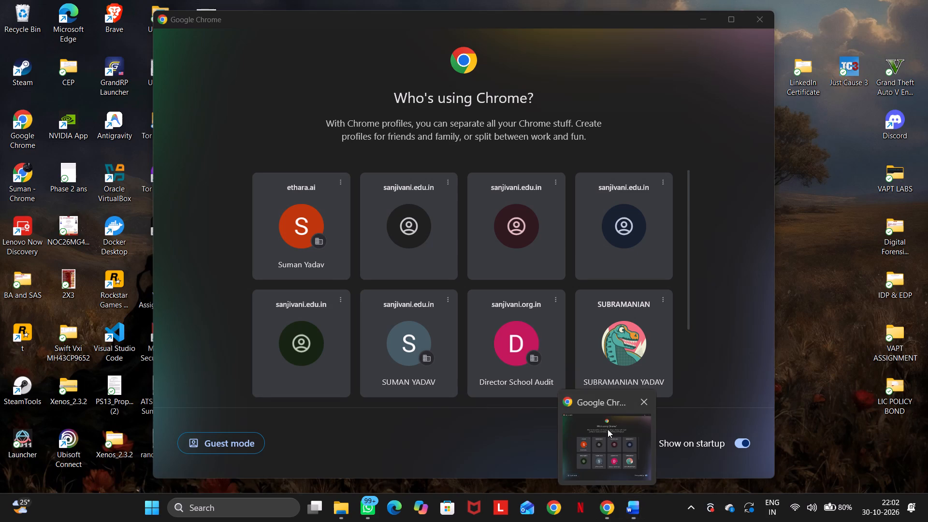
scroll(449, 279, "down", 3)
left_click(415, 325)
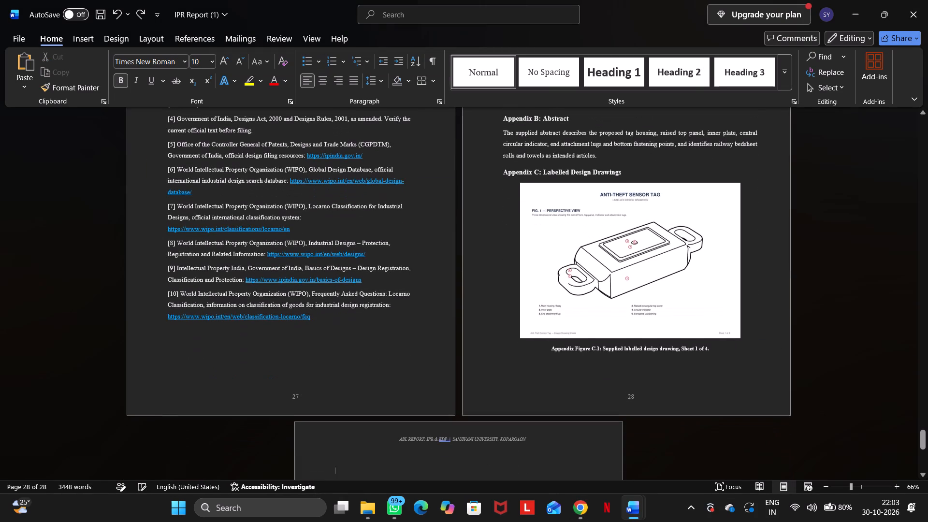
key("ctrl+z")
key("ctrl+z")
key("ctrl+z")
key("ctrl+z")
key("ctrl+z")
key("ctrl+z")
key("ctrl+z")
key("ctrl+z")
key("ctrl+z")
key("ctrl+z")
key("ctrl+z")
key("ctrl+z")
key("ctrl+z")
key("ctrl+z")
key("ctrl+z")
key("ctrl+z")
key("ctrl+z")
key("ctrl+z")
key("ctrl+z")
key("ctrl+z")
key("ctrl+z")
key("ctrl+z")
key("ctrl+z")
key("ctrl+z")
key("ctrl+z")
key("ctrl+z")
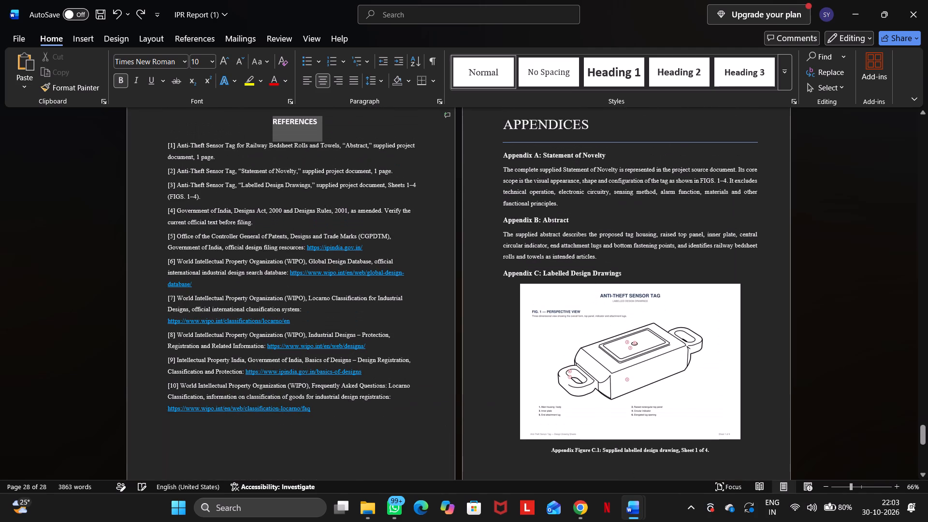
left_click(141, 19)
left_click(141, 19)
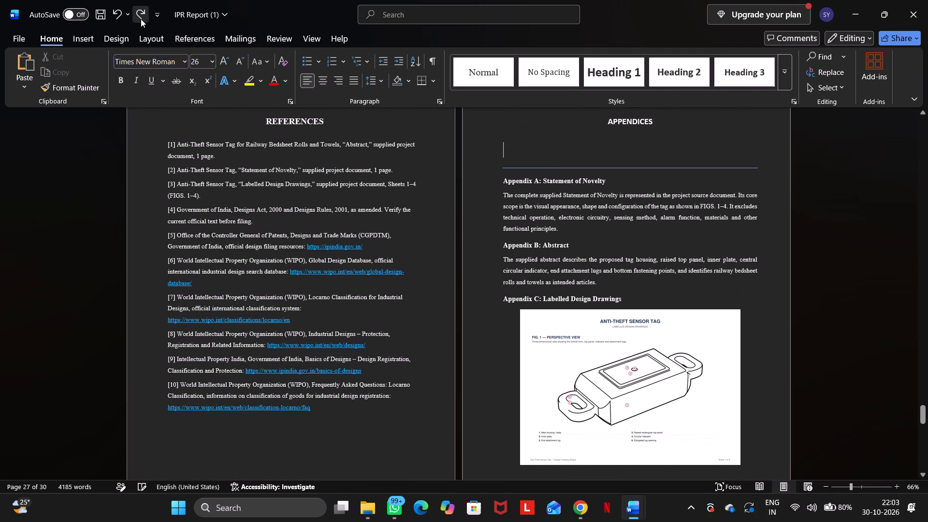
left_click(141, 19)
left_click(141, 19)
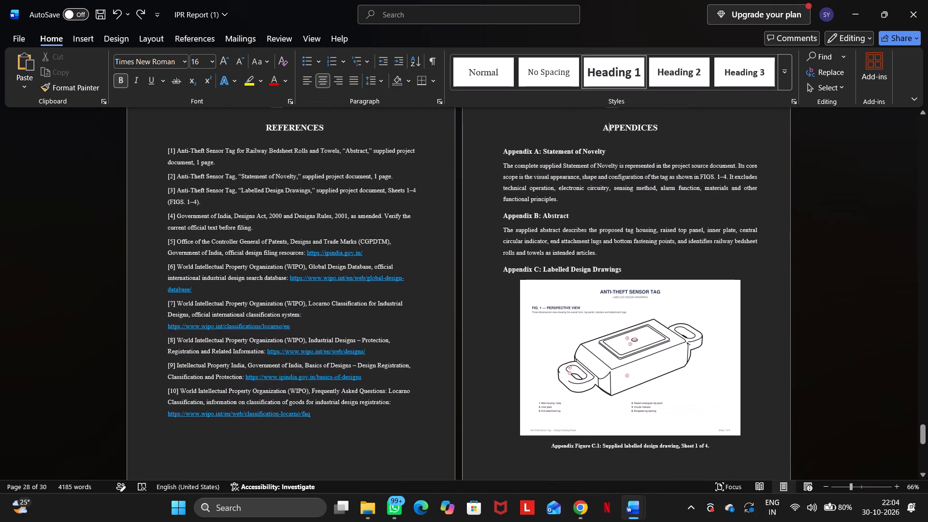
Add an empty line below the Appendix Figure C.4 caption at the end of the report.
scroll(840, 289, "down", 8)
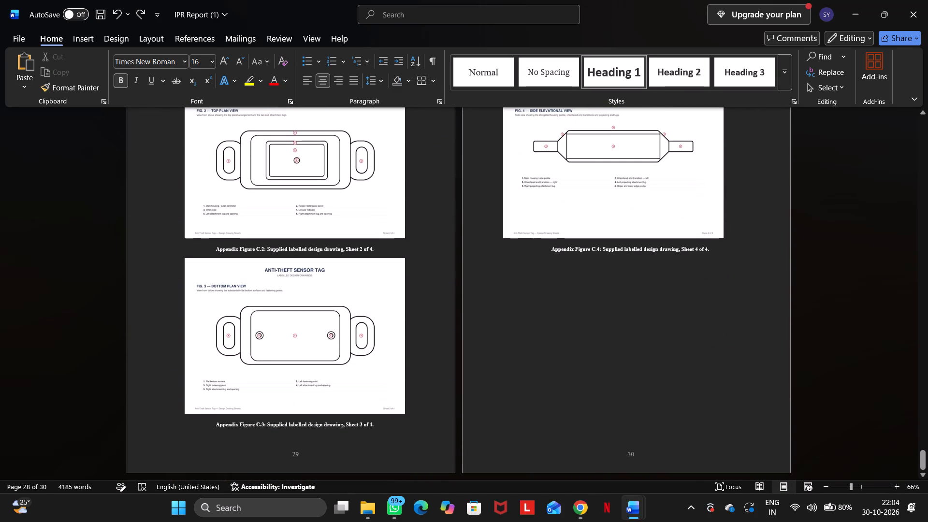
scroll(809, 329, "up", 4)
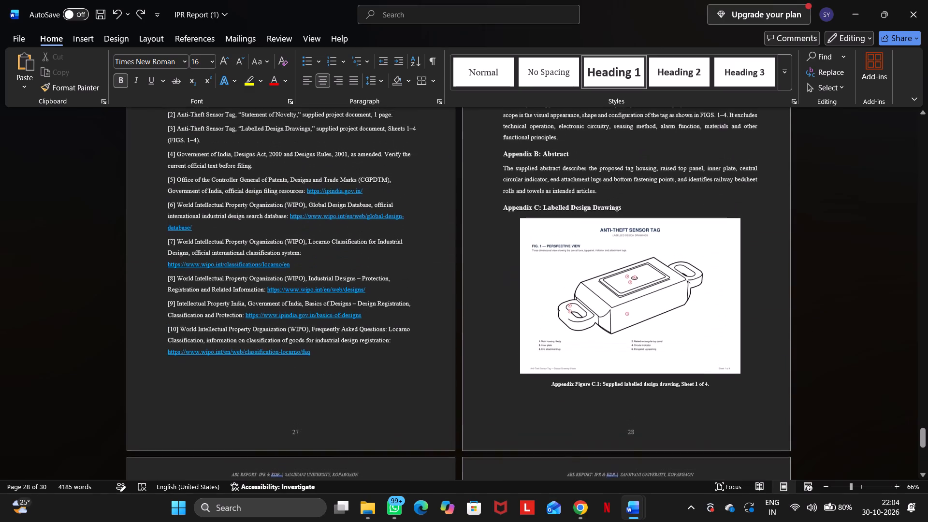
left_click(737, 335)
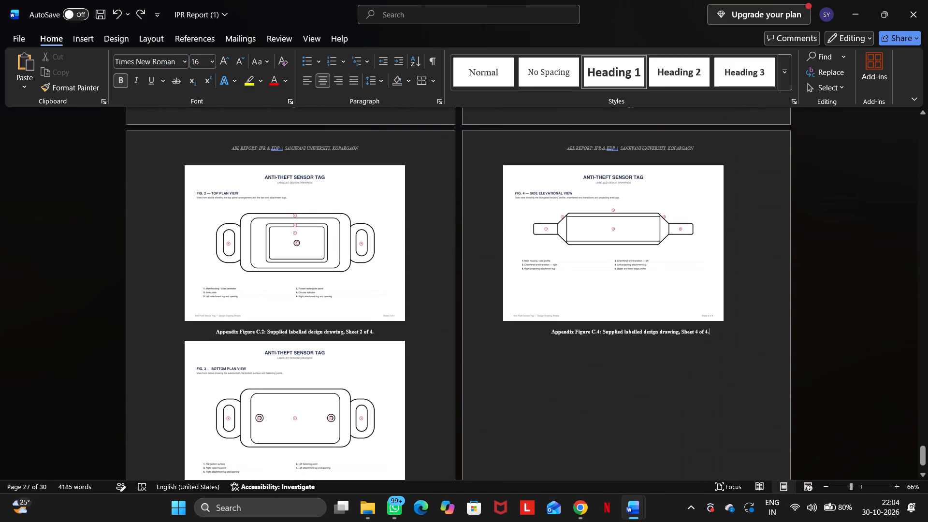
key("Return")
Duplicate the Appendix B heading and its paragraph below the Appendix Figure C.4 caption, lettering the copy Appendix D.
scroll(737, 335, "up", 1)
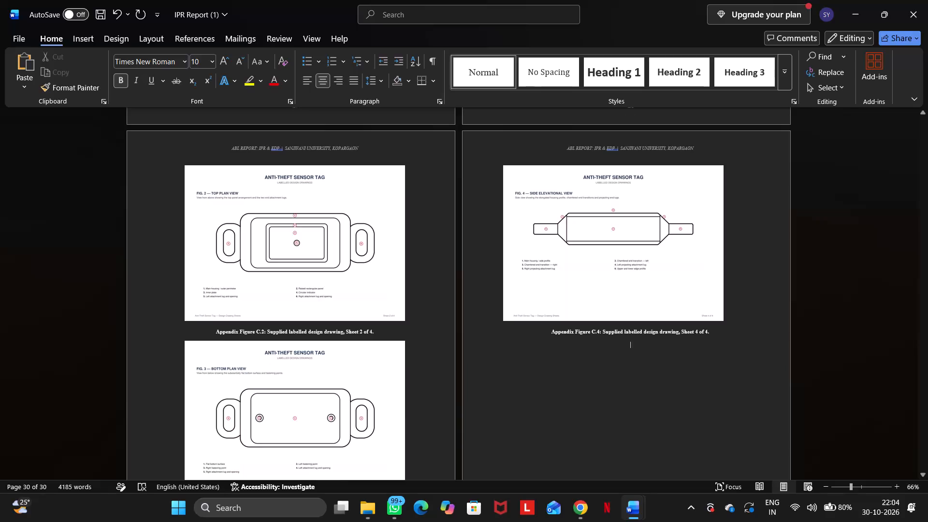
scroll(737, 335, "up", 3)
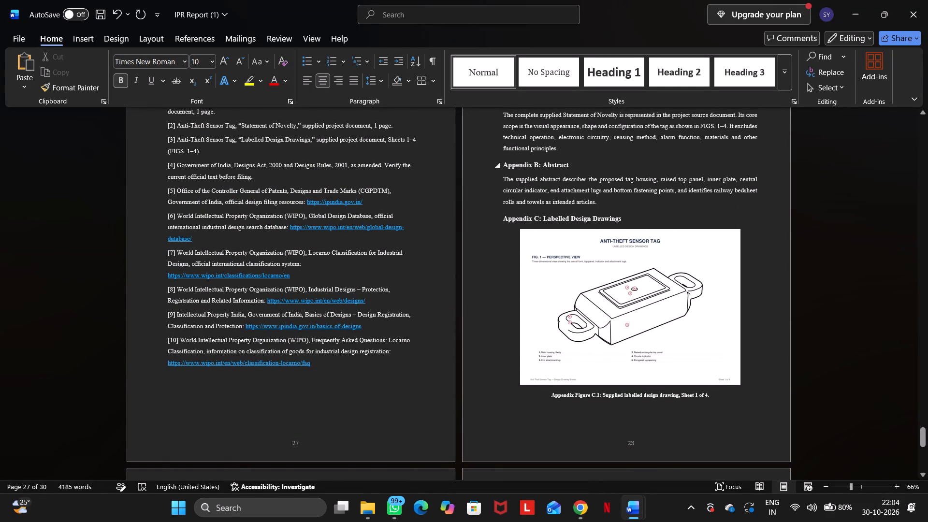
left_click_drag(504, 164, 581, 164)
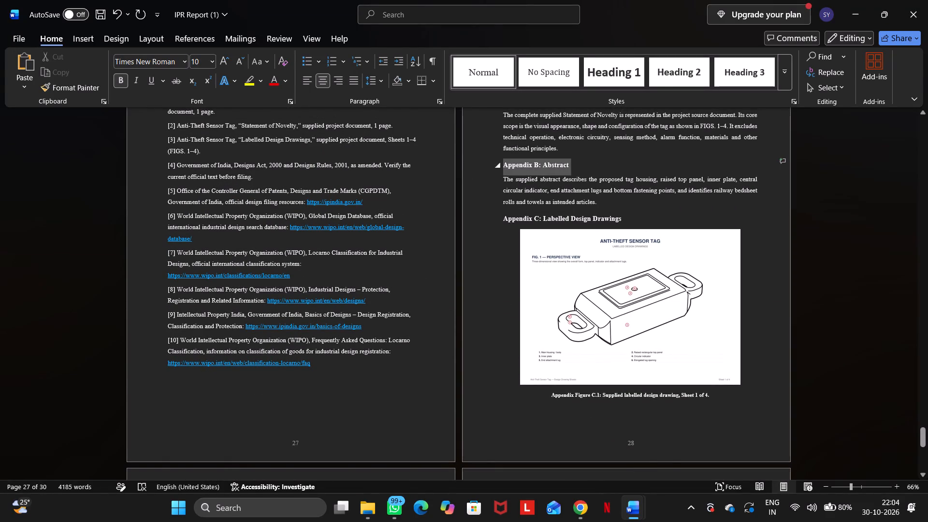
left_click_drag(581, 164, 605, 199)
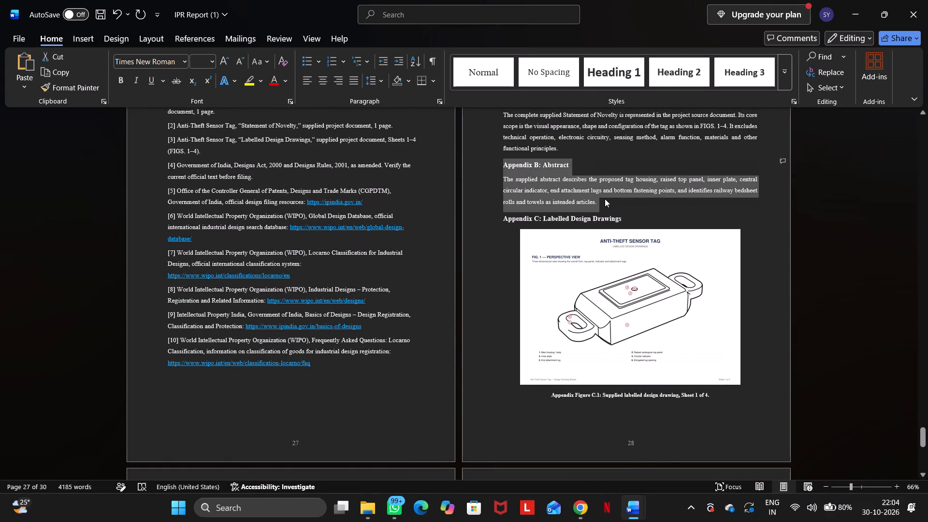
key("ctrl+c")
scroll(605, 199, "down", 8)
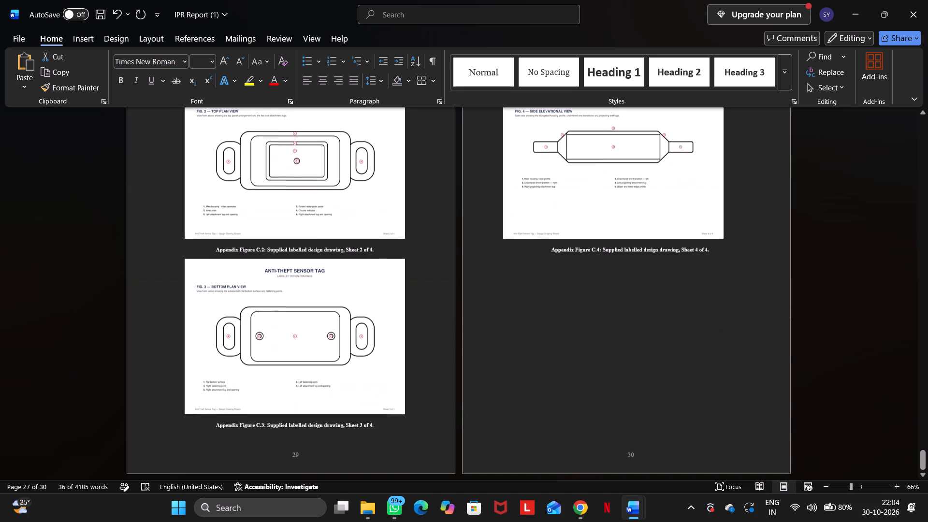
left_click(571, 290)
key("ctrl+v")
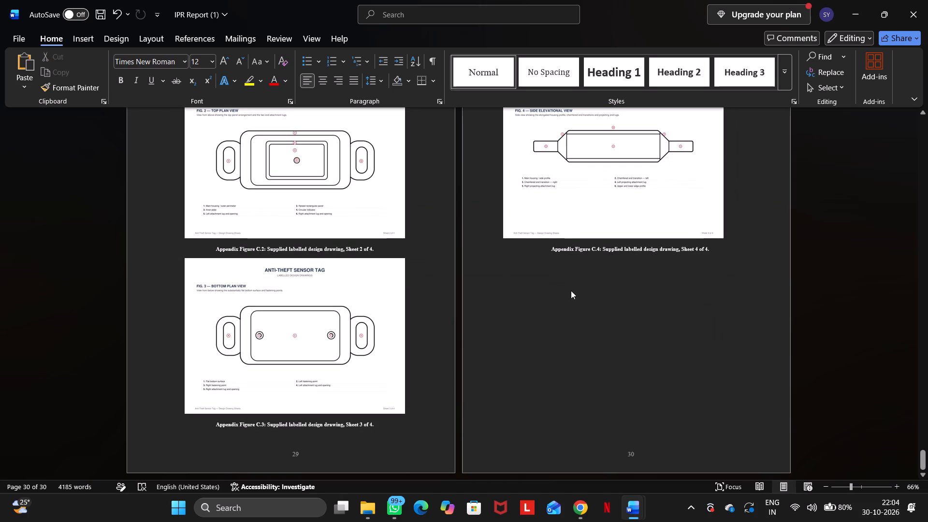
left_click(539, 283)
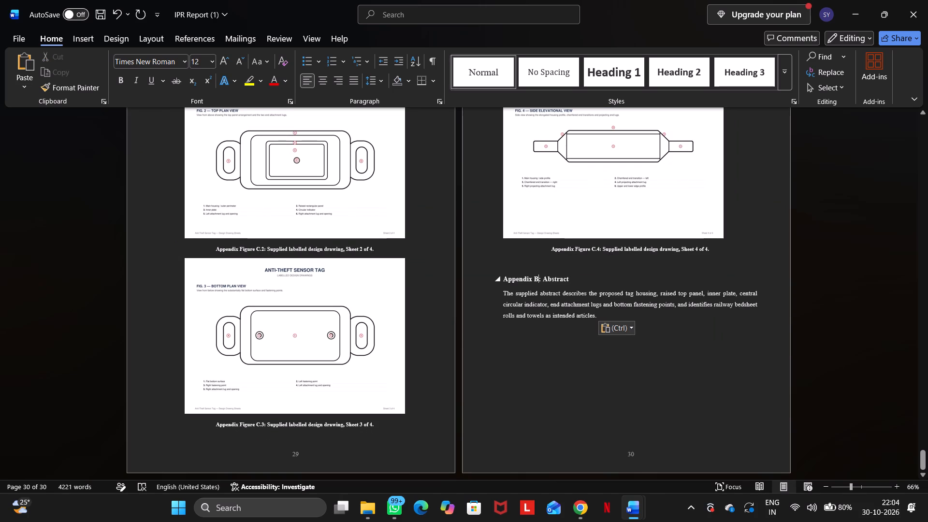
key("BackSpace")
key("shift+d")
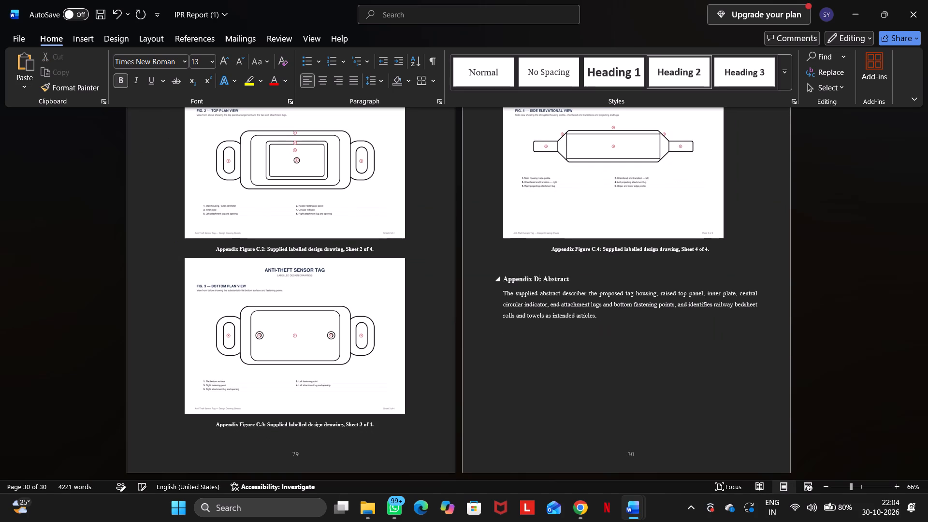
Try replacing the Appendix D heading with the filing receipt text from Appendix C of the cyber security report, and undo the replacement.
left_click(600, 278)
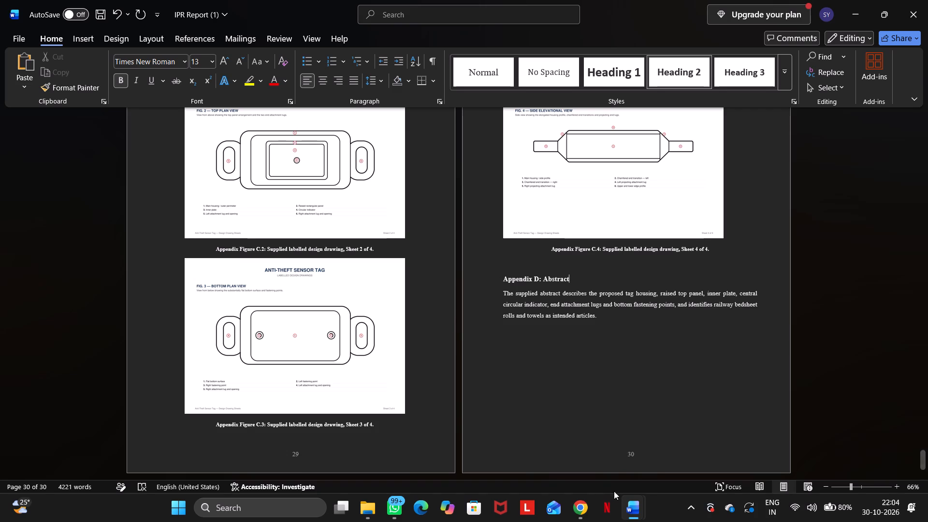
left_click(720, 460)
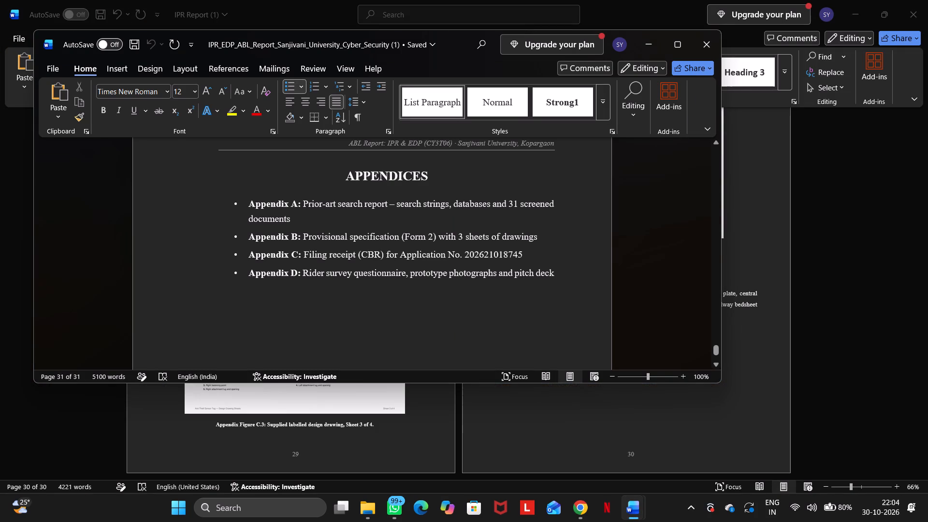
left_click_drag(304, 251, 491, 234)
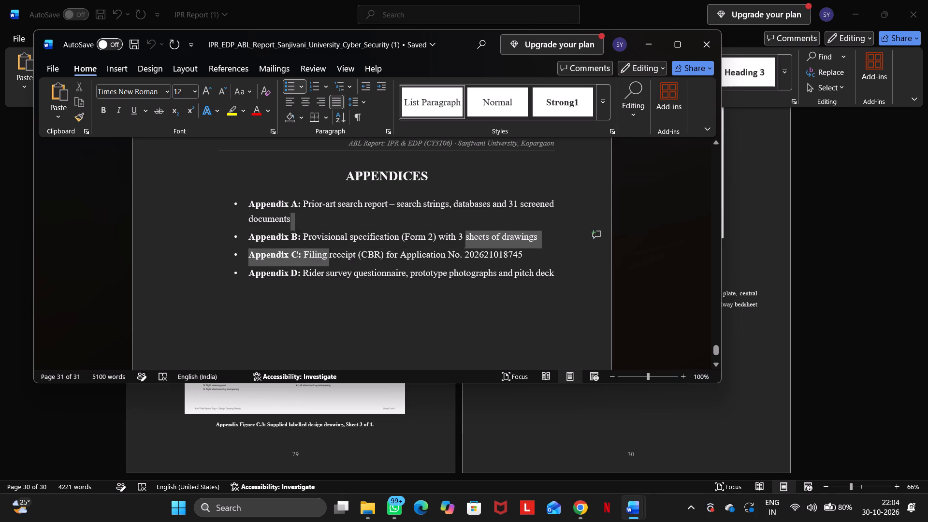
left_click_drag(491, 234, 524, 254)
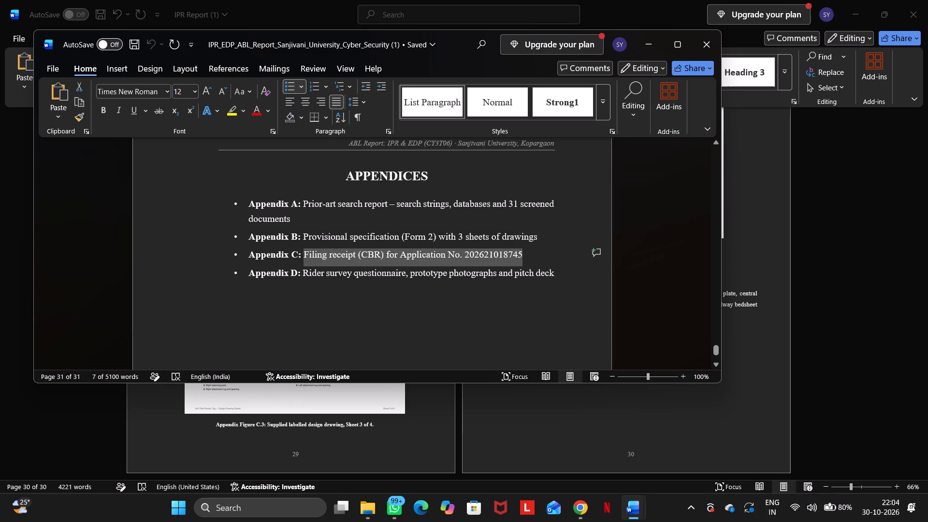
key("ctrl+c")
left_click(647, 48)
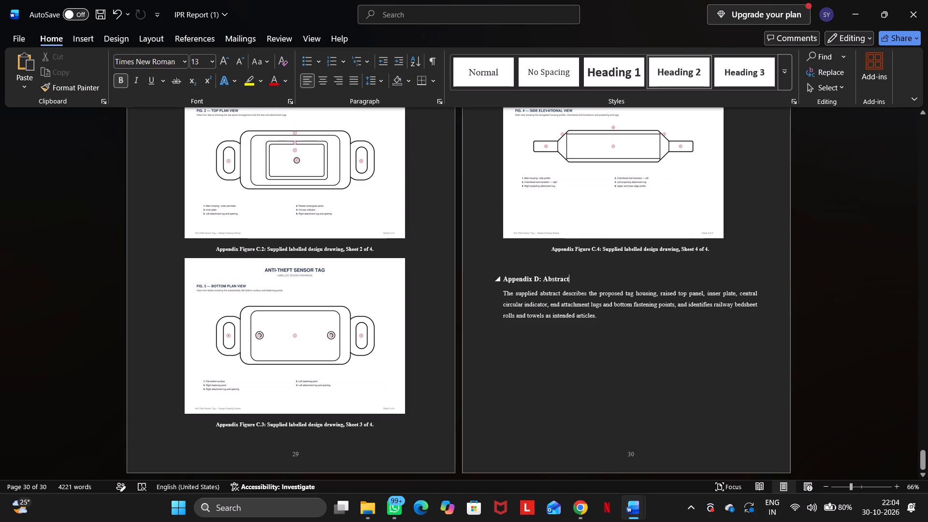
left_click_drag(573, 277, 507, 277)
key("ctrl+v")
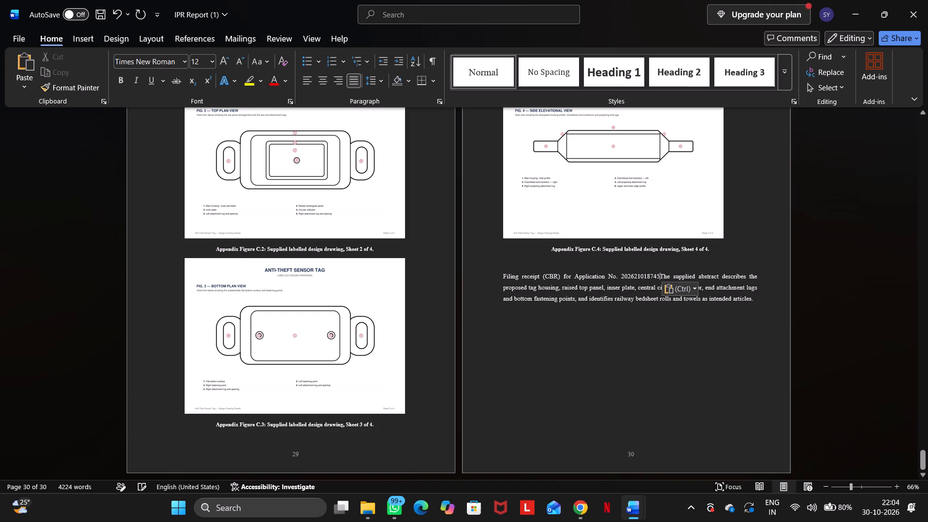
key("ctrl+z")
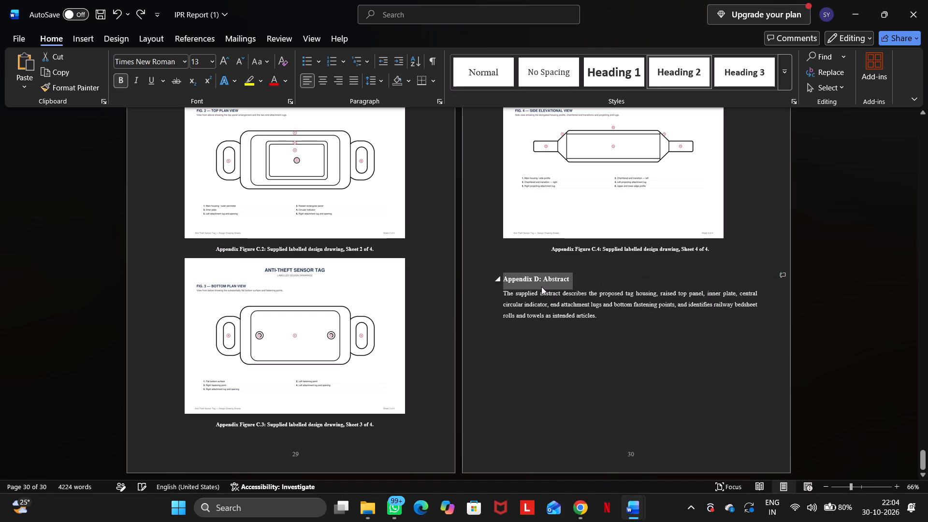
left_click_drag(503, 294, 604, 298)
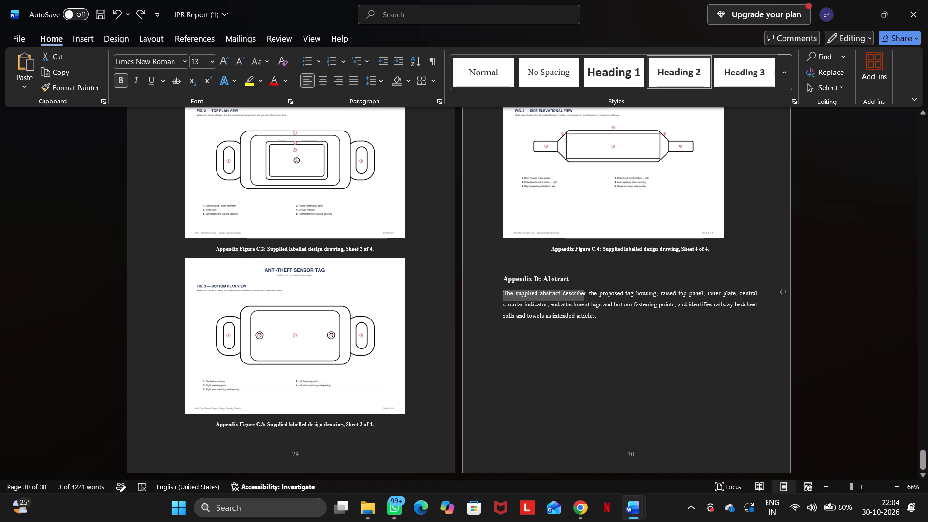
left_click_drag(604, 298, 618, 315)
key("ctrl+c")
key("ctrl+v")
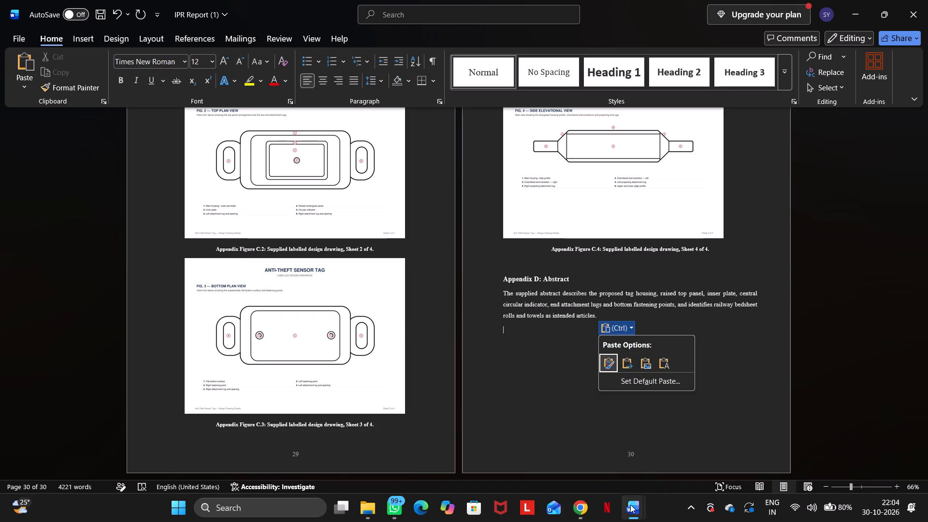
Replace the Appendix D body paragraph with the filing receipt text copied from Appendix C of the cyber security report.
left_click(679, 467)
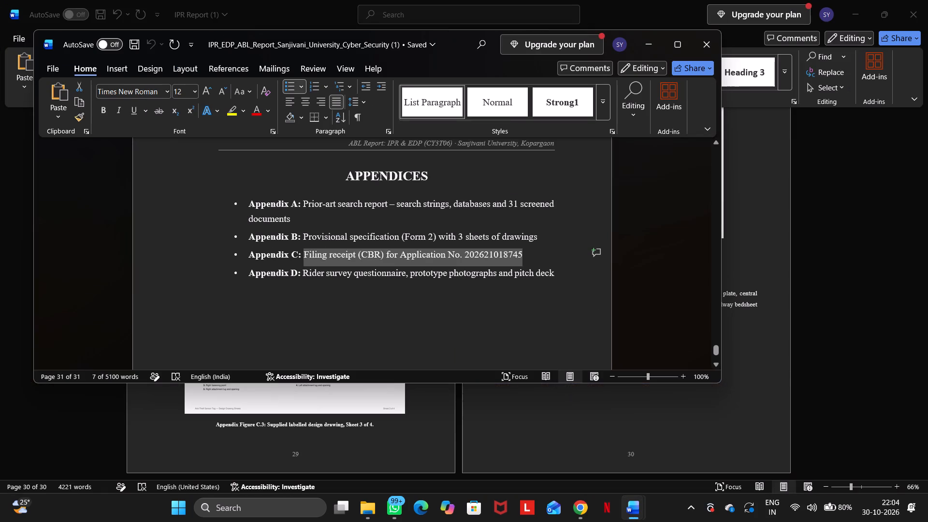
key("ctrl+c")
left_click(647, 41)
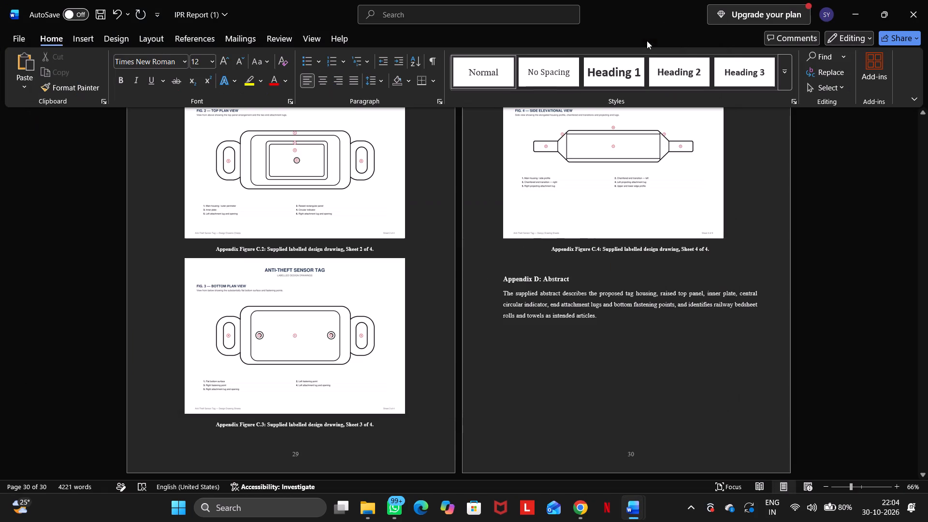
left_click_drag(504, 292, 624, 311)
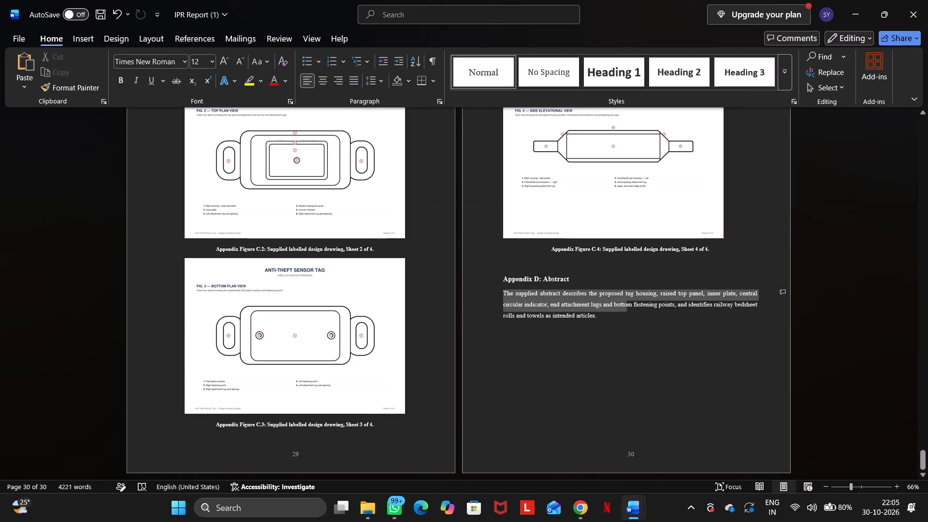
left_click_drag(624, 311, 622, 320)
key("ctrl+v")
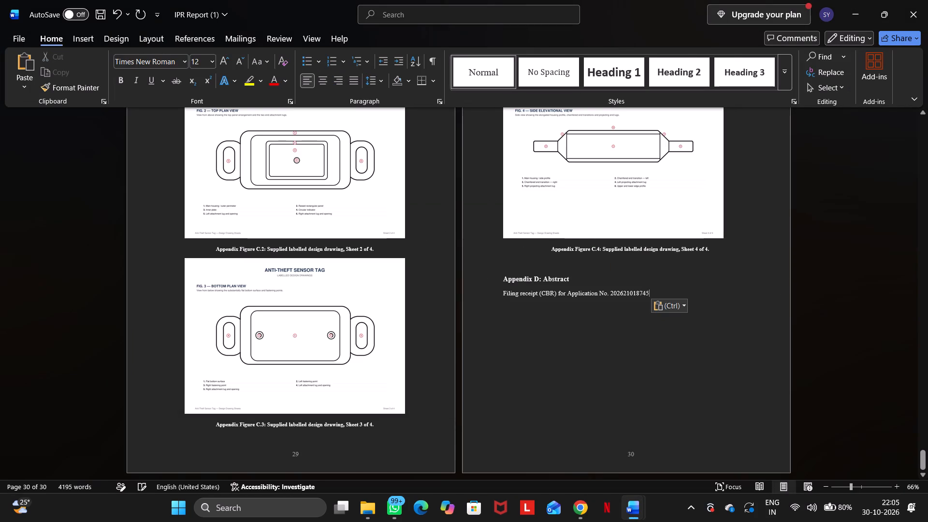
Change the Appendix D heading's title from Abstract to "Filing Receipt CBR".
left_click(583, 277)
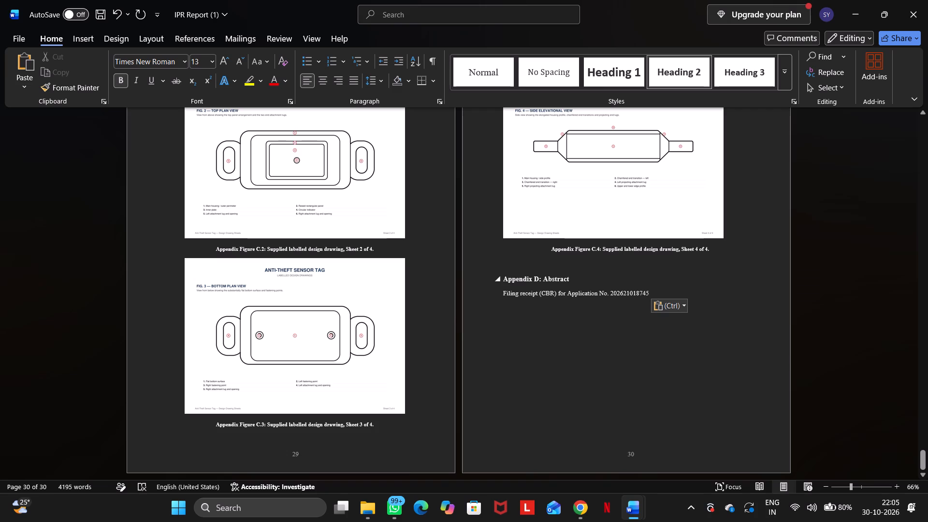
key("BackSpace")
key("BackSpace")
key("BackSpace")
key("BackSpace")
key("BackSpace")
key("BackSpace")
key("BackSpace")
key("BackSpace")
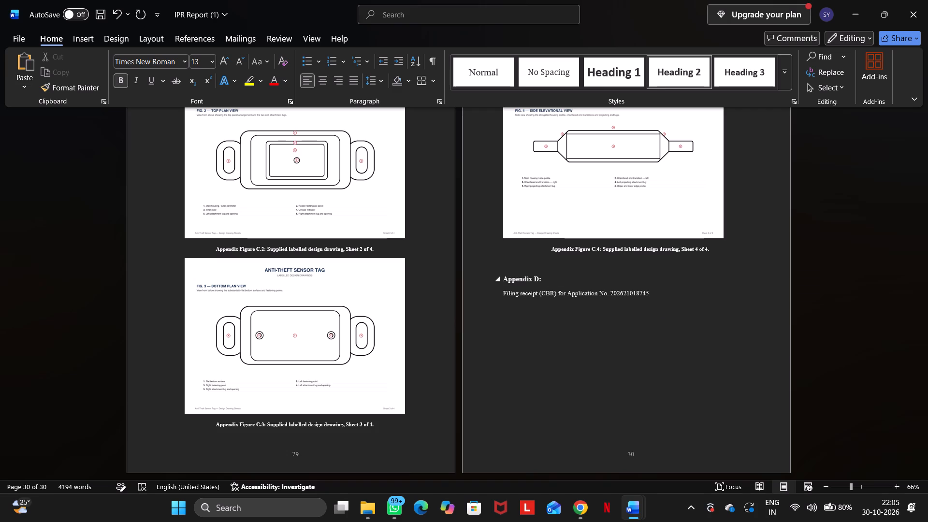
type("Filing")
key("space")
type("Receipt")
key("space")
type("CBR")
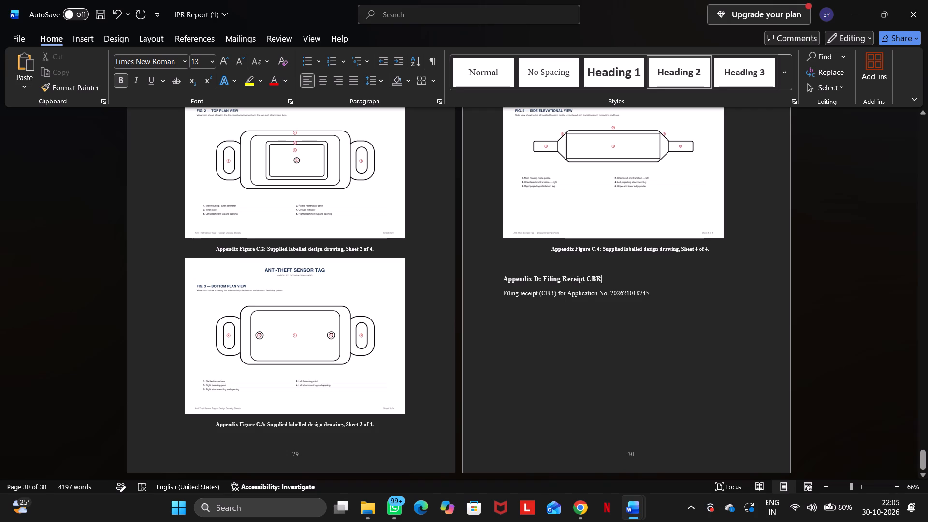
left_click(664, 295)
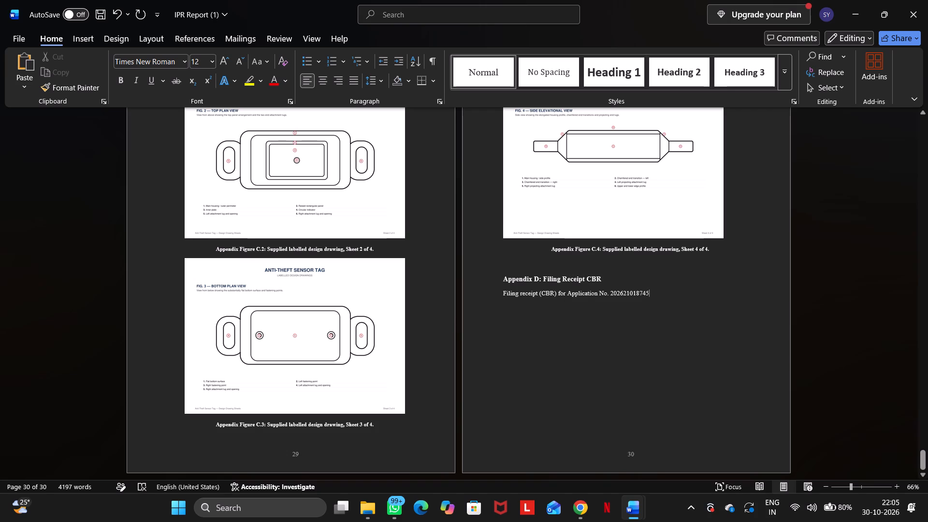
key("BackSpace")
key("BackSpace")
key("BackSpace")
key("BackSpace")
key("BackSpace")
key("BackSpace")
key("BackSpace")
key("BackSpace")
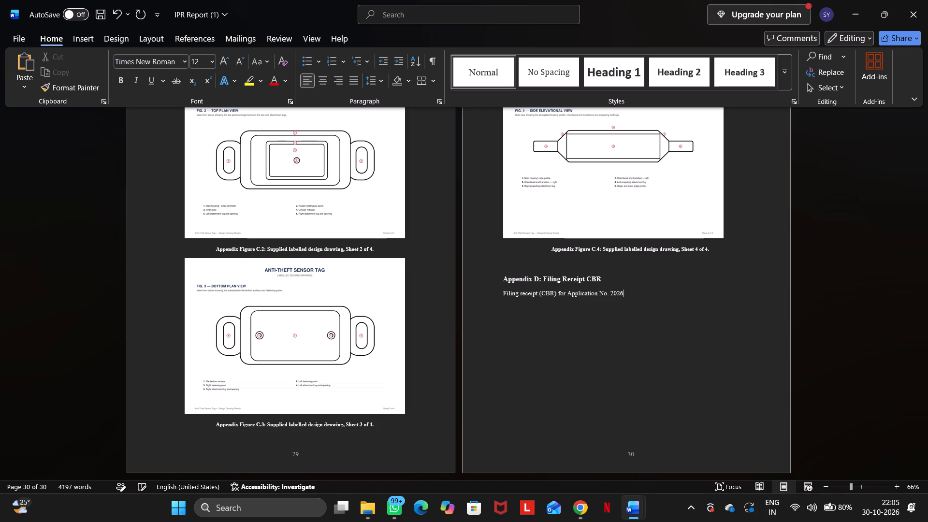
key("BackSpace")
key("BackSpace")
key("BackSpace")
key("BackSpace")
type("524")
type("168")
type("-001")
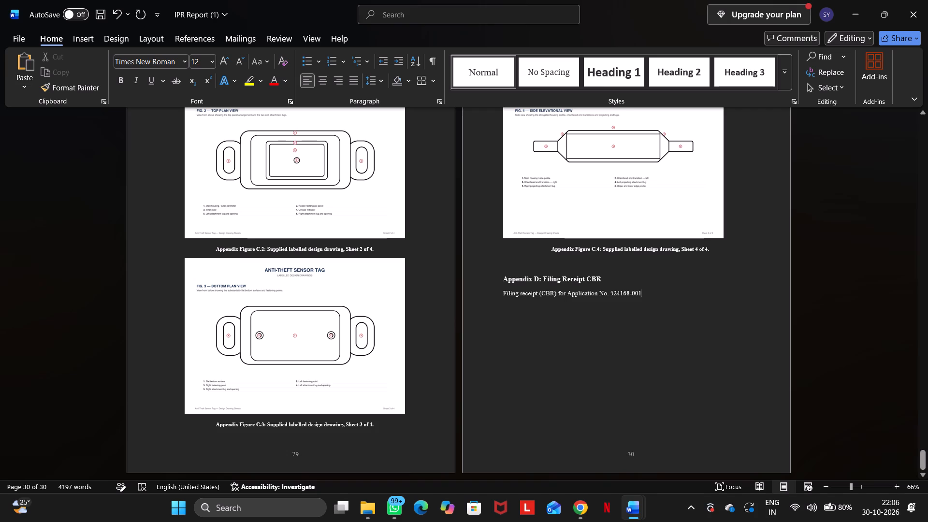
Reletter the Filing Receipt CBR heading as Appendix E.
scroll(648, 292, "up", 1)
left_click(539, 282)
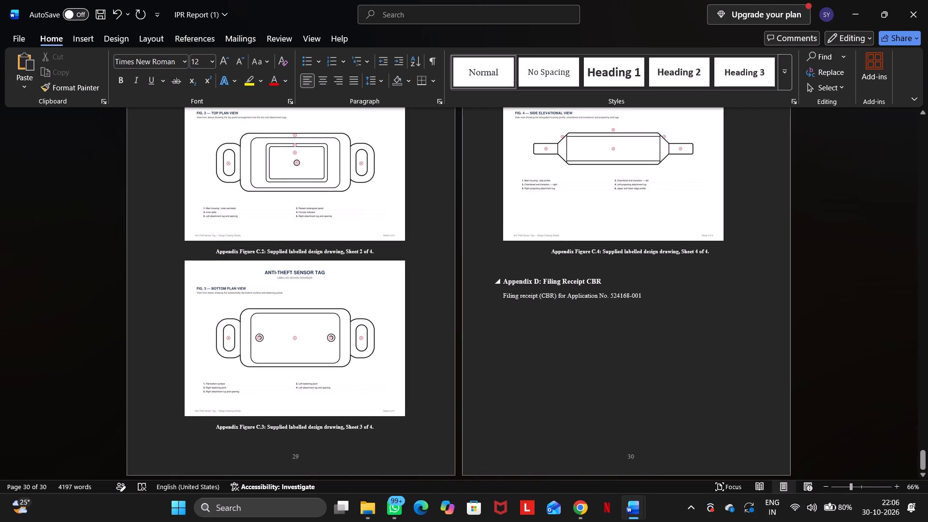
key("BackSpace")
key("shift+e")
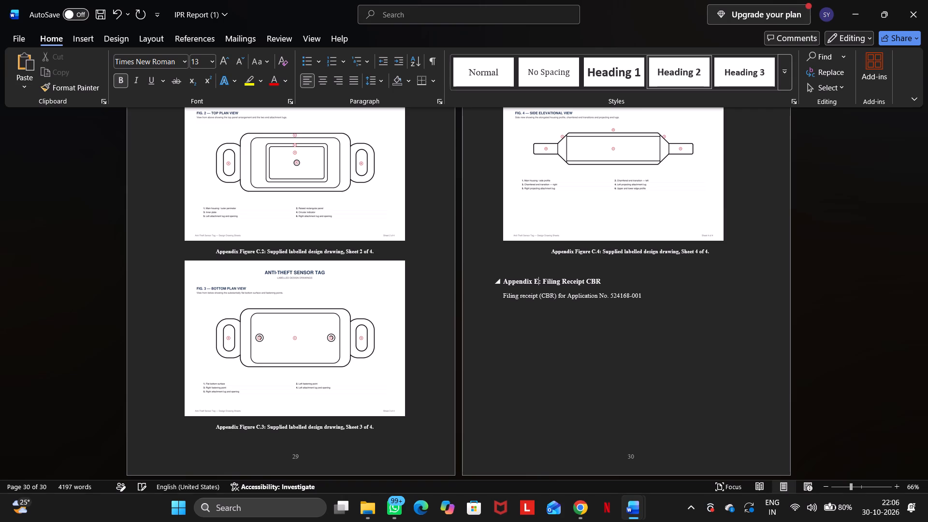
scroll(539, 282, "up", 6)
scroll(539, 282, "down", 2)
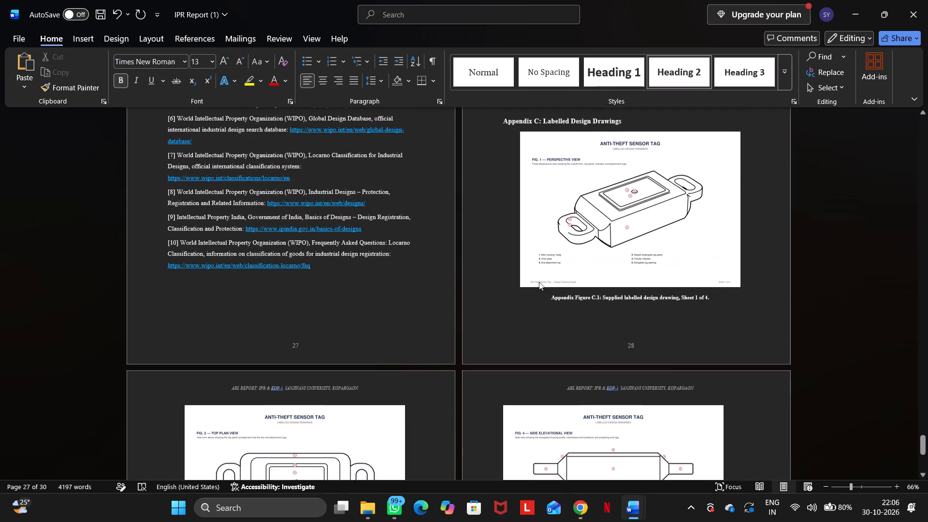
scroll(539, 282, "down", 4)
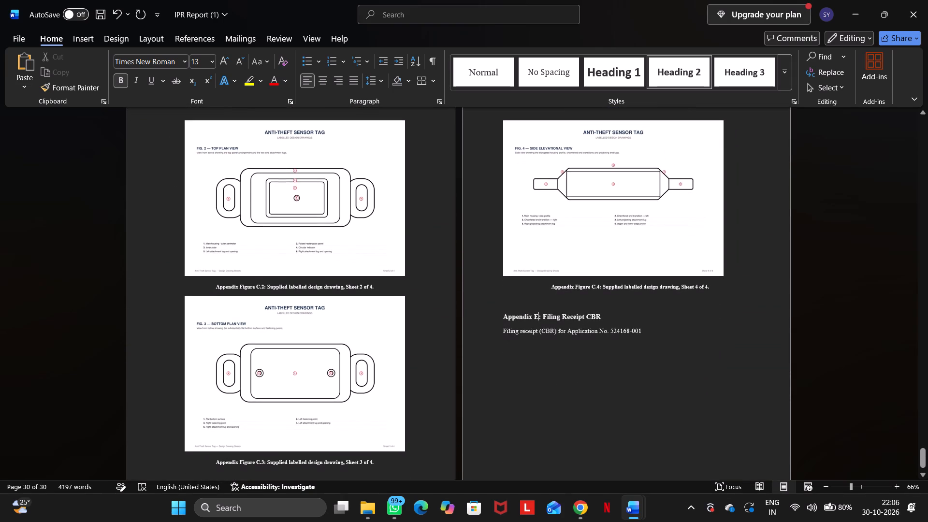
Insert blank lines below the Figure C.4 caption and paste a copy of the Appendix E heading above the original.
left_click(506, 315)
key("Left")
key("Return")
key("Return")
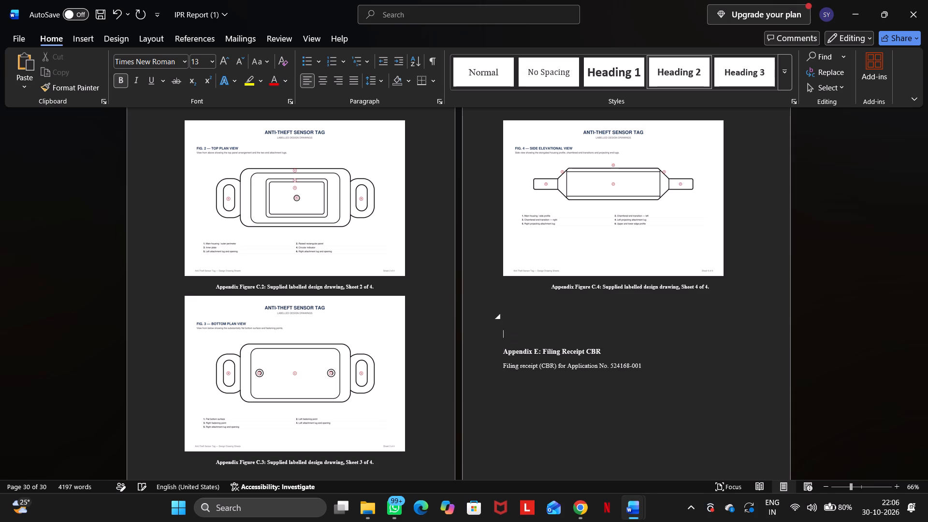
key("Return")
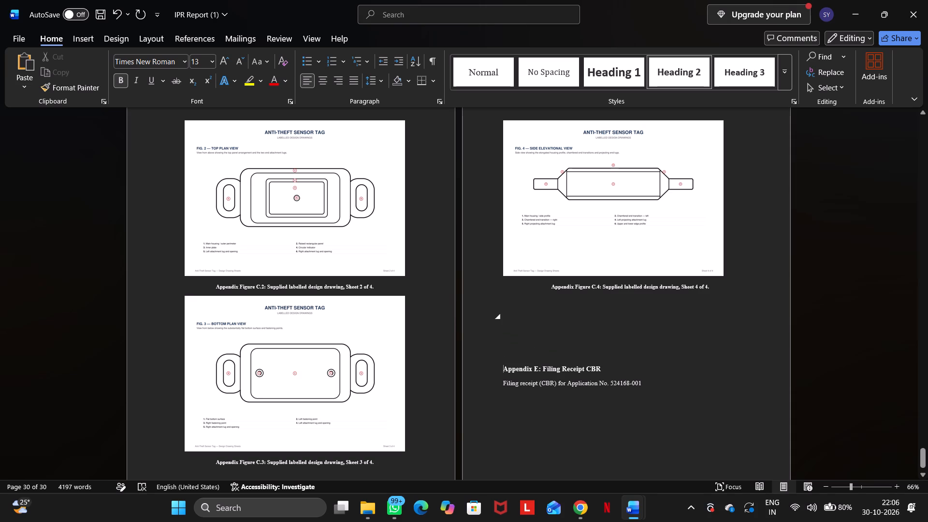
left_click(510, 318)
left_click_drag(502, 367, 617, 358)
left_click_drag(617, 358, 620, 367)
key("ctrl+c")
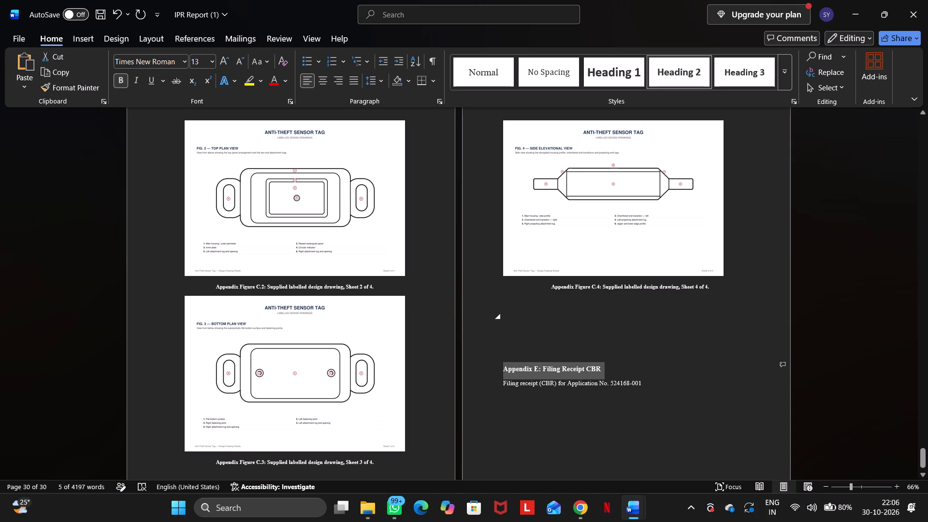
left_click(509, 315)
key("ctrl+v")
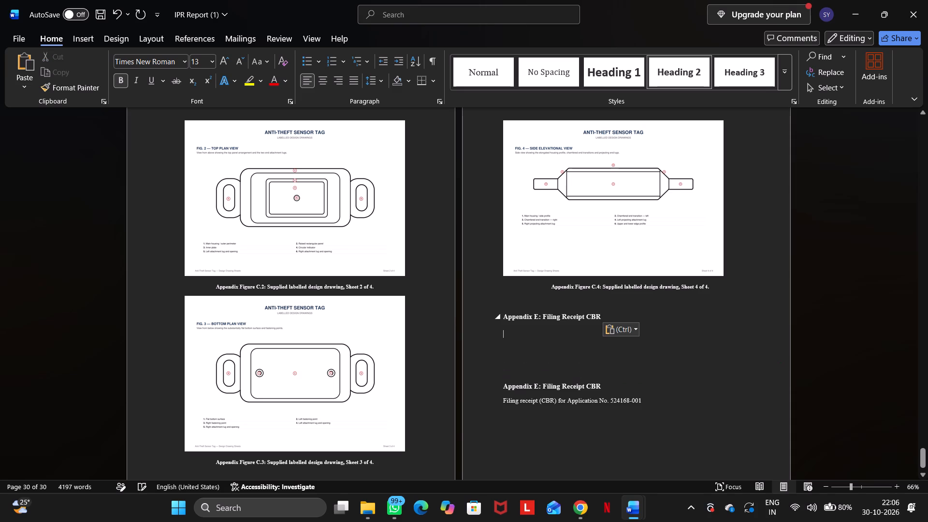
Reletter the upper copy of the Filing Receipt CBR heading as Appendix D.
left_click(537, 320)
key("BackSpace")
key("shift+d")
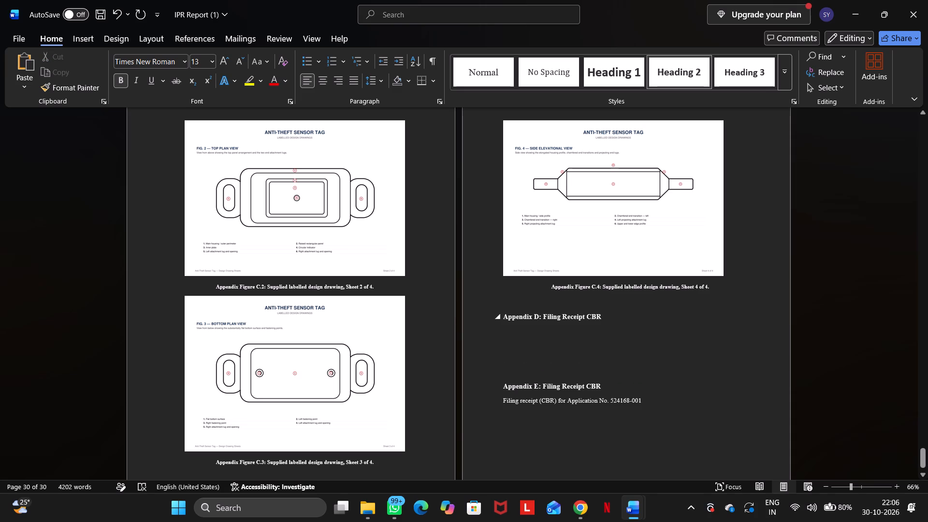
Change the Appendix D heading's title to "Form 1 with details of applicant and project attached with report".
left_click(603, 320)
key("BackSpace")
key("BackSpace")
key("BackSpace")
key("BackSpace")
key("BackSpace")
key("BackSpace")
key("BackSpace")
key("BackSpace")
key("BackSpace")
key("BackSpace")
key("BackSpace")
key("BackSpace")
key("BackSpace")
key("BackSpace")
key("BackSpace")
key("BackSpace")
key("BackSpace")
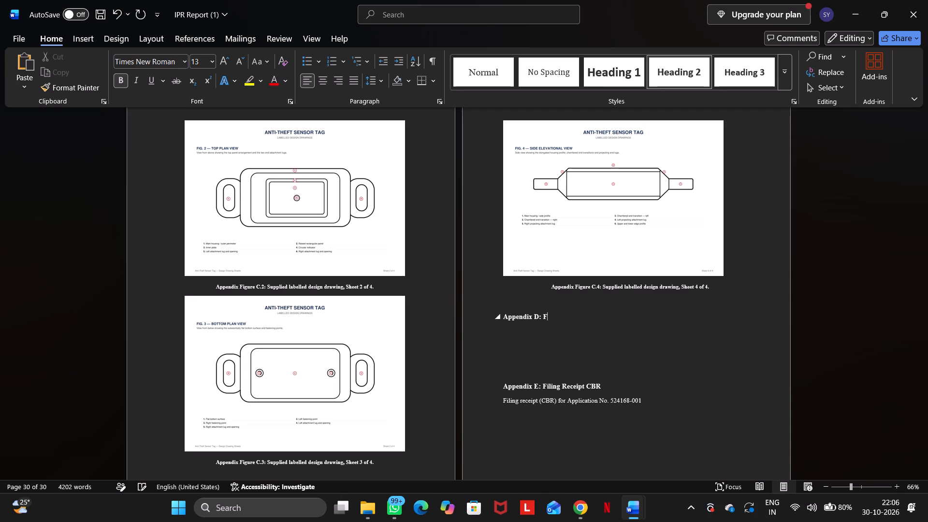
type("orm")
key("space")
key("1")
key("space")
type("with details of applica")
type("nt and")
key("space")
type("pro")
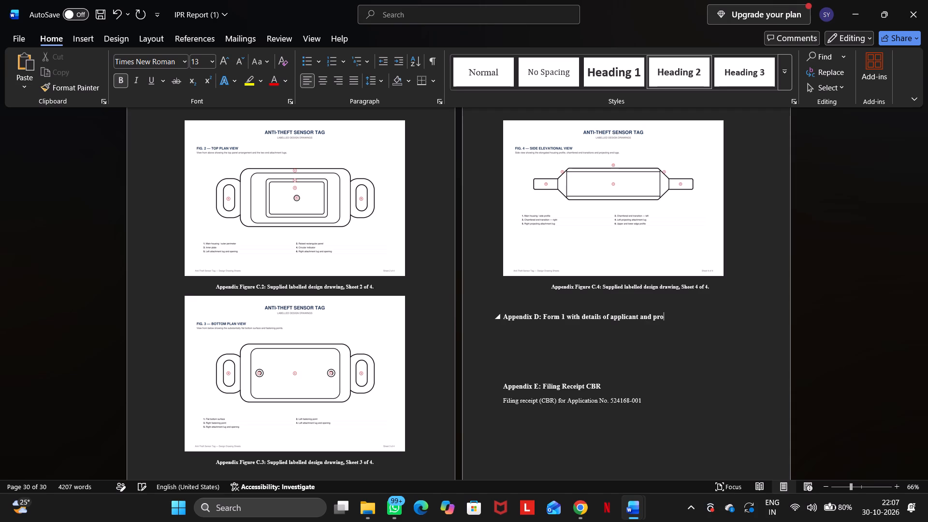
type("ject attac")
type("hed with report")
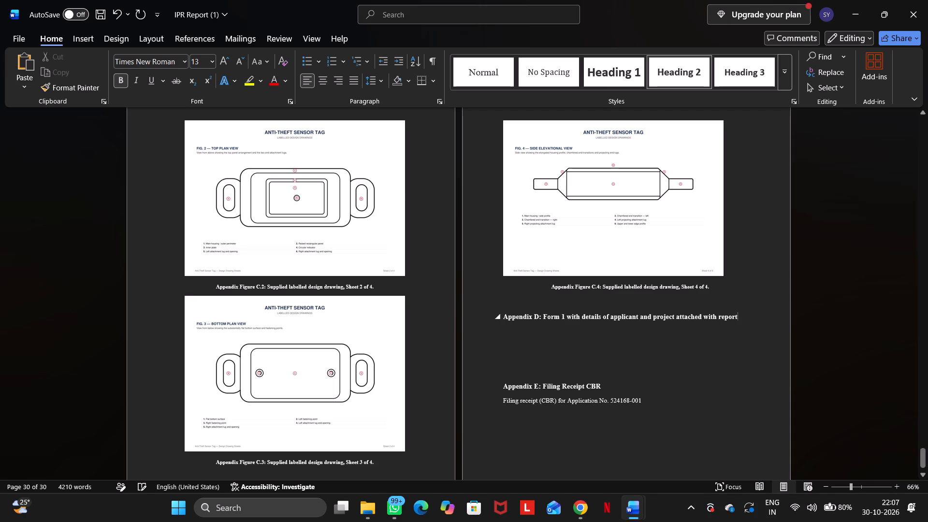
Enclose "attached with report" in parentheses in the Appendix D heading.
left_click(678, 318)
key("Left")
key("shift+parenleft")
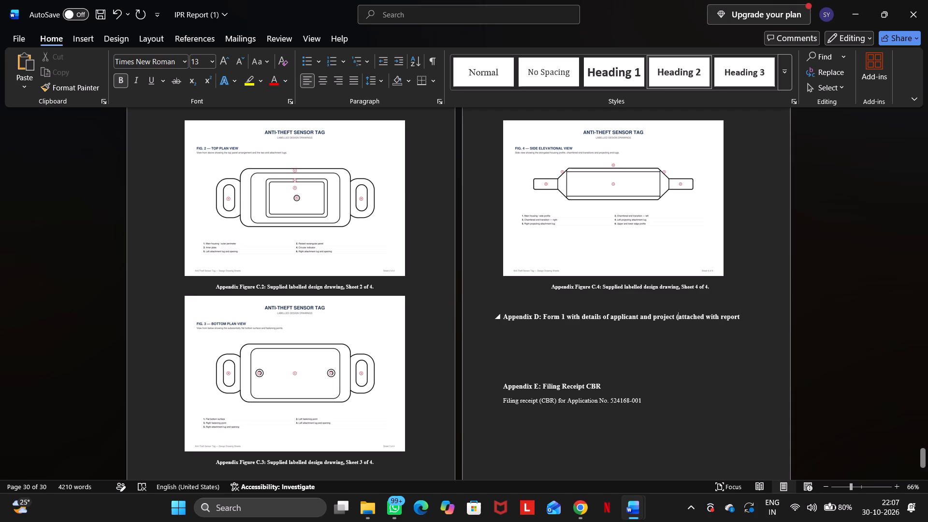
left_click(745, 317)
key("shift+parenright")
Append "(attached with report)" after the application number in the Appendix E filing receipt line.
left_click(679, 400)
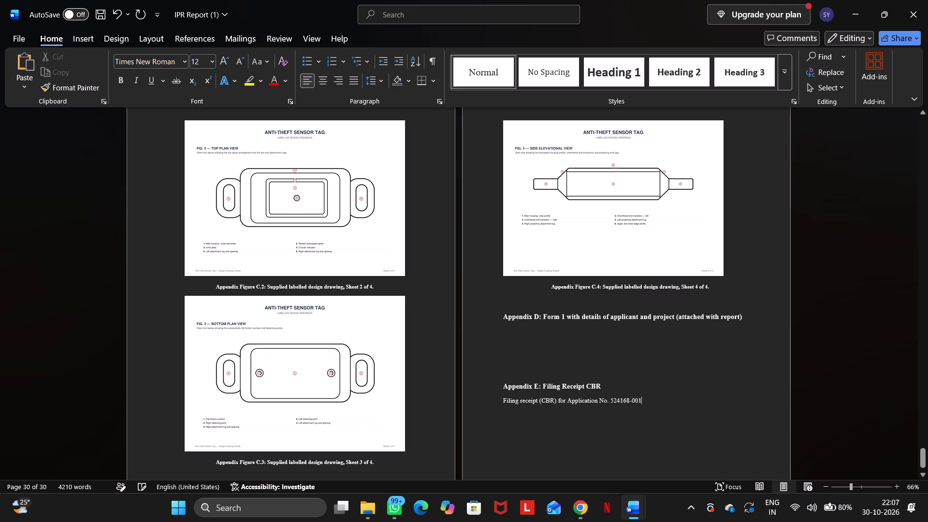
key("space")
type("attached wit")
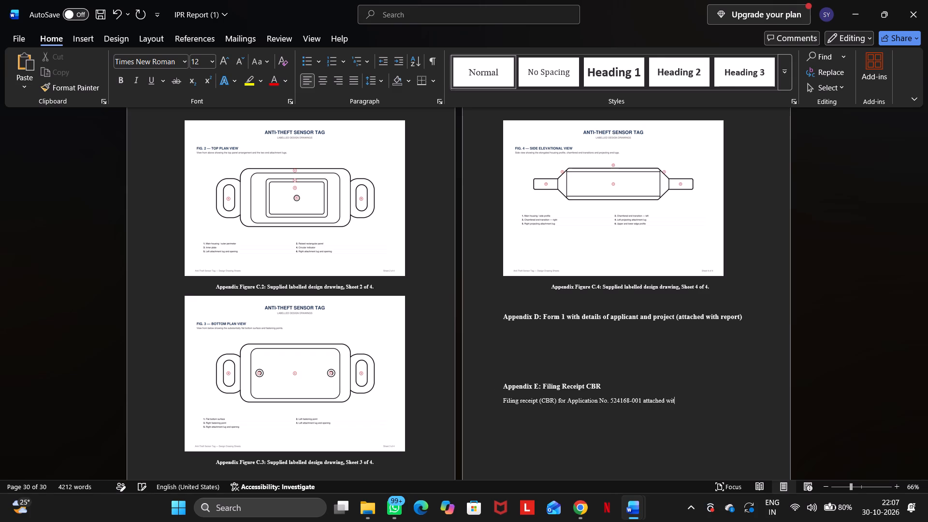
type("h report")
left_click(644, 401)
key("shift+parenleft")
left_click(703, 403)
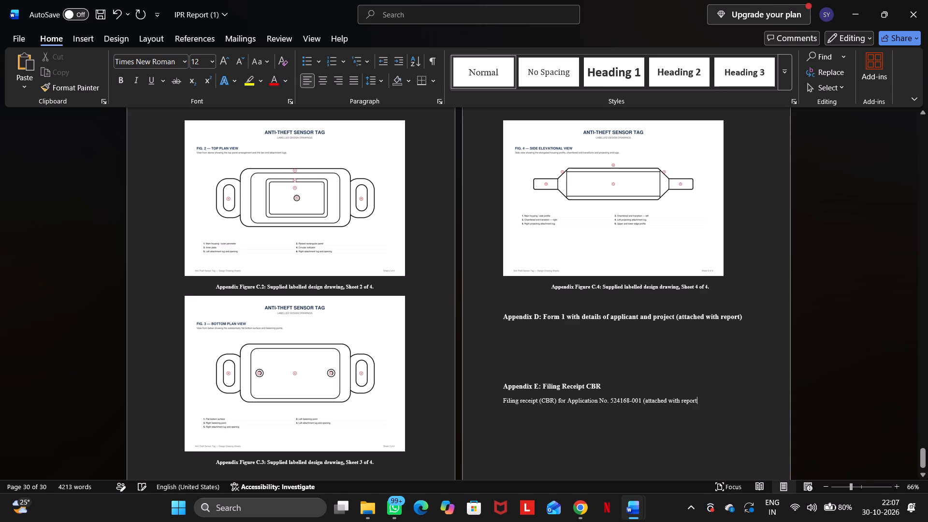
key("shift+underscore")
key("BackSpace")
key("shift+parenright")
Delete two of the blank lines between the Appendix D and Appendix E headings.
left_click(527, 359)
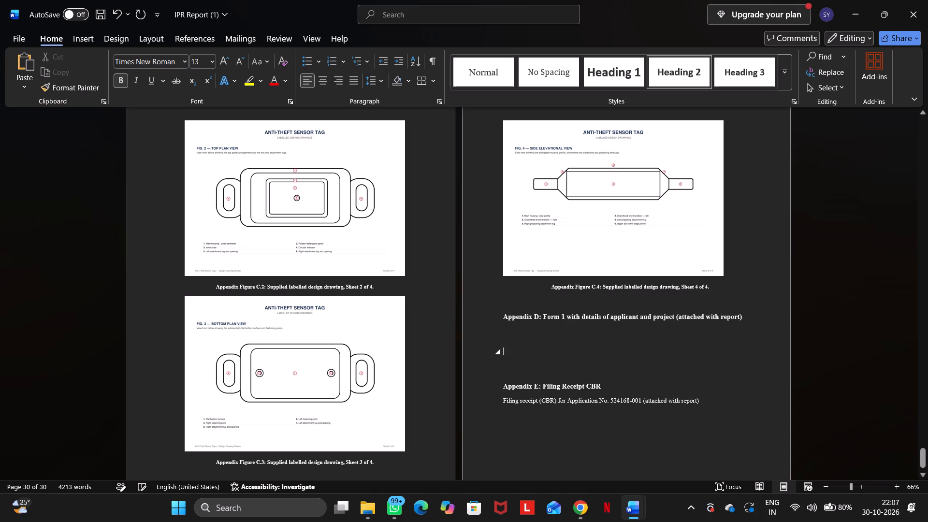
key("Down")
key("Down")
key("BackSpace")
key("BackSpace")
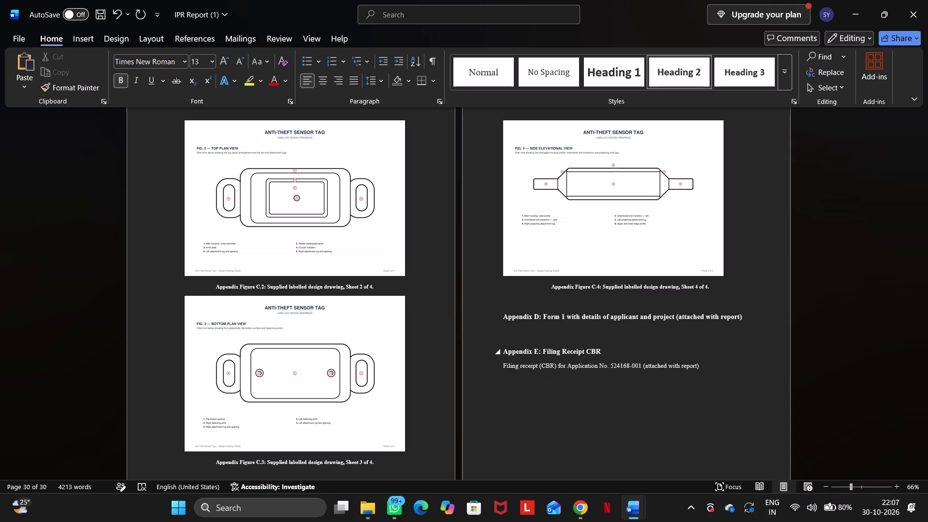
Save the report with its new appendices.
left_click(809, 326)
scroll(809, 326, "down", 4)
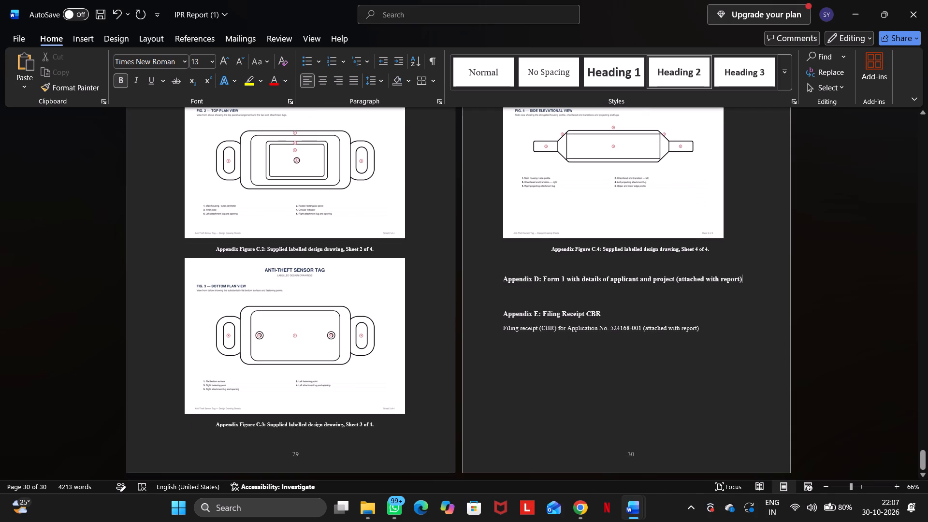
key("ctrl+s")
Save a PDF copy of the report as "IPR Report ABL Final" in the IPR FILING folder.
scroll(809, 326, "up", 9)
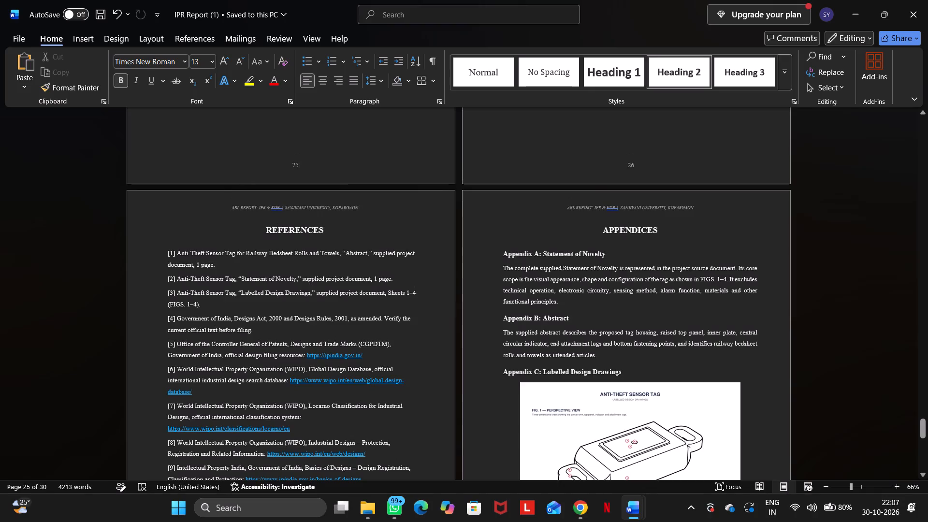
left_click(23, 39)
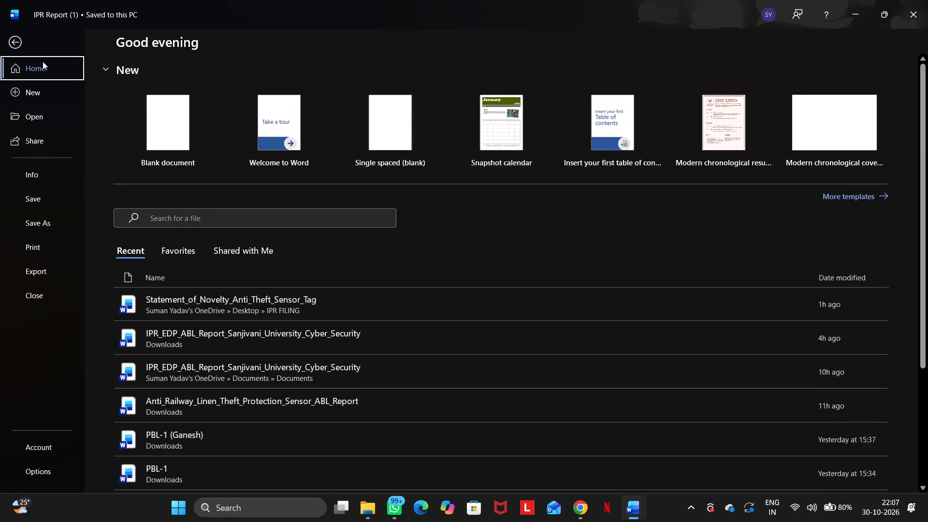
left_click(60, 226)
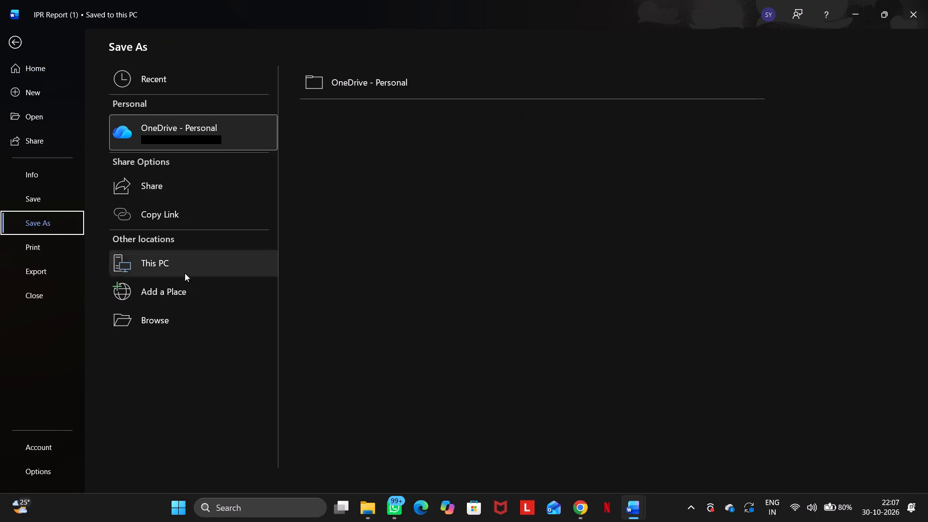
left_click(181, 328)
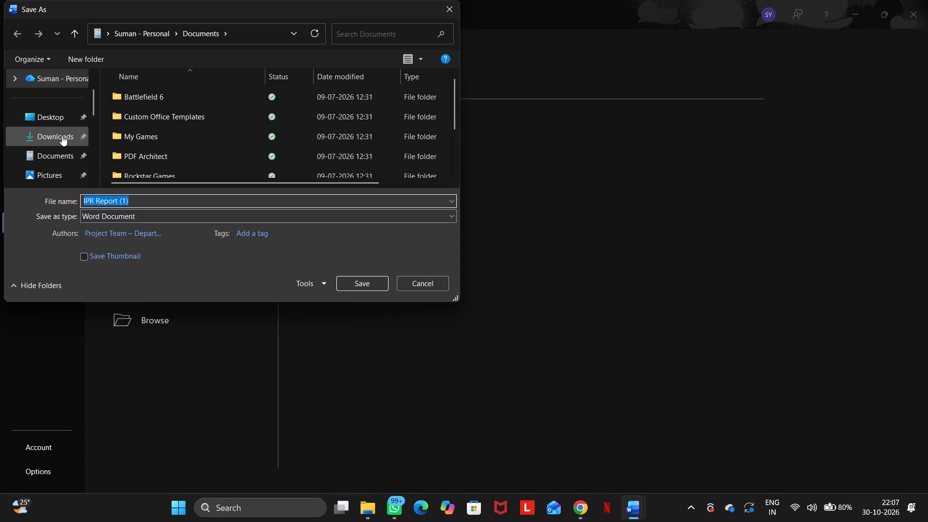
double_click(62, 135)
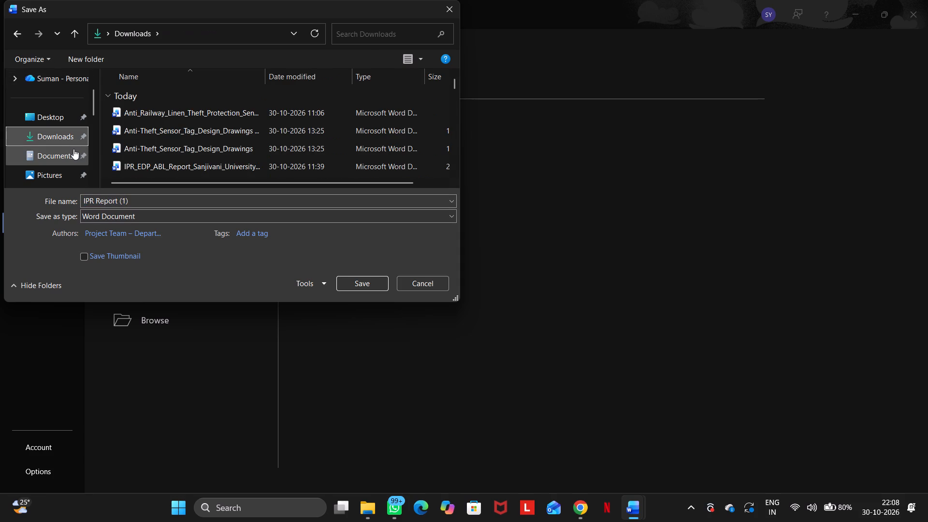
scroll(73, 149, "down", 2)
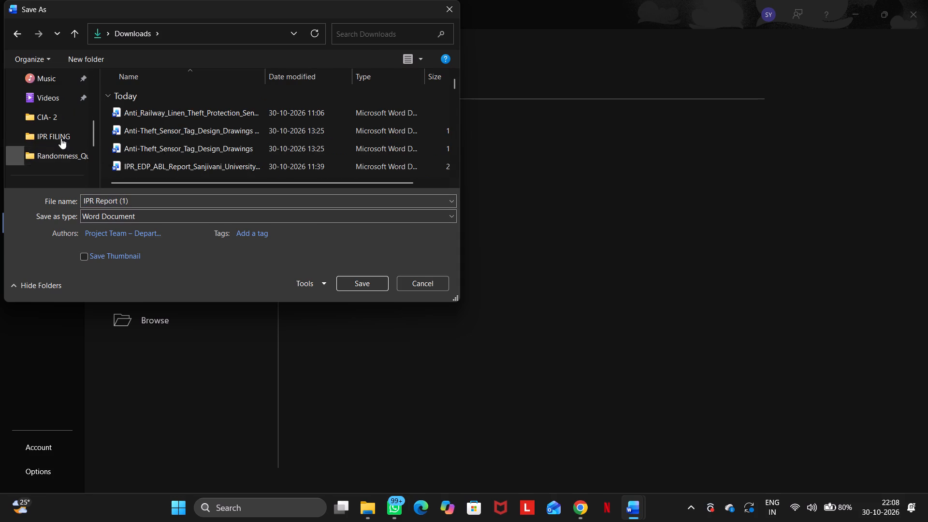
double_click(56, 133)
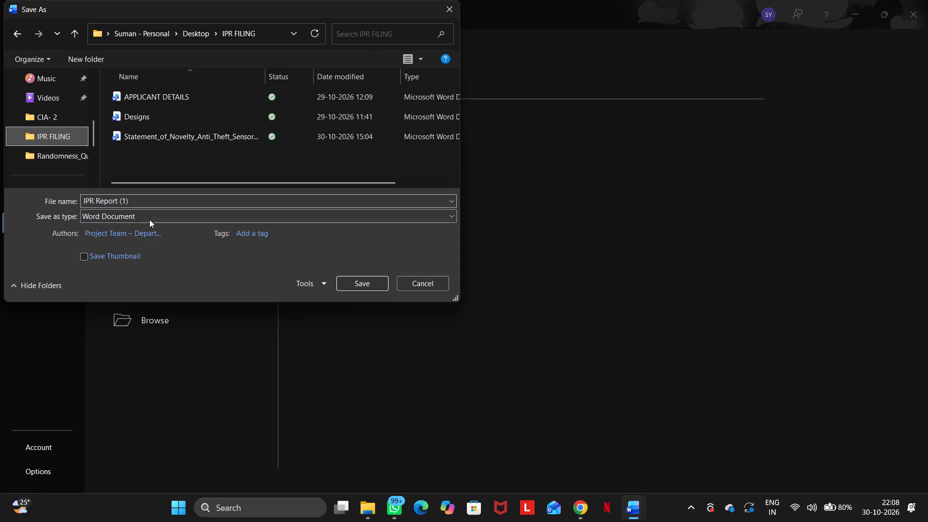
left_click(146, 204)
double_click(146, 204)
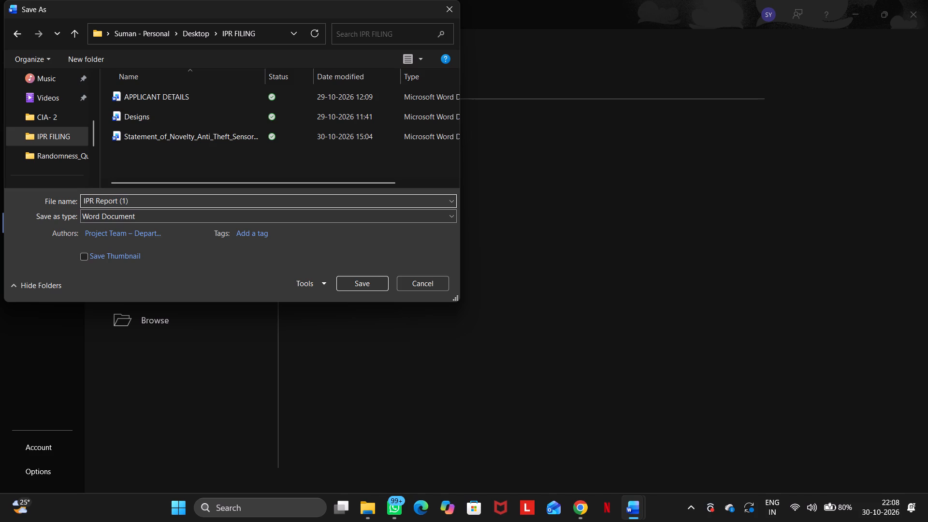
key("BackSpace")
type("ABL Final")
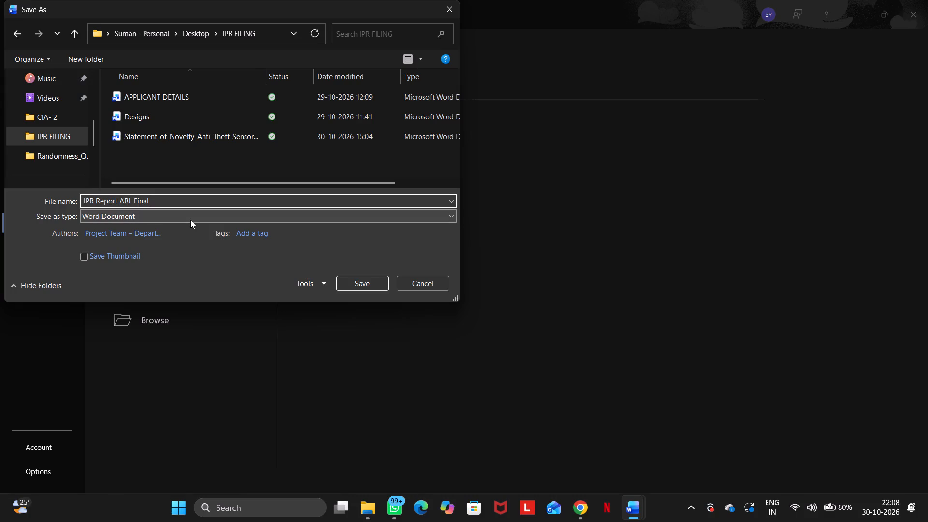
left_click(190, 220)
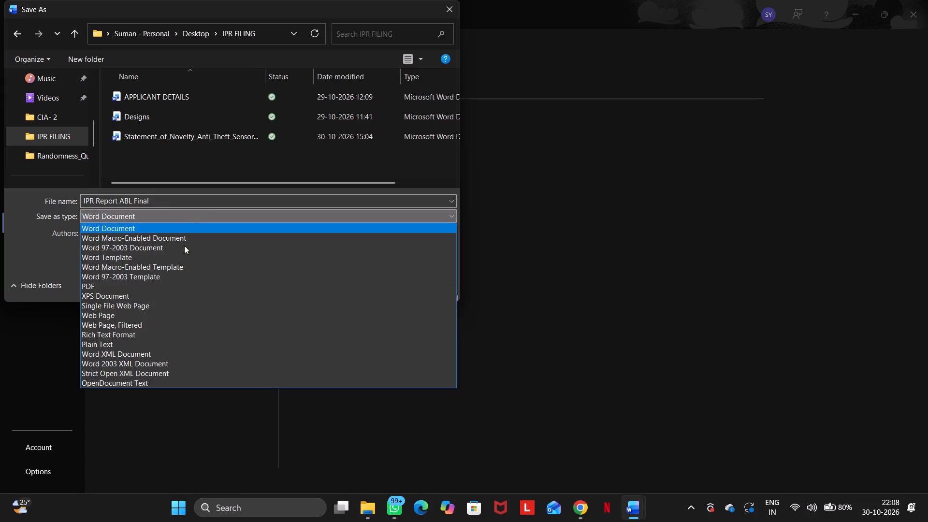
left_click(173, 289)
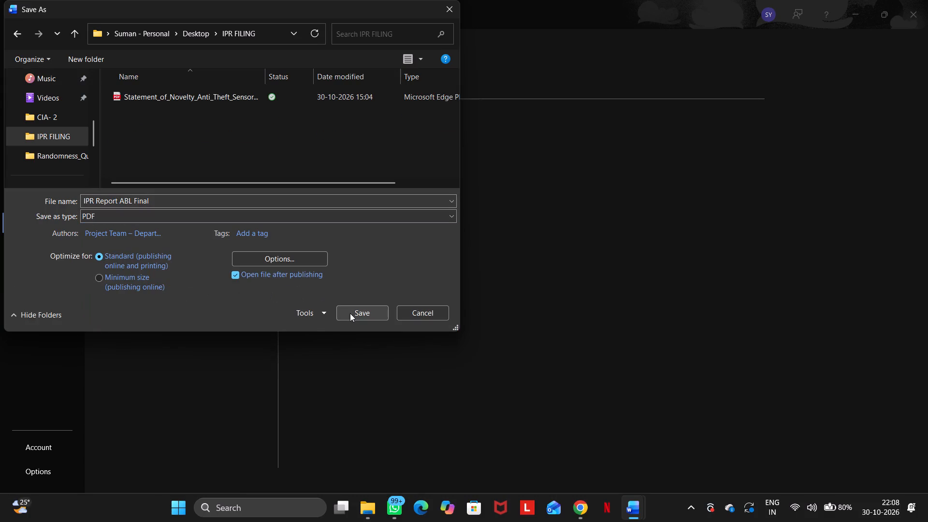
left_click(350, 313)
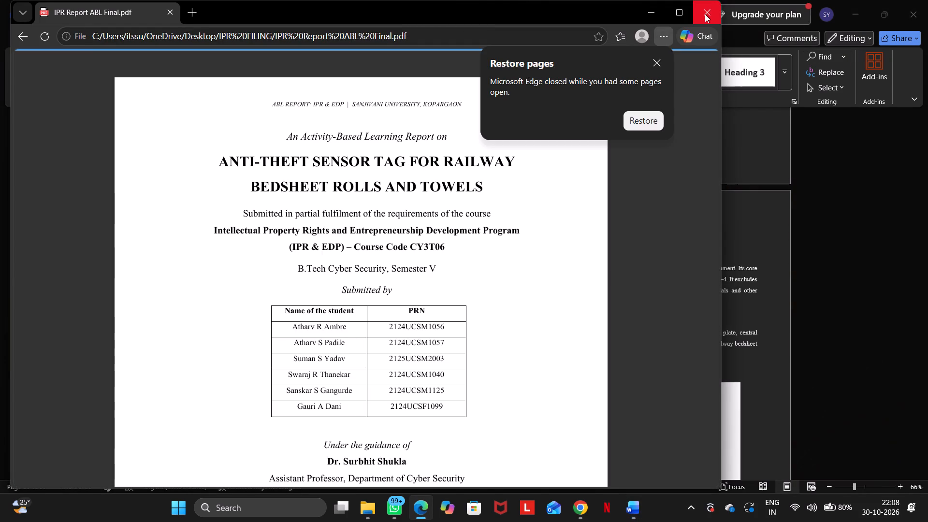
Skim the exported PDF from the title page through the early chapters, and check the table of contents.
scroll(624, 220, "down", 3)
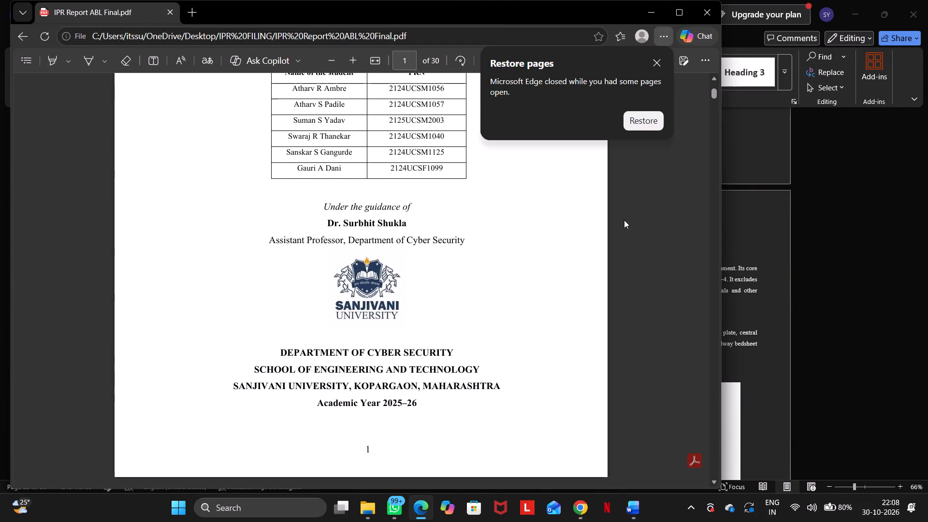
scroll(624, 220, "down", 6)
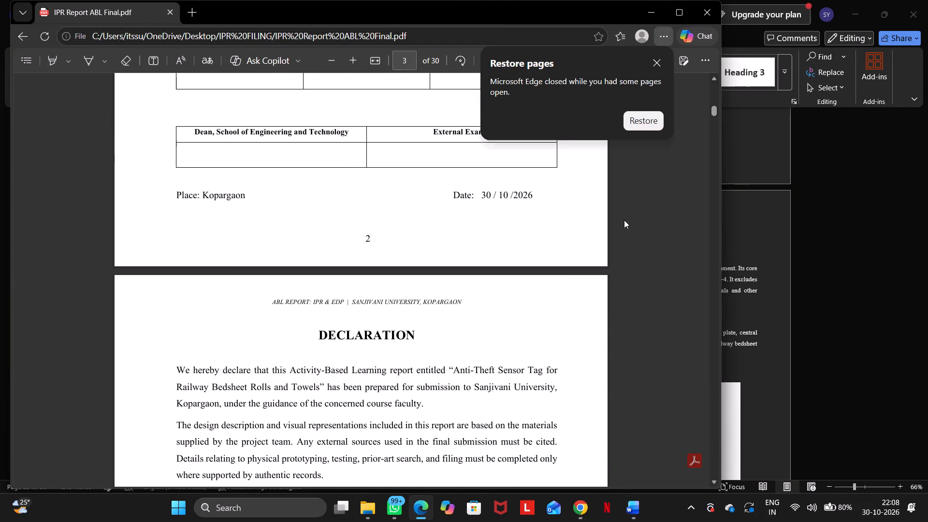
scroll(624, 220, "down", 6)
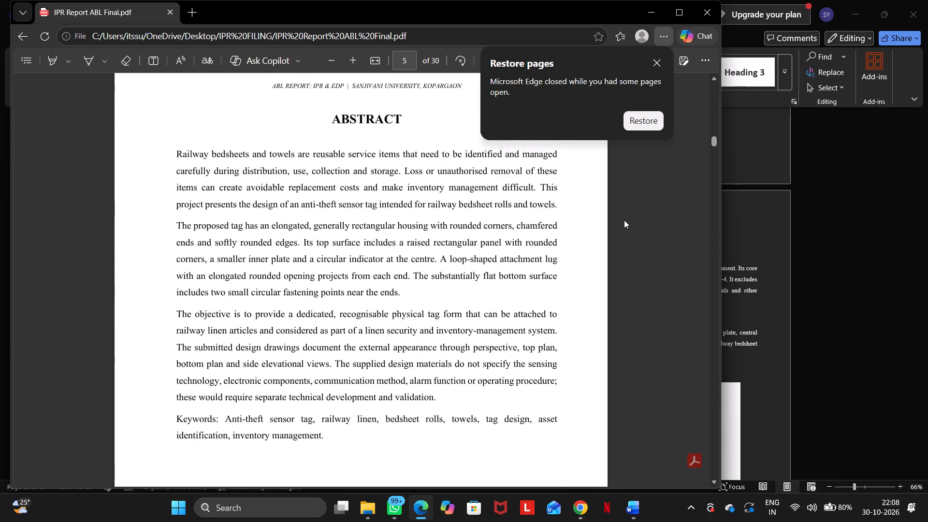
scroll(624, 220, "down", 13)
scroll(624, 220, "down", 17)
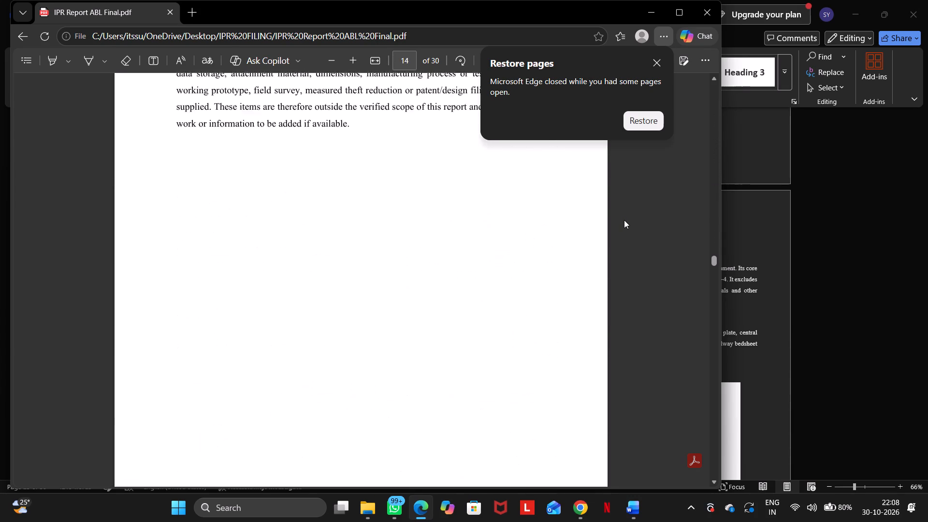
scroll(624, 220, "up", 20)
scroll(624, 220, "up", 17)
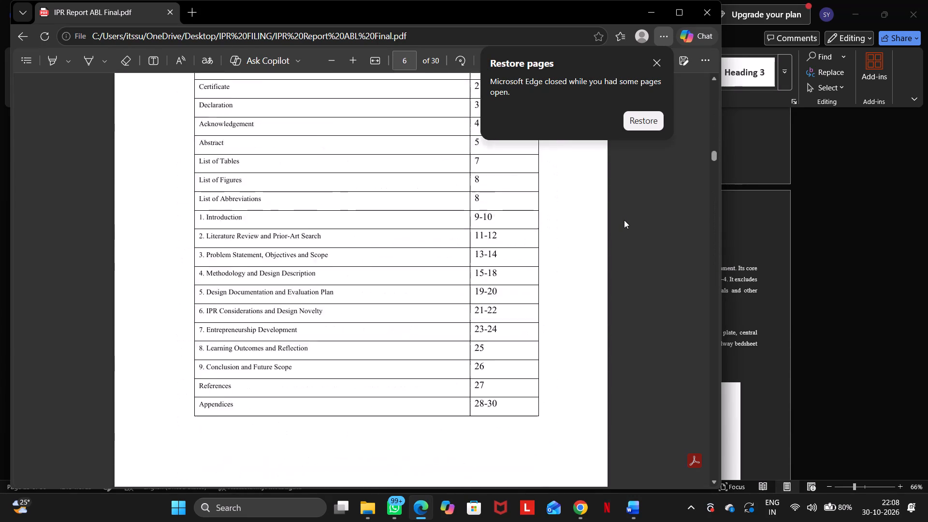
Review the PDF's front matter backwards from the contents through the acknowledgement, declaration and certificate to the title page.
scroll(624, 220, "down", 2)
scroll(624, 220, "up", 4)
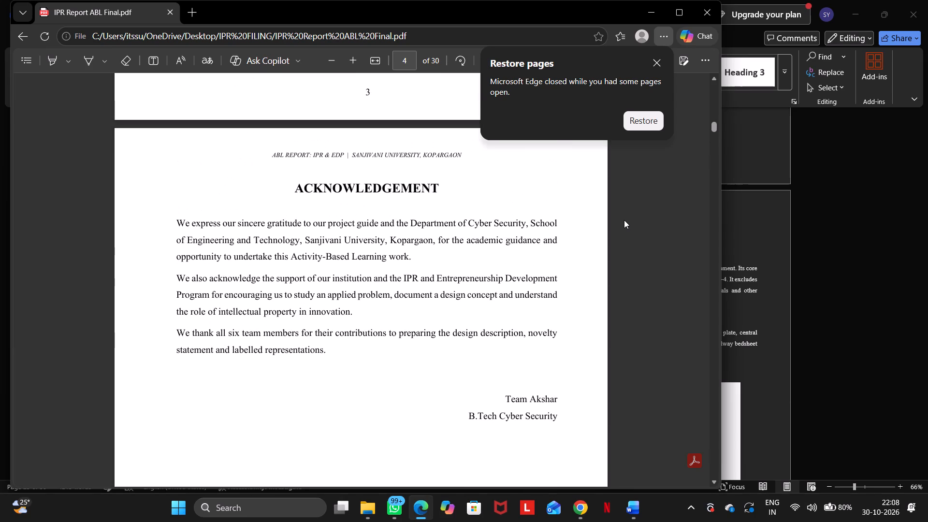
scroll(624, 220, "up", 6)
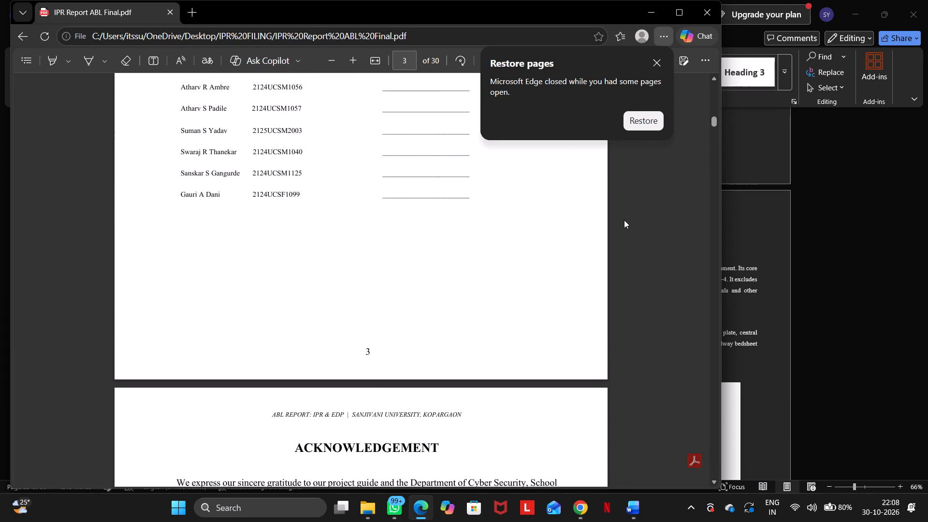
scroll(624, 220, "up", 3)
scroll(624, 220, "down", 2)
scroll(624, 220, "up", 1)
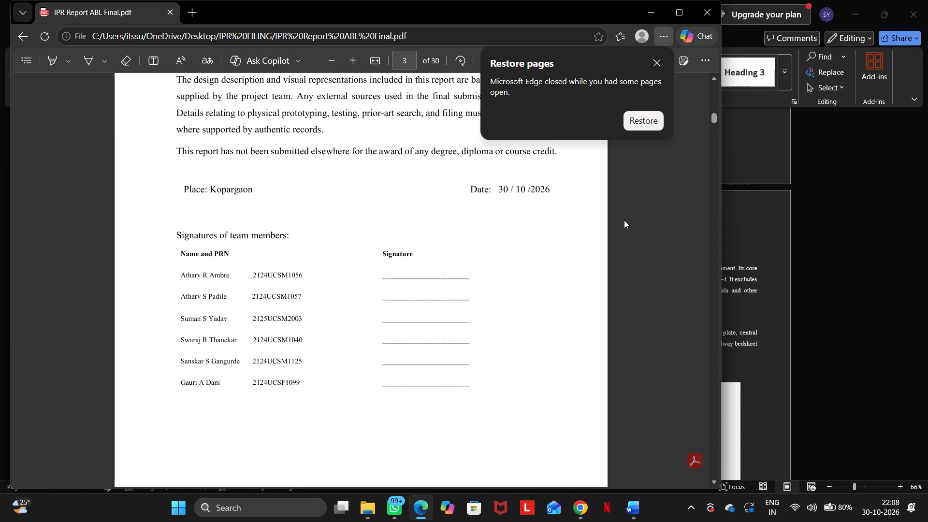
scroll(624, 220, "up", 2)
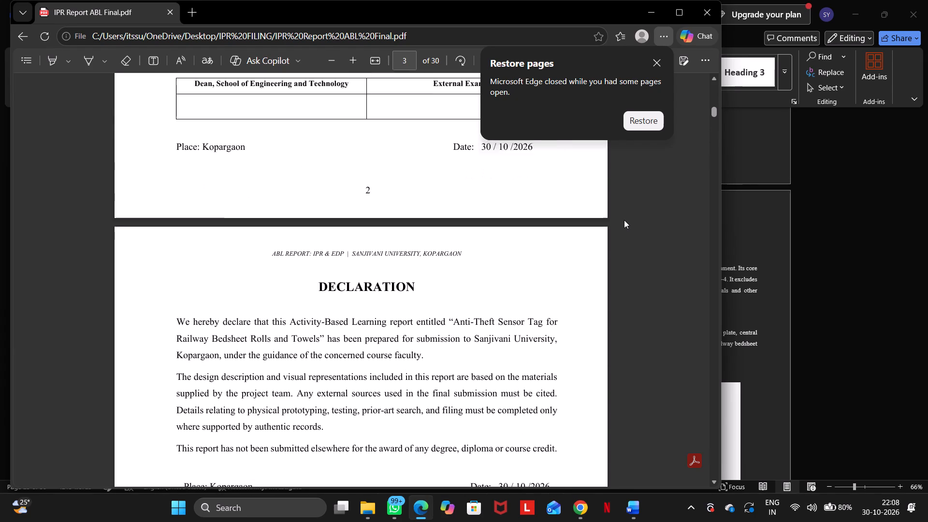
scroll(624, 220, "up", 3)
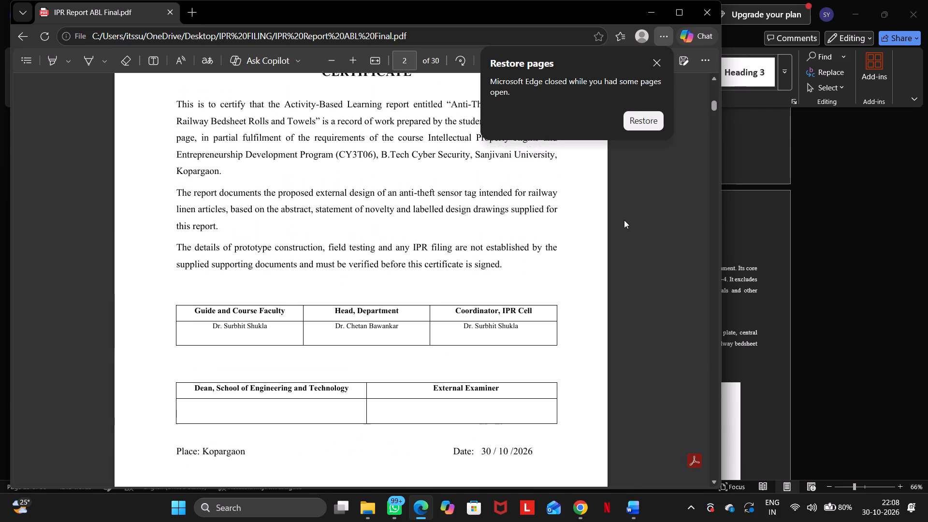
scroll(624, 220, "up", 4)
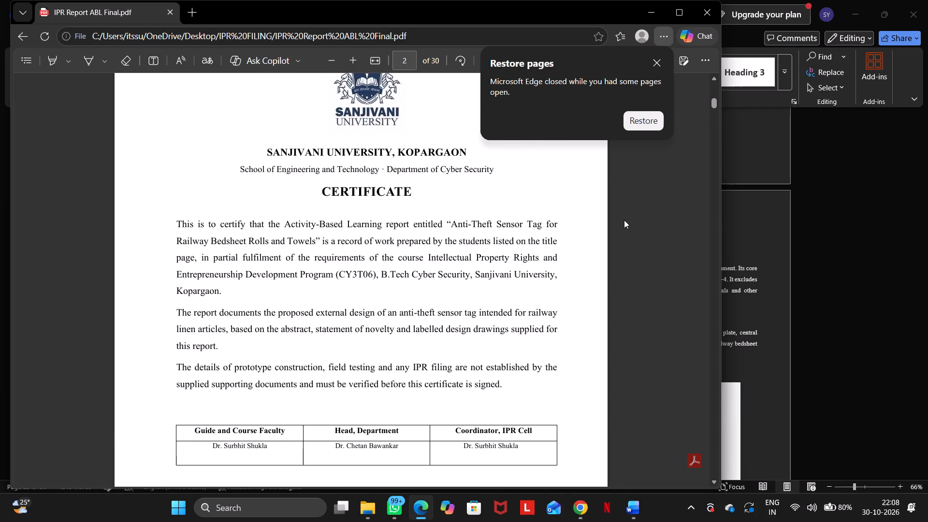
scroll(624, 220, "up", 3)
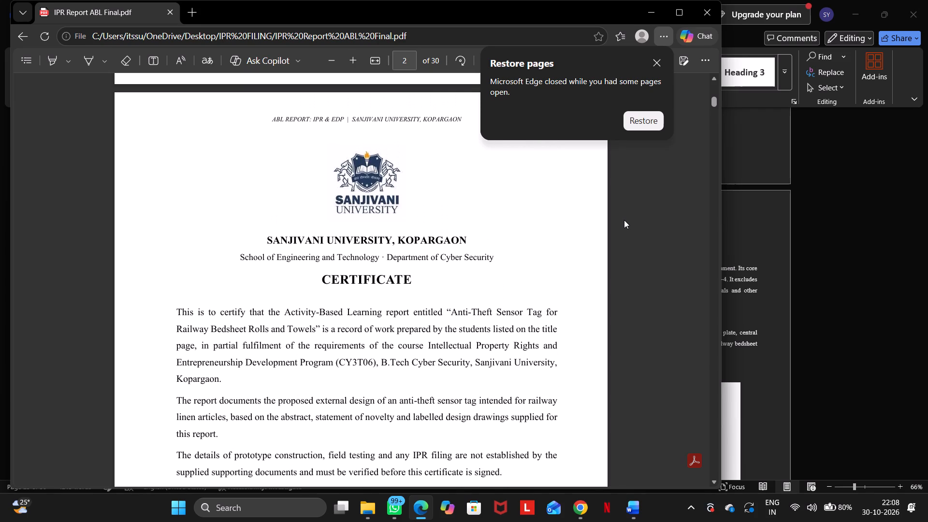
scroll(624, 220, "up", 4)
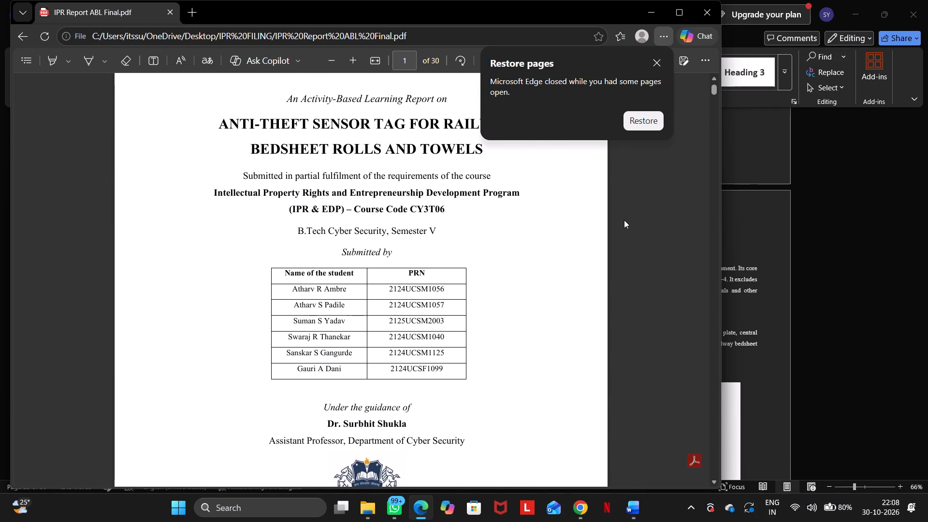
scroll(624, 220, "up", 1)
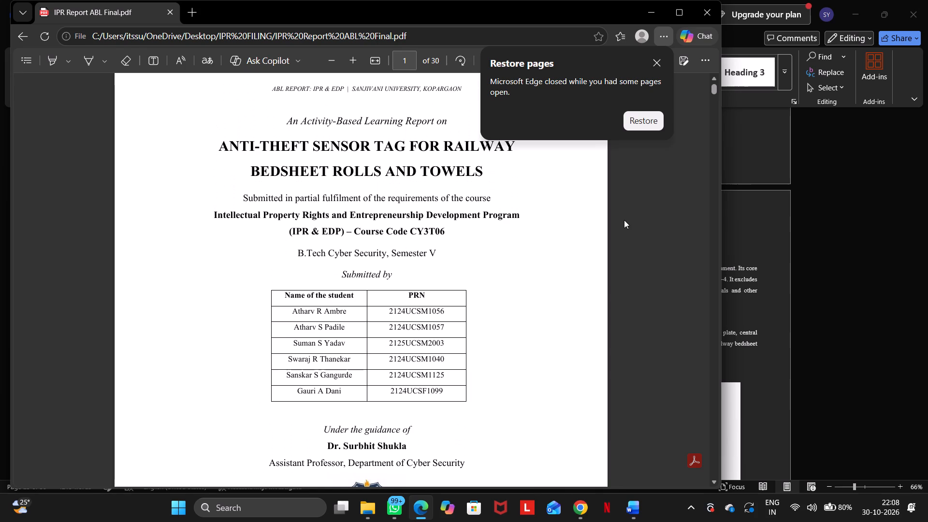
Minimize the PDF in Edge and the report in Word to get back to the desktop.
left_click(650, 11)
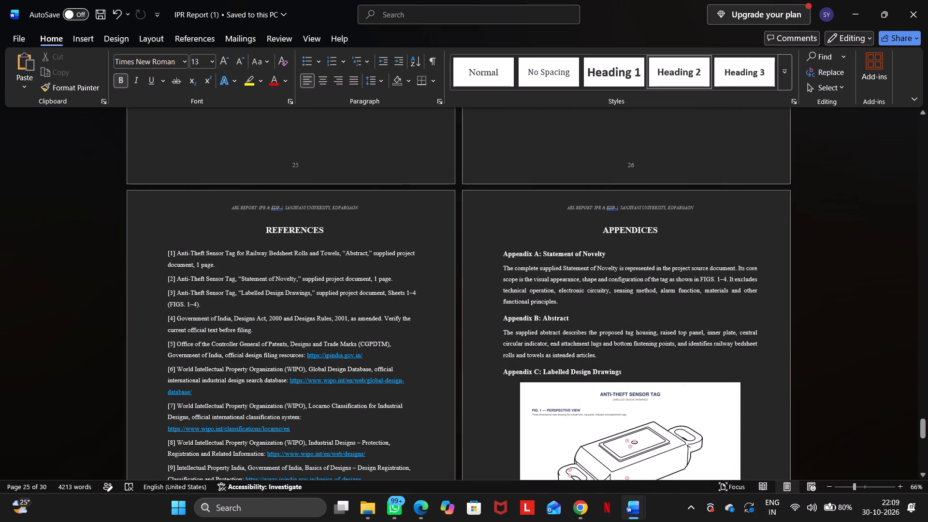
left_click(848, 29)
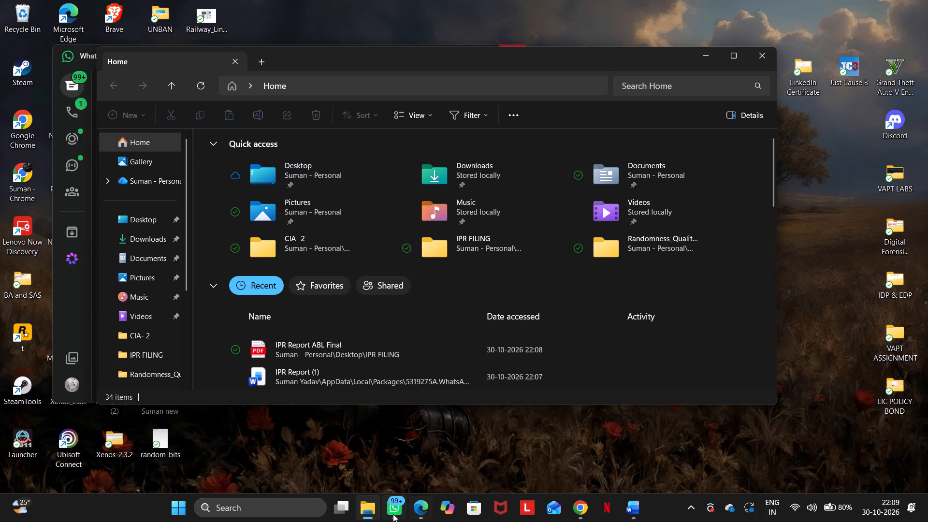
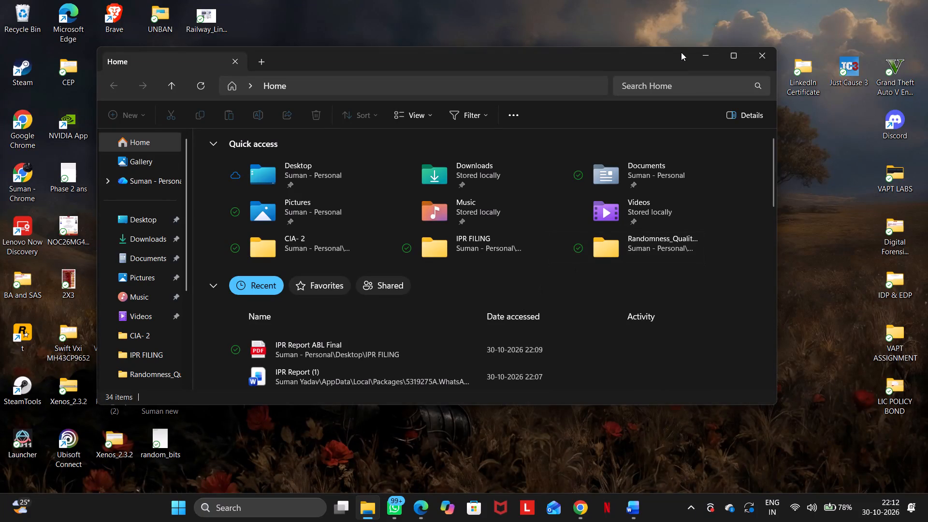
Minimize the File Explorer window to clear the desktop.
left_click(698, 54)
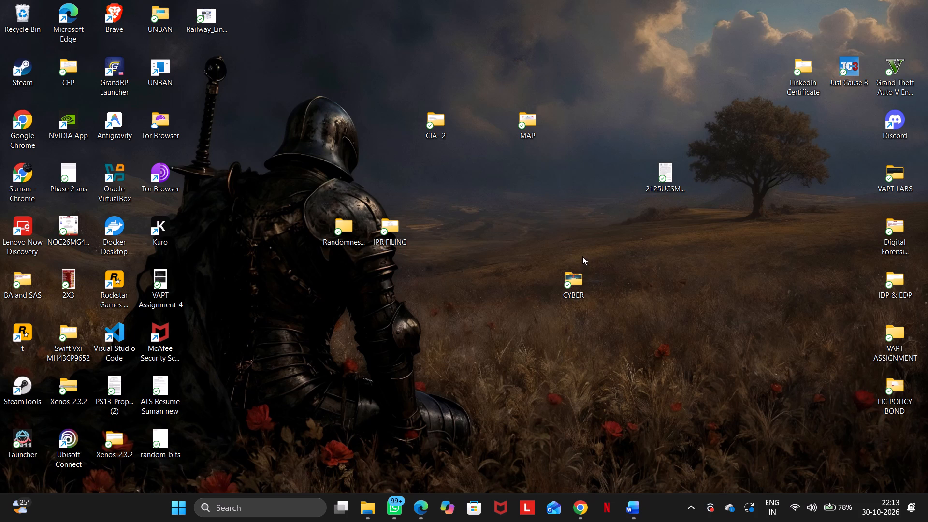
Switch to Chrome, search for "pdf merger" in a new tab, and open the iLovePDF Merge PDF page from the results.
left_click(584, 521)
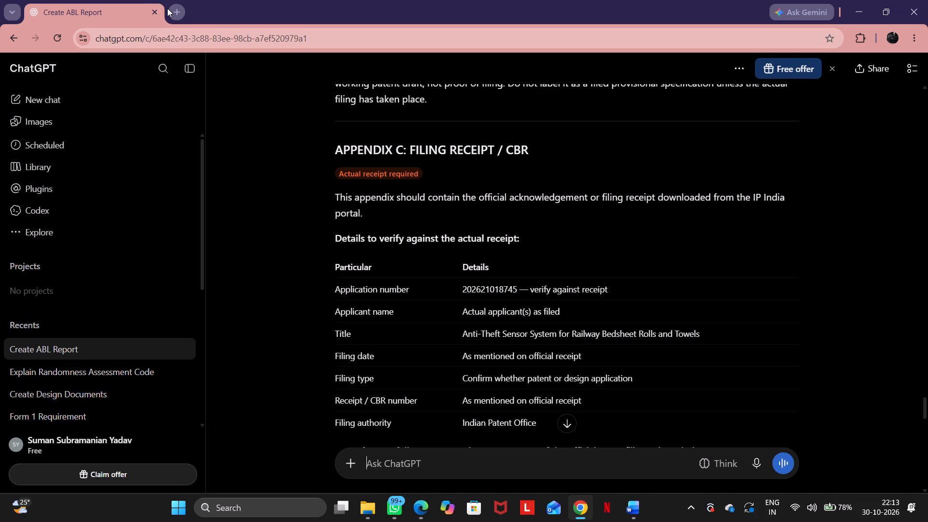
left_click(167, 8)
left_click(171, 9)
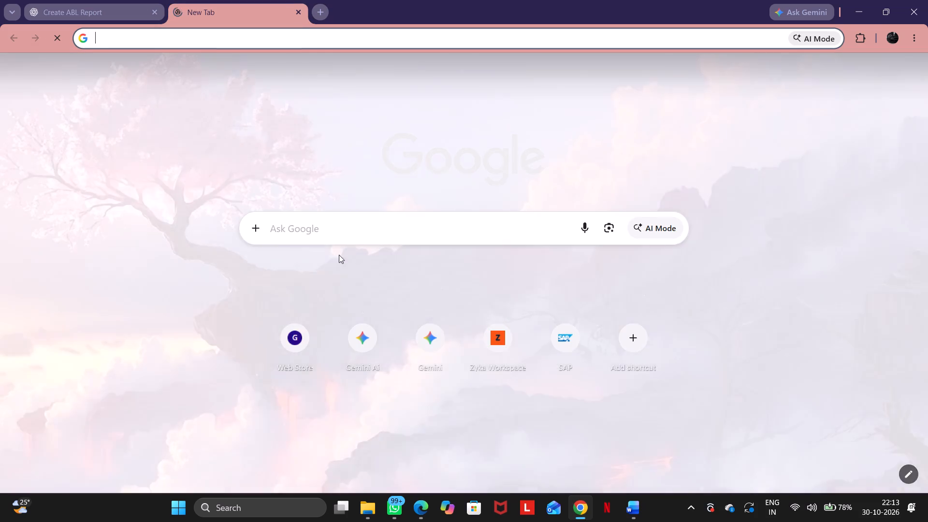
left_click(344, 243)
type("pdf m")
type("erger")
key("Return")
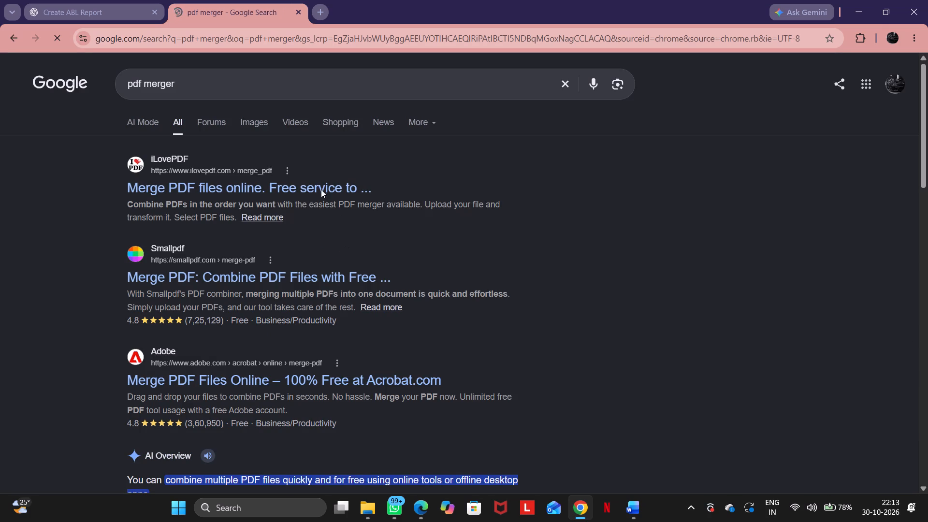
left_click(316, 178)
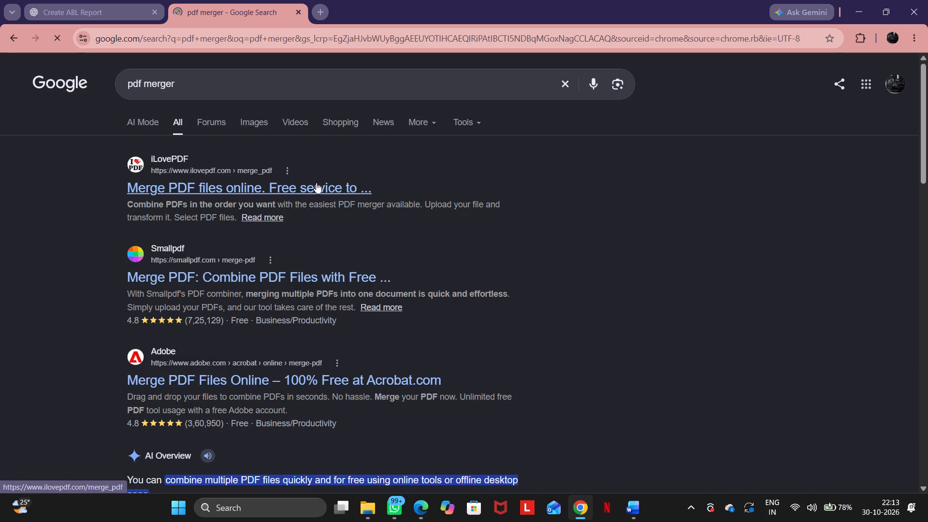
left_click(316, 183)
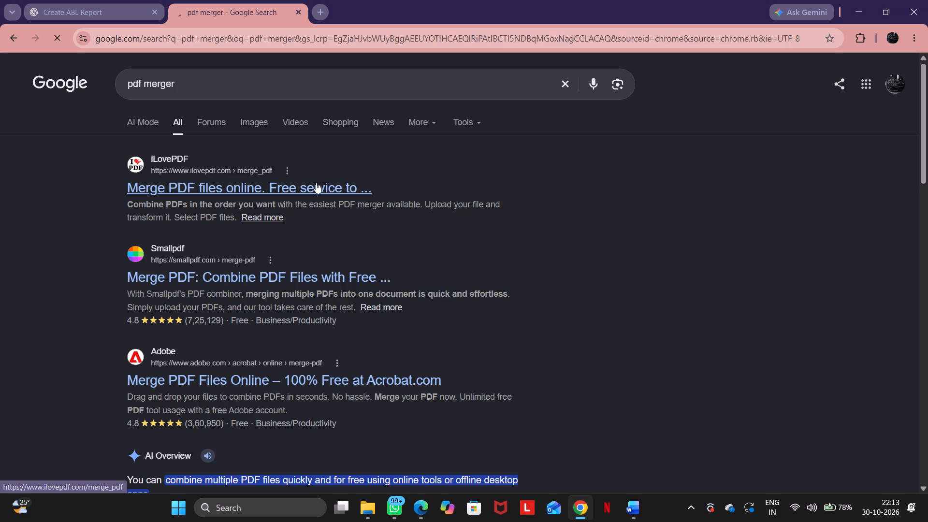
Switch the computer's Wi-Fi connection to the MANI network and return to the iLovePDF page.
left_click(799, 503)
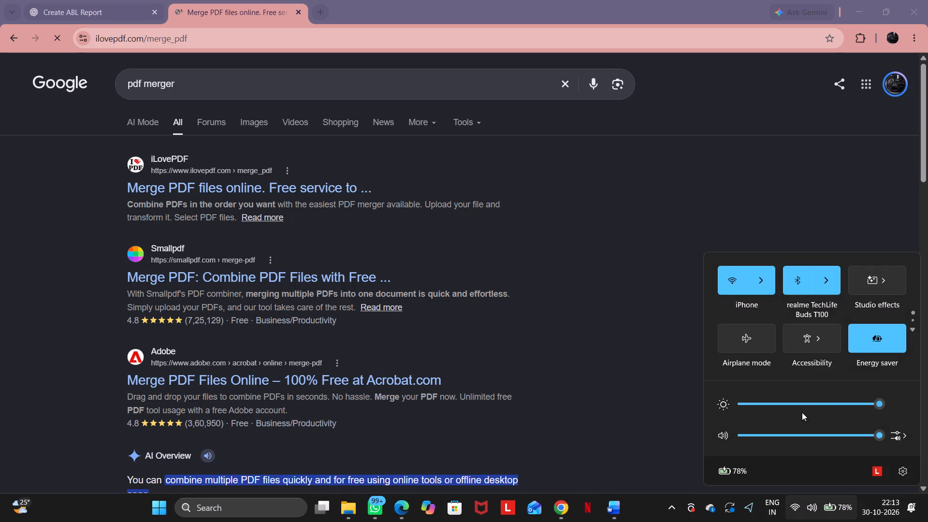
left_click(757, 288)
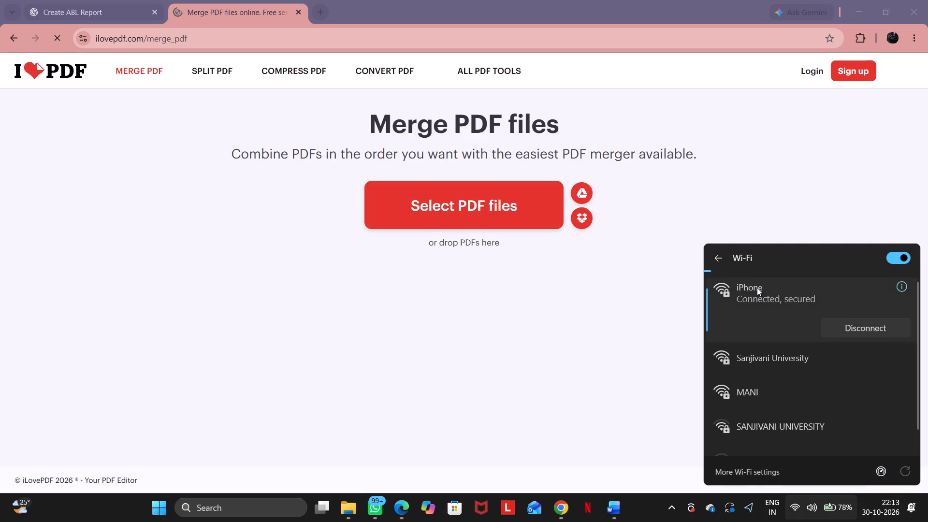
left_click(770, 391)
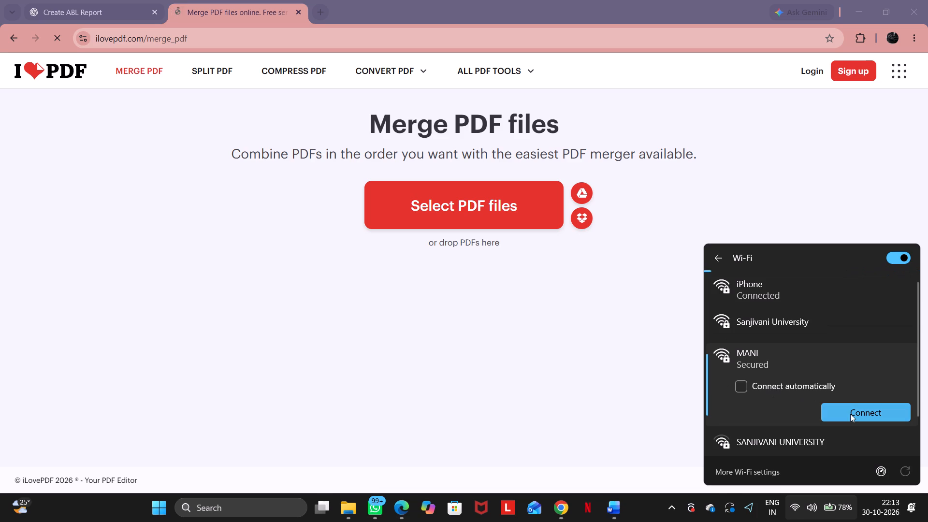
left_click(850, 414)
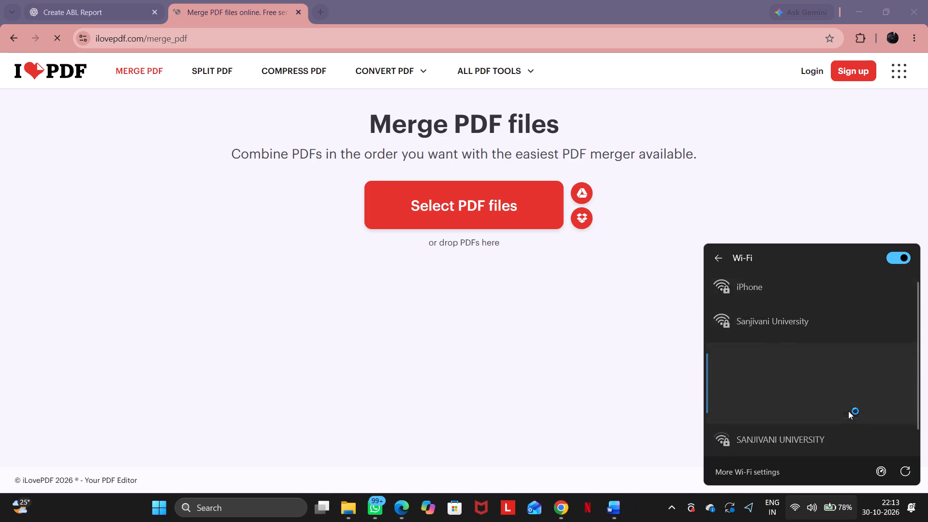
left_click(688, 212)
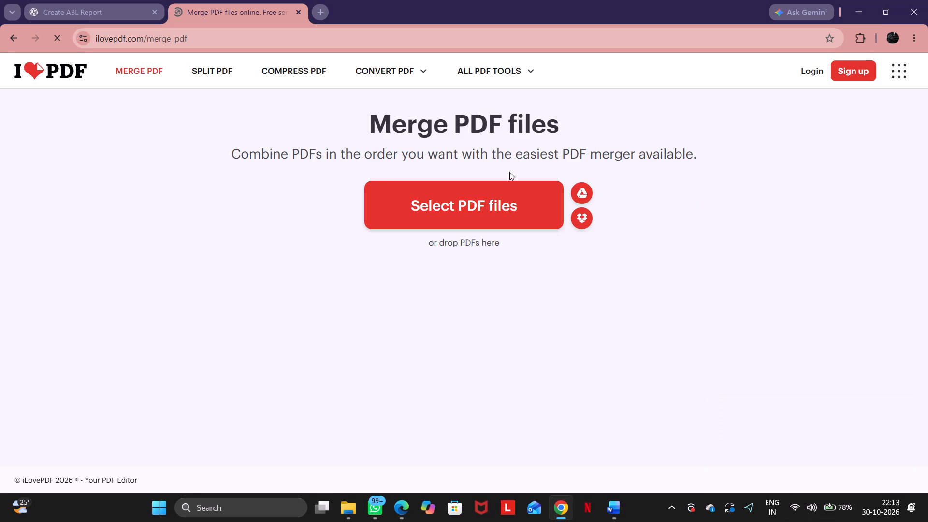
Choose the IPR Report ABL Final PDF from the IPR FILING folder as a file to merge.
left_click(506, 187)
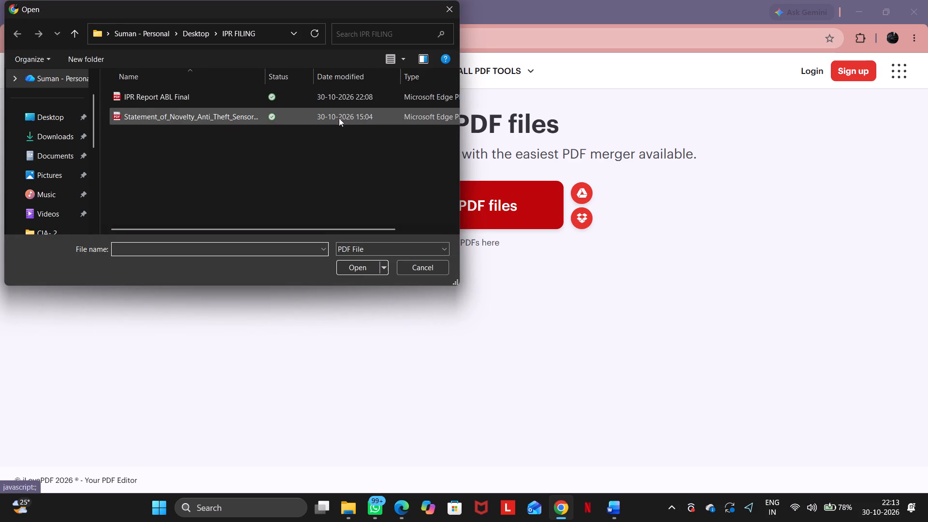
left_click(332, 100)
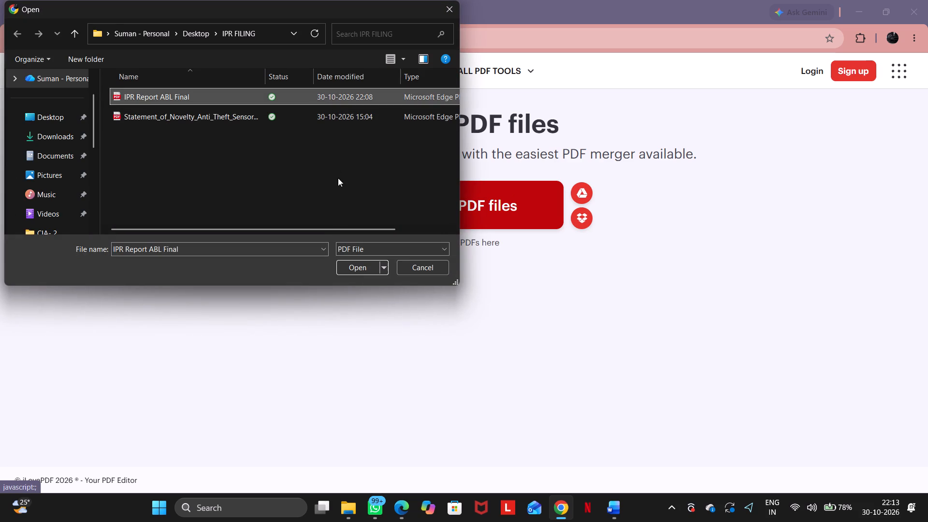
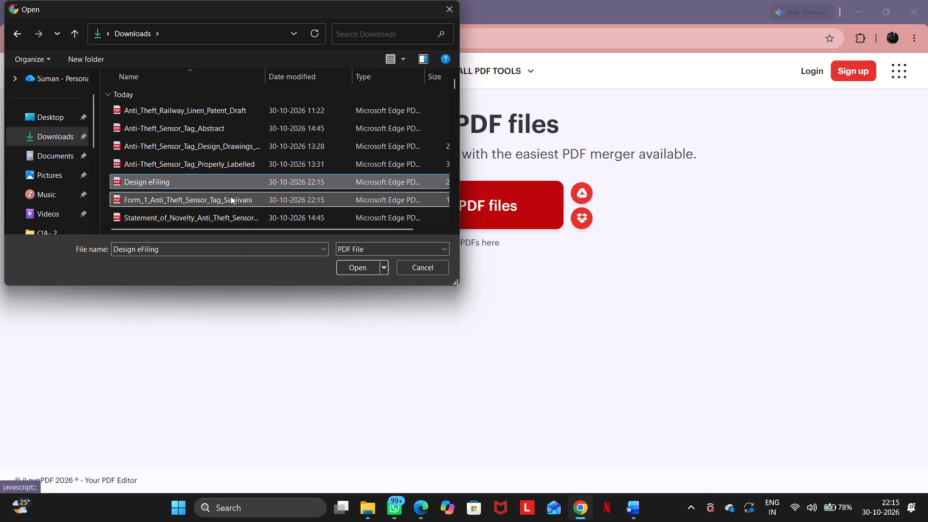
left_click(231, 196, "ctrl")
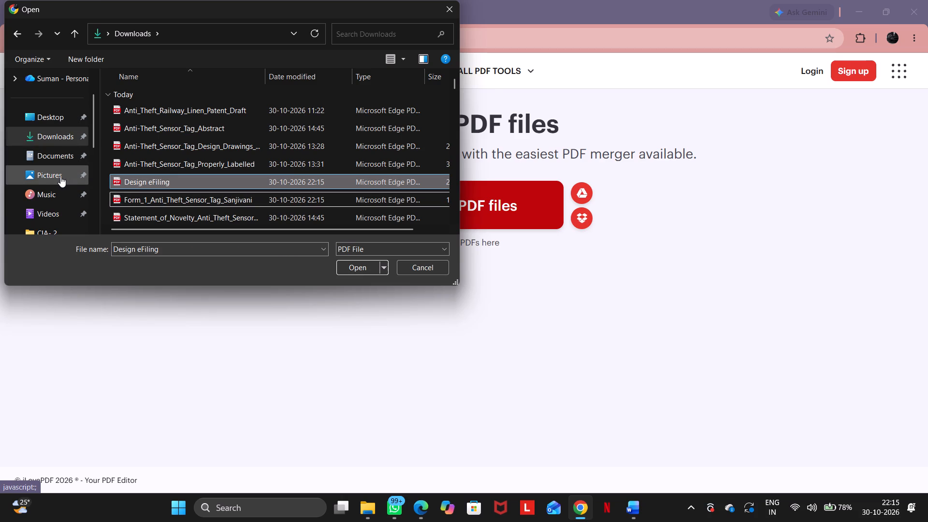
Select the IPR Report ABL Final PDF in the IPR FILING folder as a file for the merge.
scroll(60, 176, "down", 1)
left_click(54, 140)
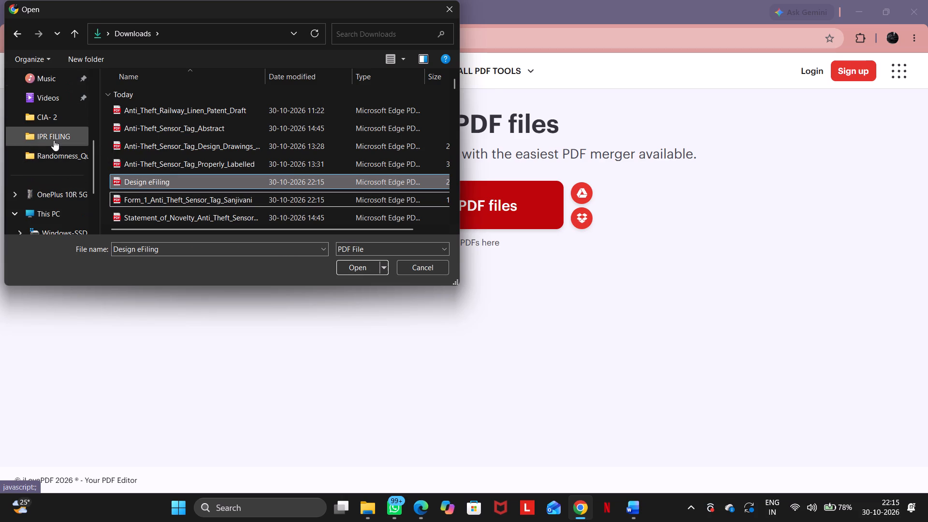
left_click(177, 245)
key("BackSpace")
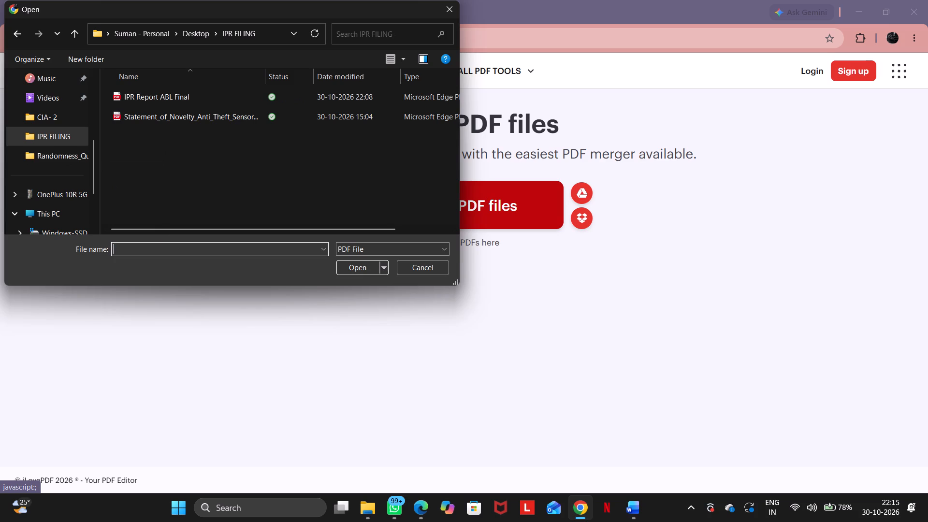
left_click(224, 91, "ctrl")
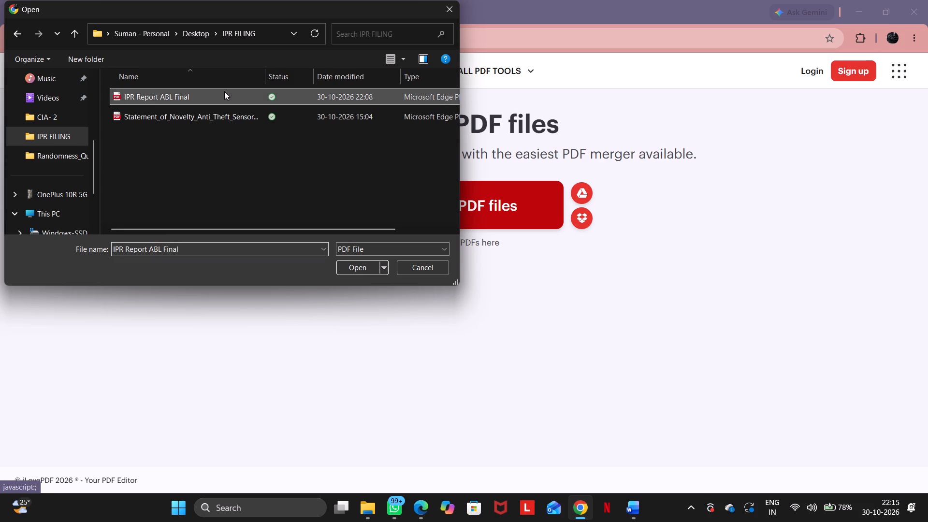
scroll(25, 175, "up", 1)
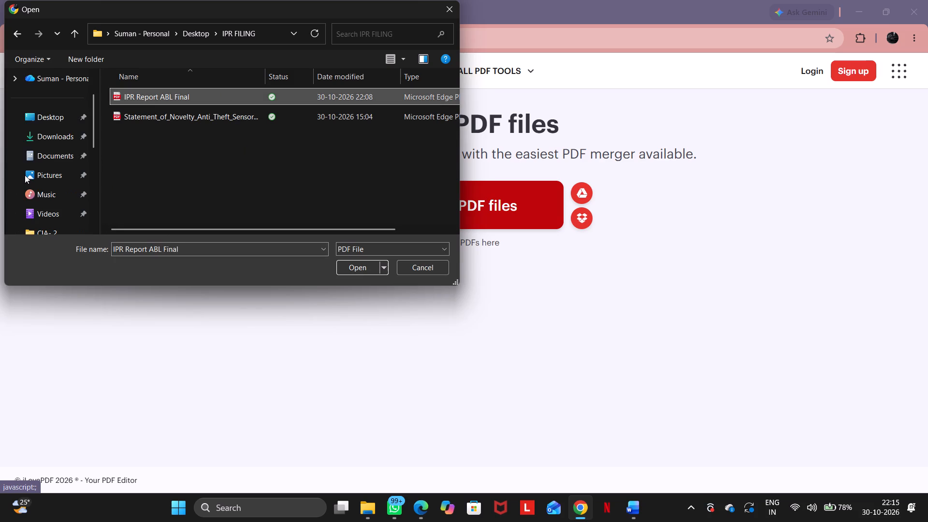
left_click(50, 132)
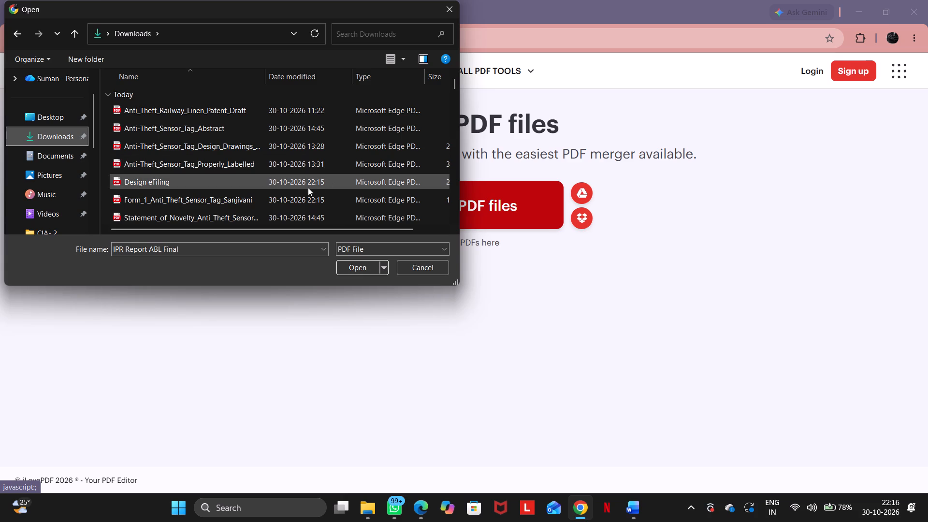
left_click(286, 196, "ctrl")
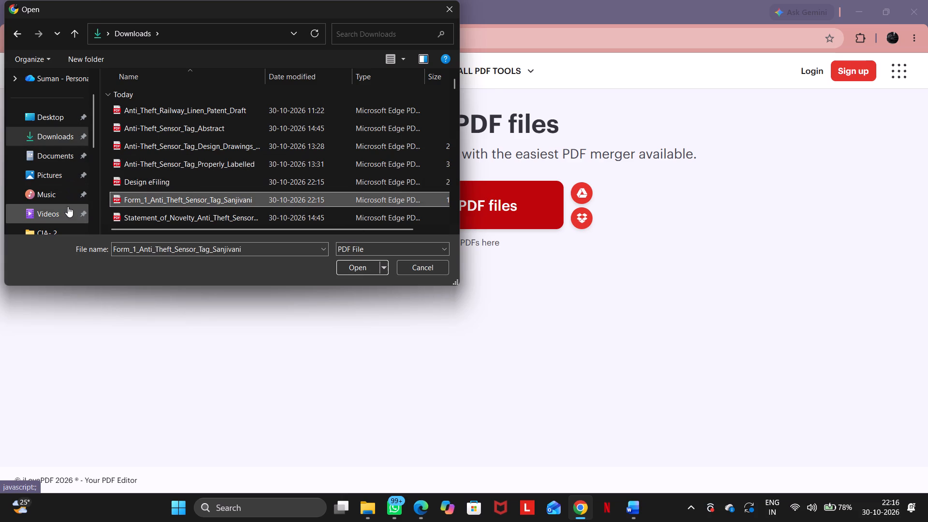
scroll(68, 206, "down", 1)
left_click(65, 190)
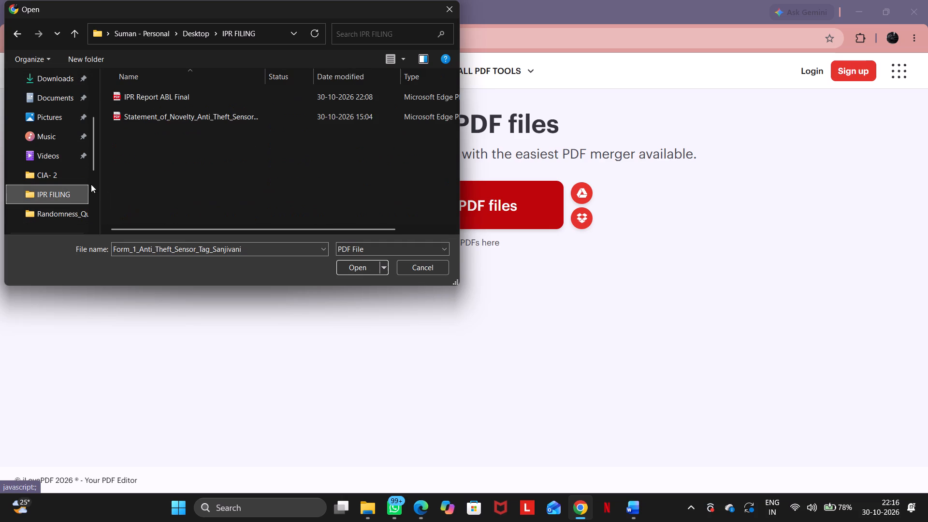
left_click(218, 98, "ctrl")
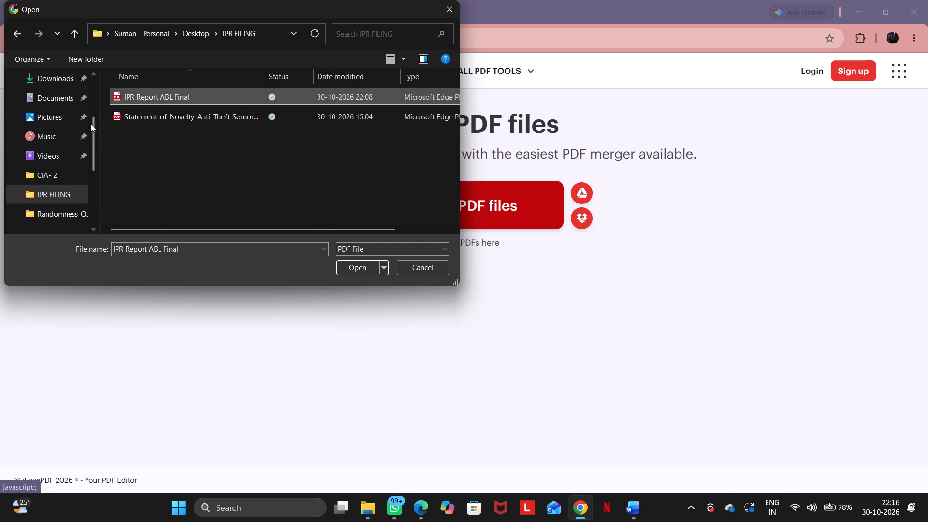
Copy the PDFs Design eFiling and Form_1_Anti_Theft_Sensor_Tag_Sanjivani from Downloads into the IPR FILING folder.
left_click(51, 81, "ctrl")
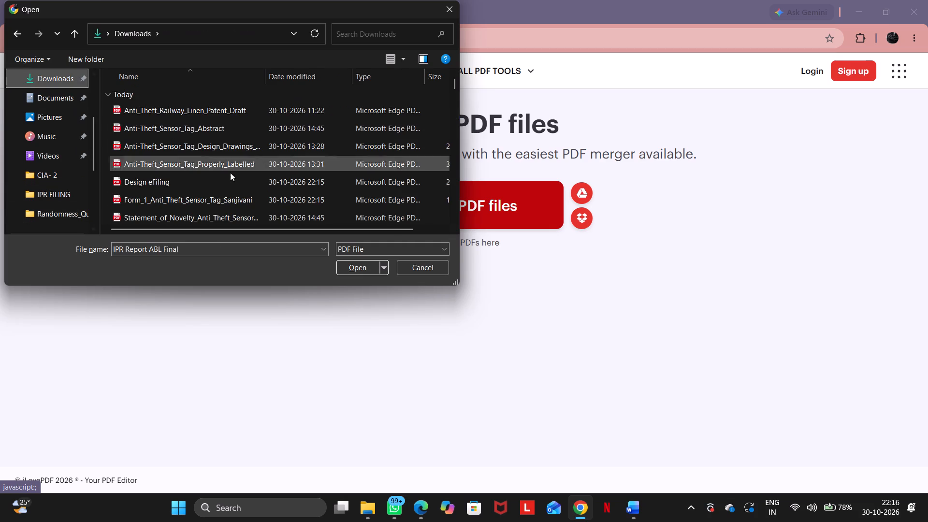
left_click(254, 199, "ctrl")
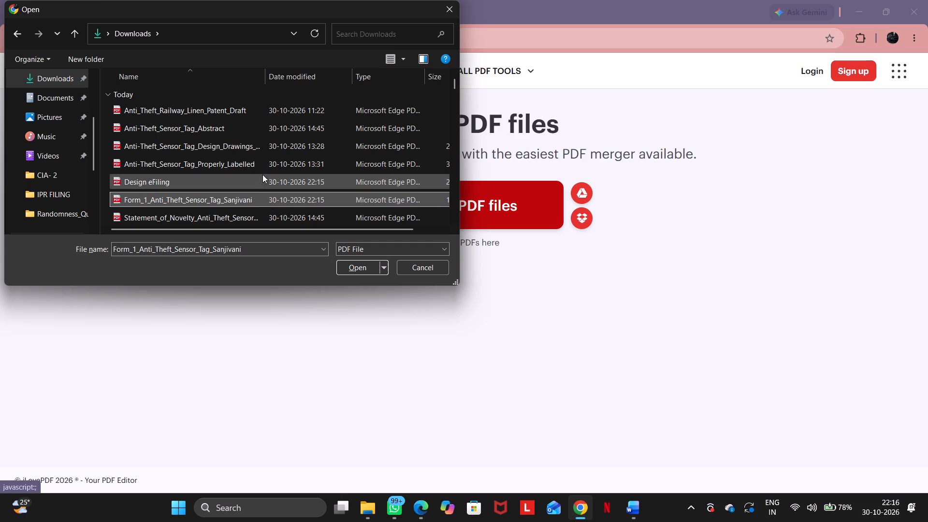
left_click(261, 183)
key("ctrl+c")
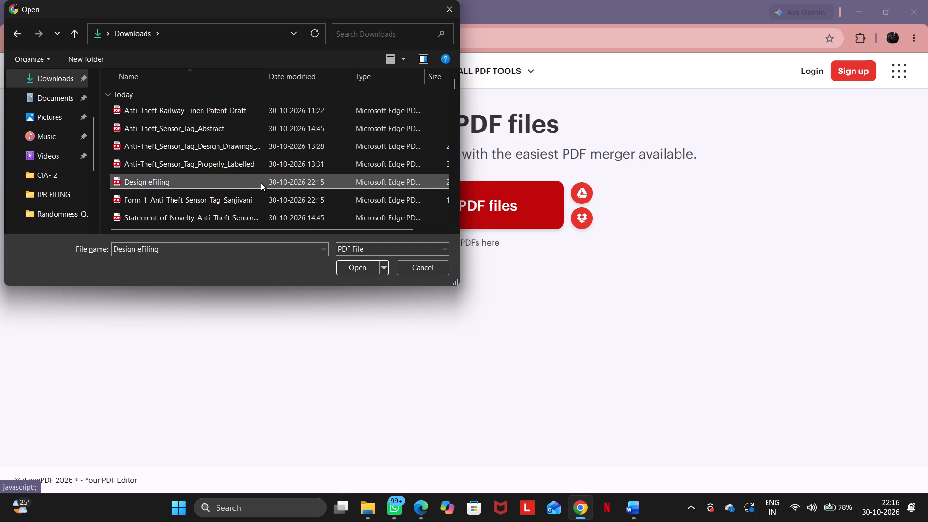
left_click(260, 195, "ctrl")
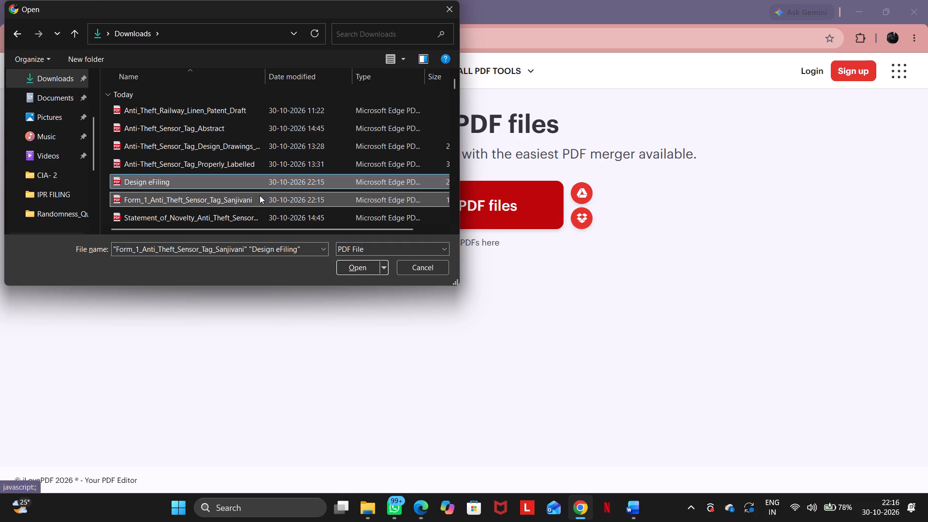
key("ctrl+c")
left_click(72, 190)
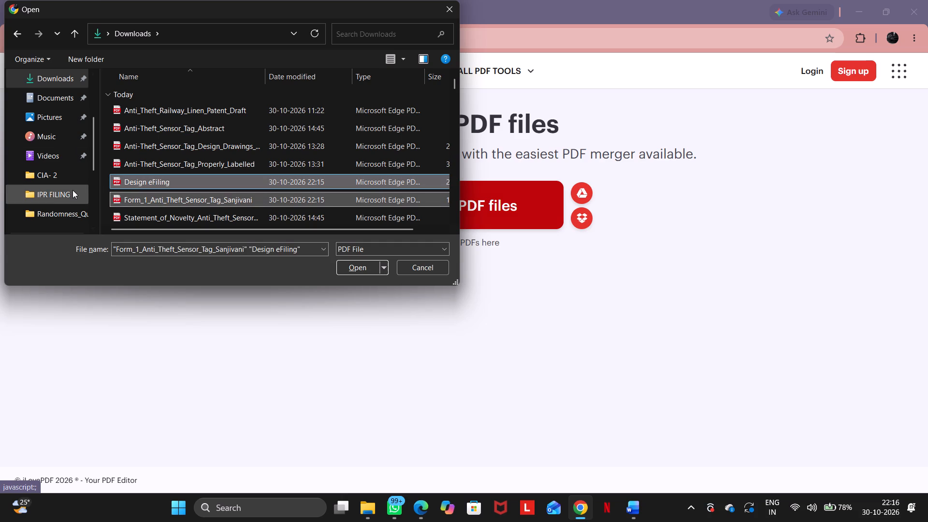
key("ctrl+v")
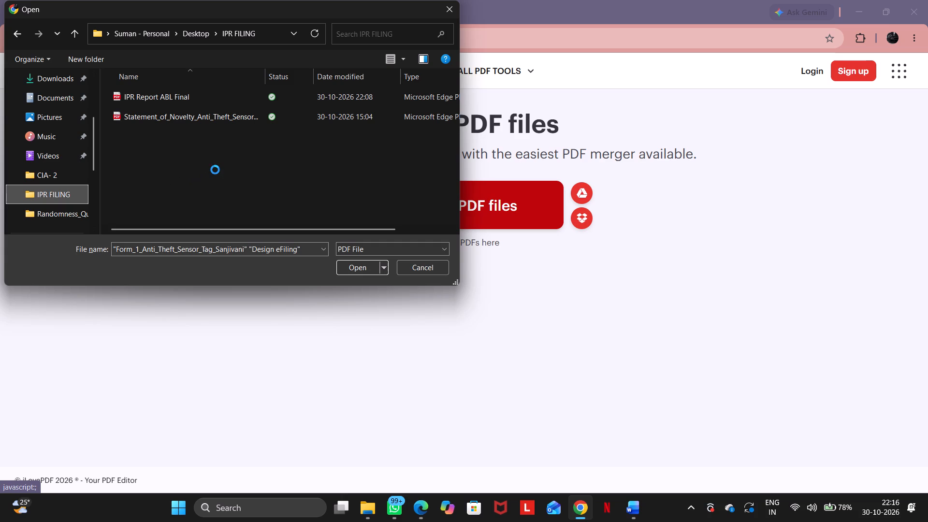
left_click(224, 179)
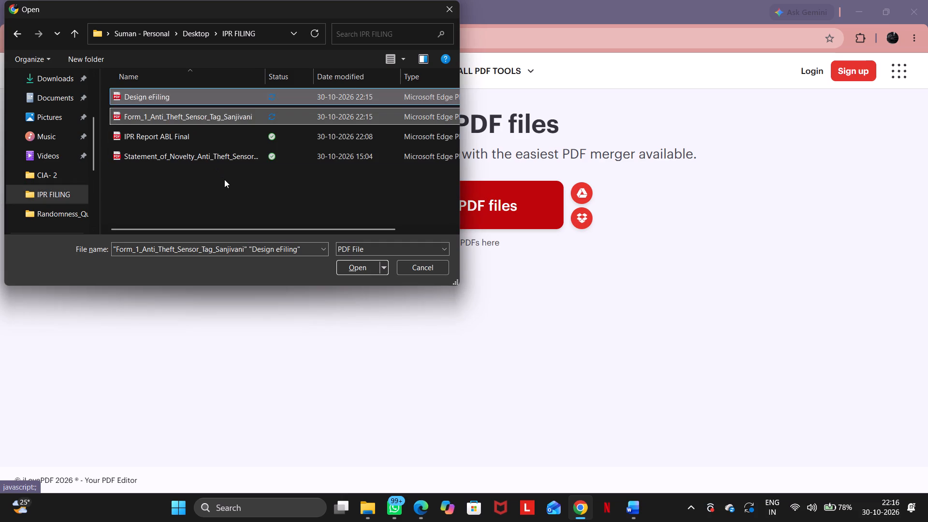
Add IPR Report ABL Final, Form_1_Anti_Theft_Sensor_Tag_Sanjivani and Design eFiling from IPR FILING to the PDF merge.
left_click(295, 141, "ctrl")
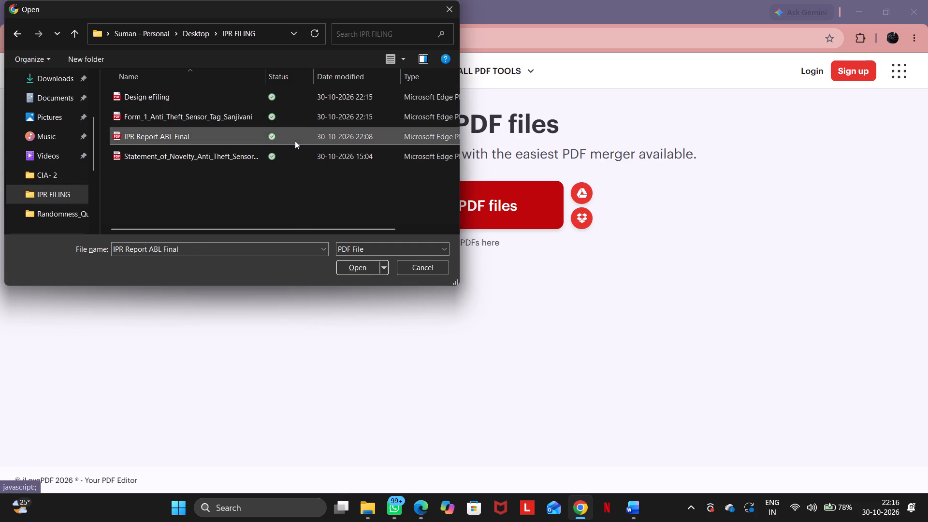
left_click(304, 122, "ctrl")
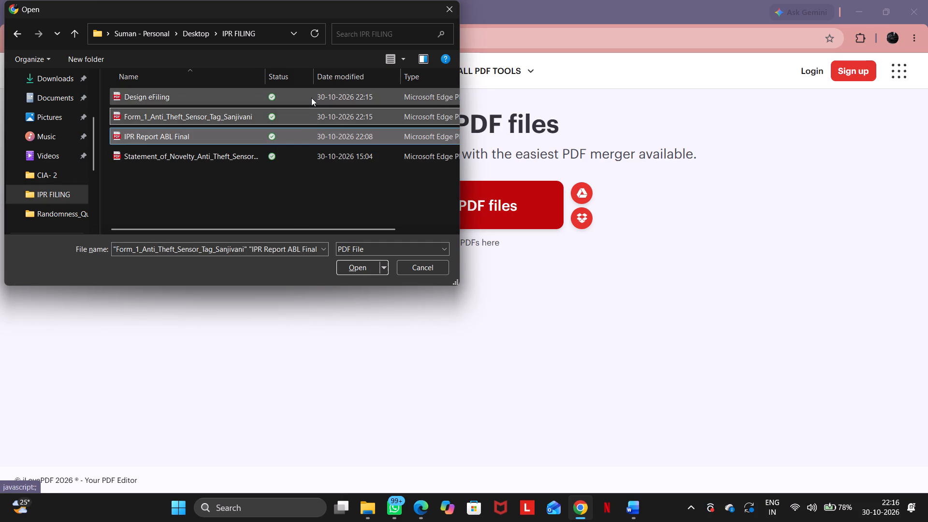
left_click(311, 98, "ctrl")
left_click(363, 270)
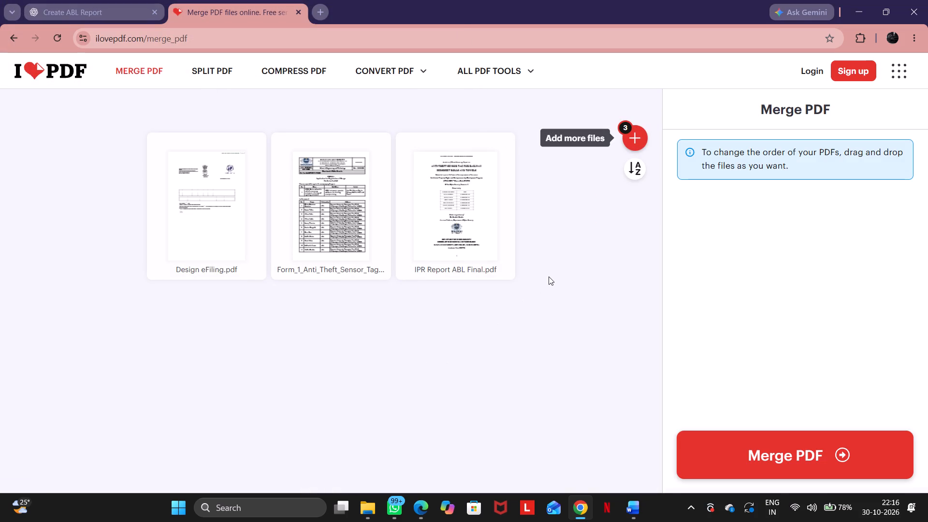
Merge the three PDFs in reverse name order: IPR Report ABL Final, the Form_1 file, Design eFiling.
left_click(638, 176)
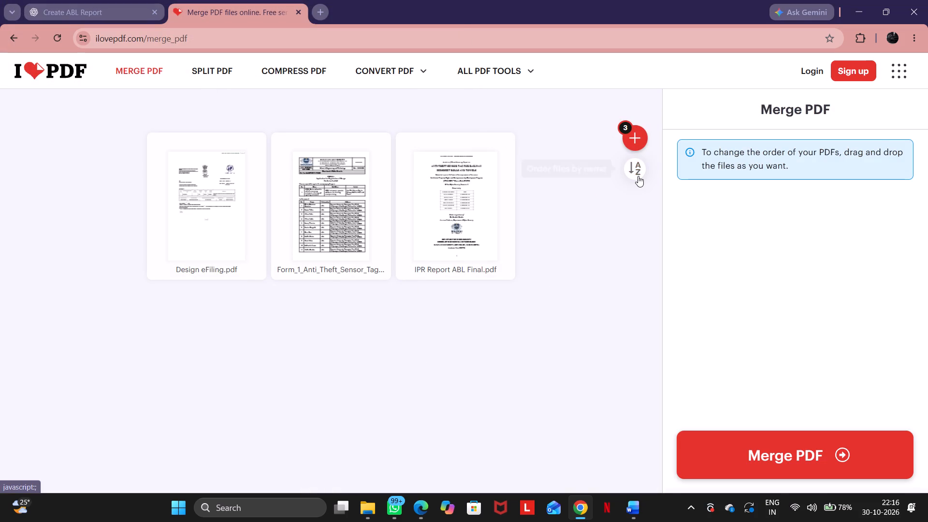
left_click(638, 176)
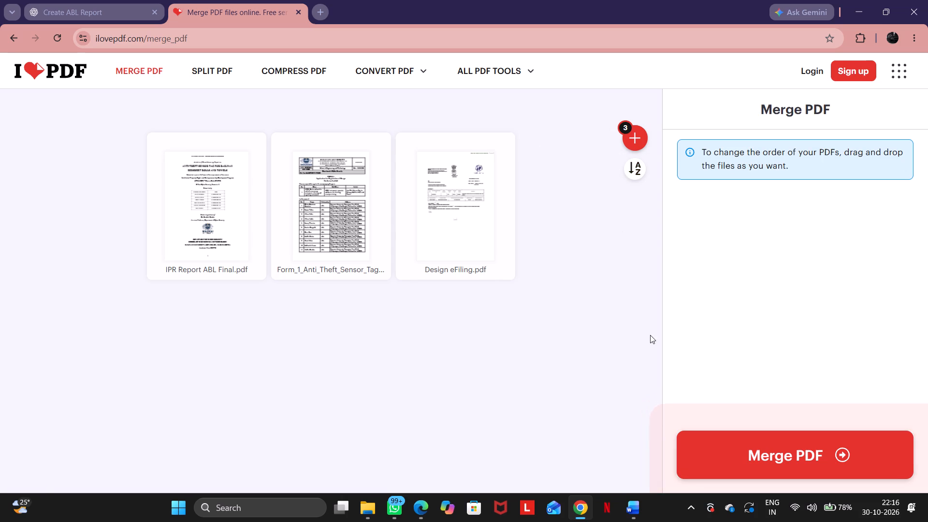
left_click(772, 459)
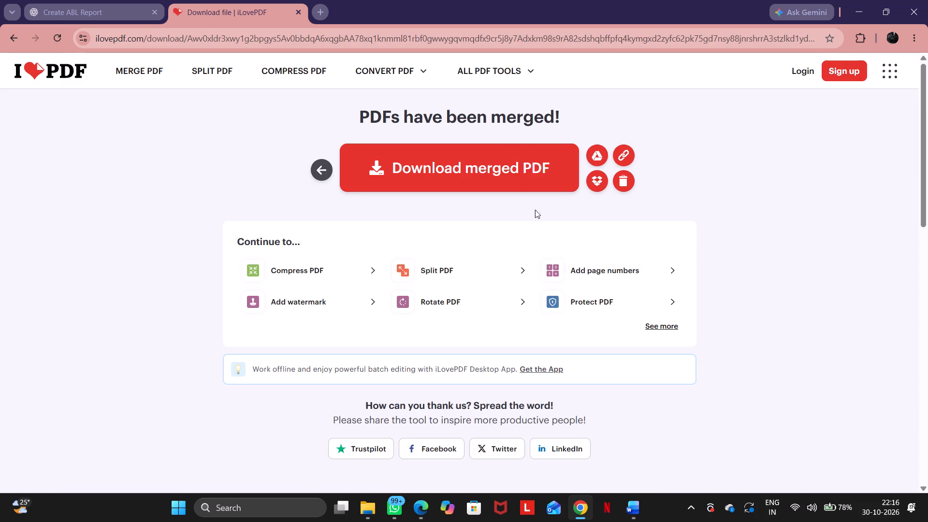